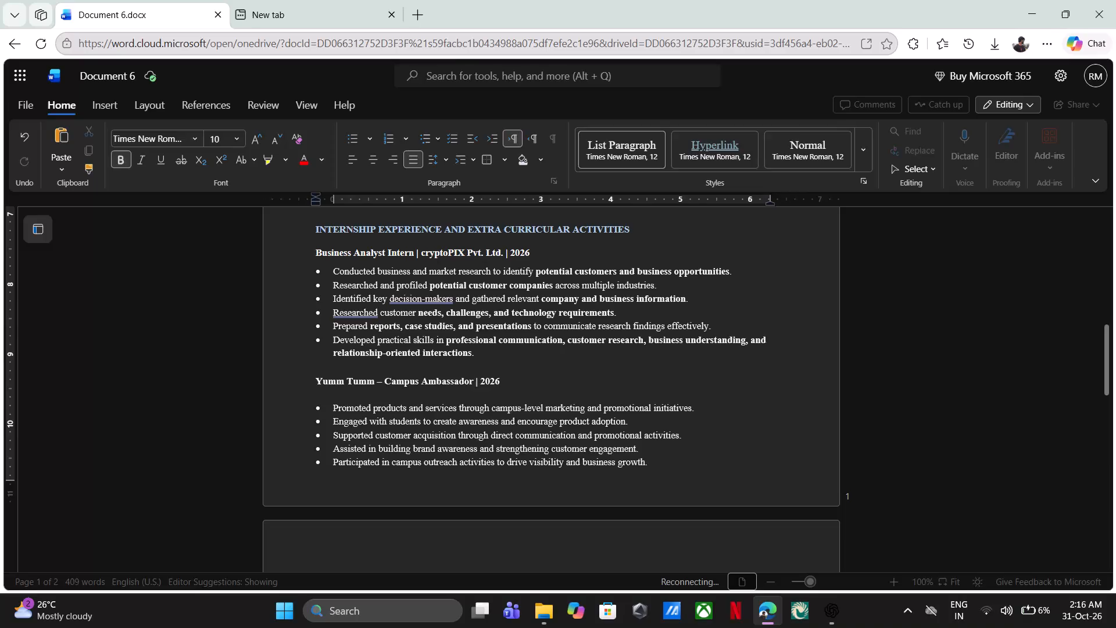
# Review the resume's layout across both pages, from the Skills section back up to Education.
pyautogui.scroll(-2, 480, 257)
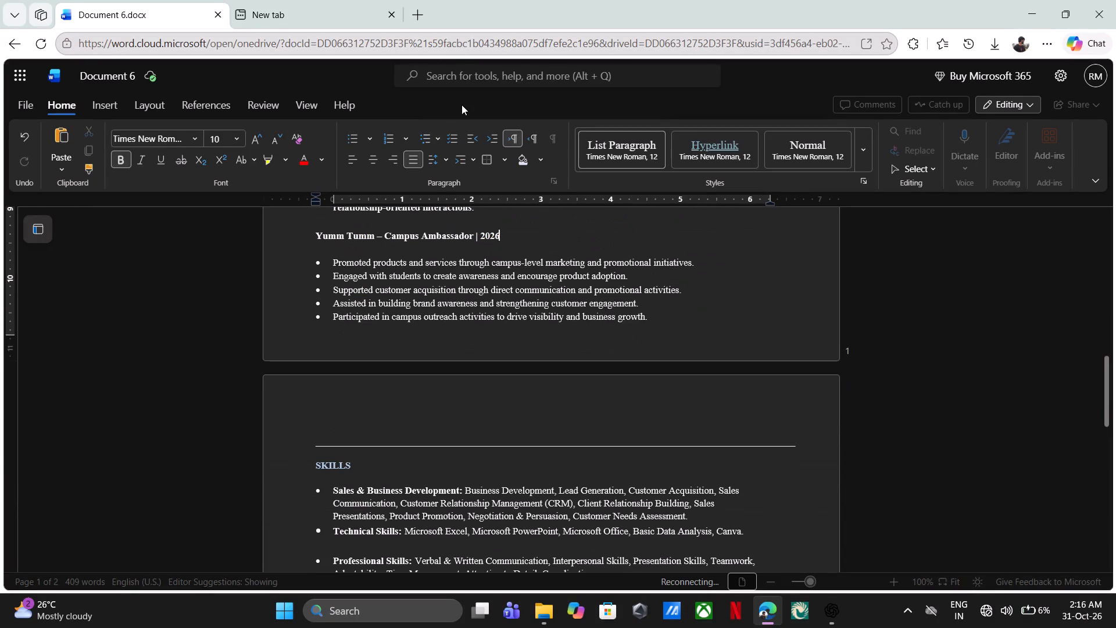
pyautogui.scroll(-2, 512, 284)
pyautogui.scroll(2, 481, 274)
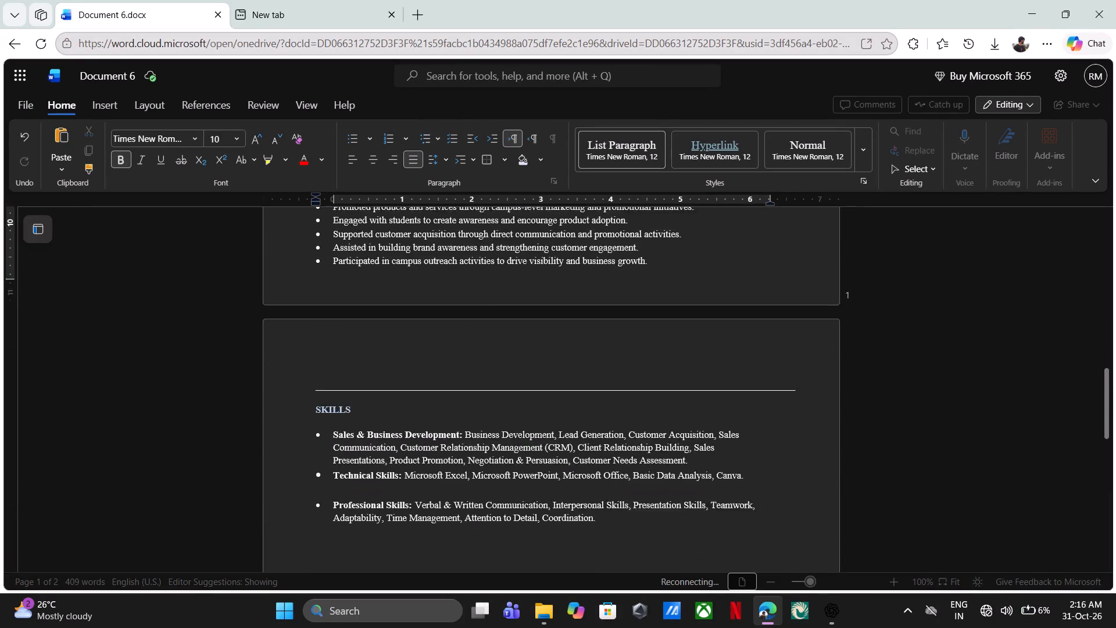
pyautogui.scroll(6, 480, 274)
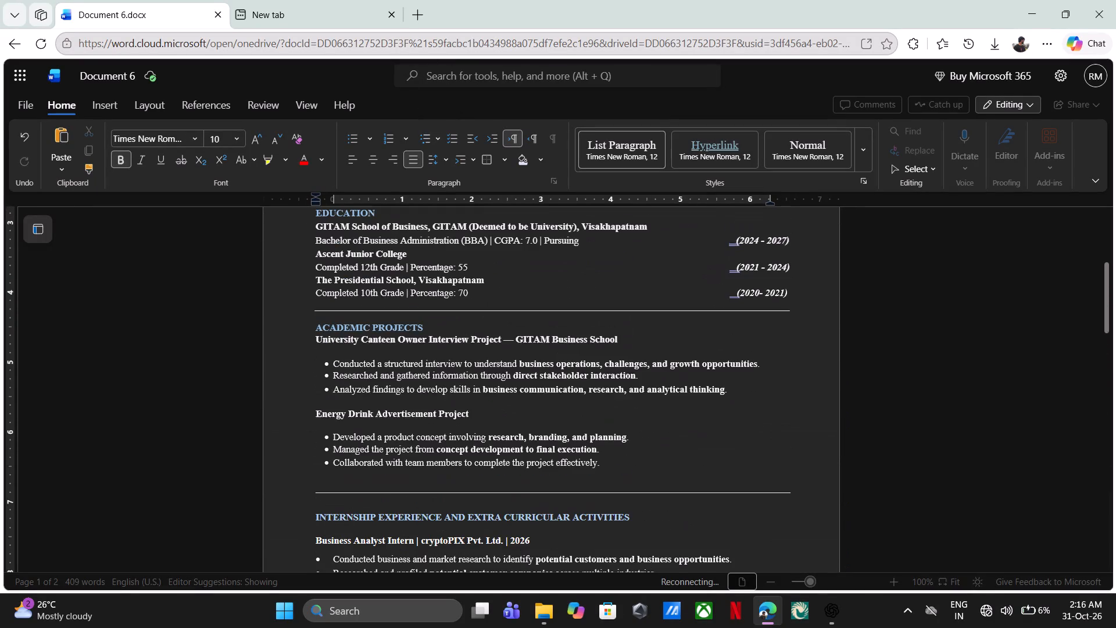
# Insert an empty line above the "Yumm Tumm – Campus Ambassador | 2026" heading.
pyautogui.scroll(-5, 483, 273)
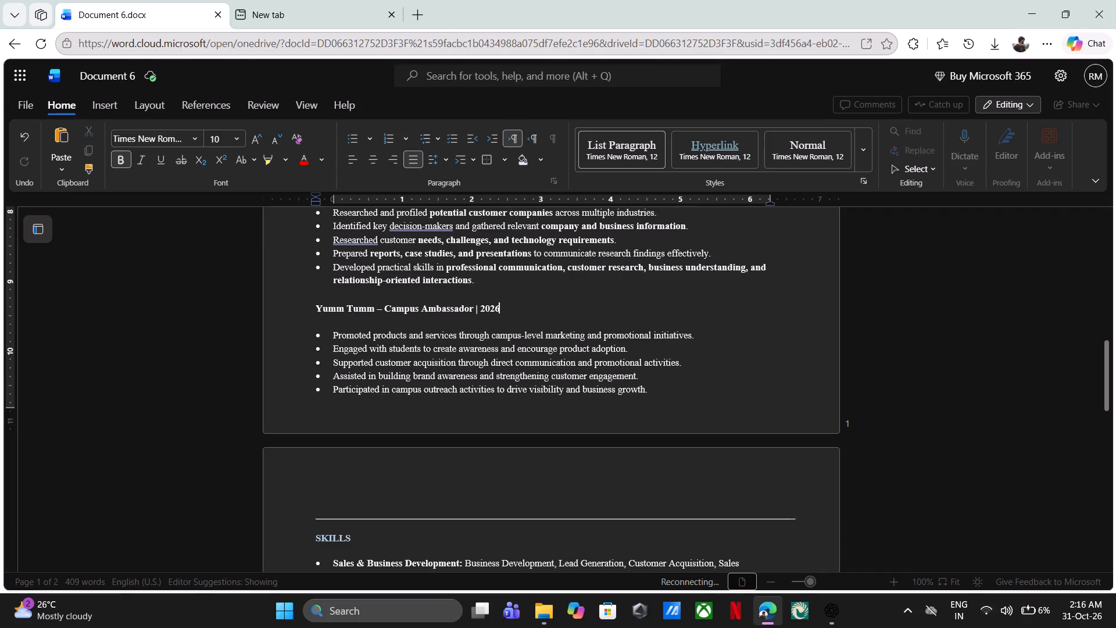
pyautogui.click(313, 308)
pyautogui.press('Return')
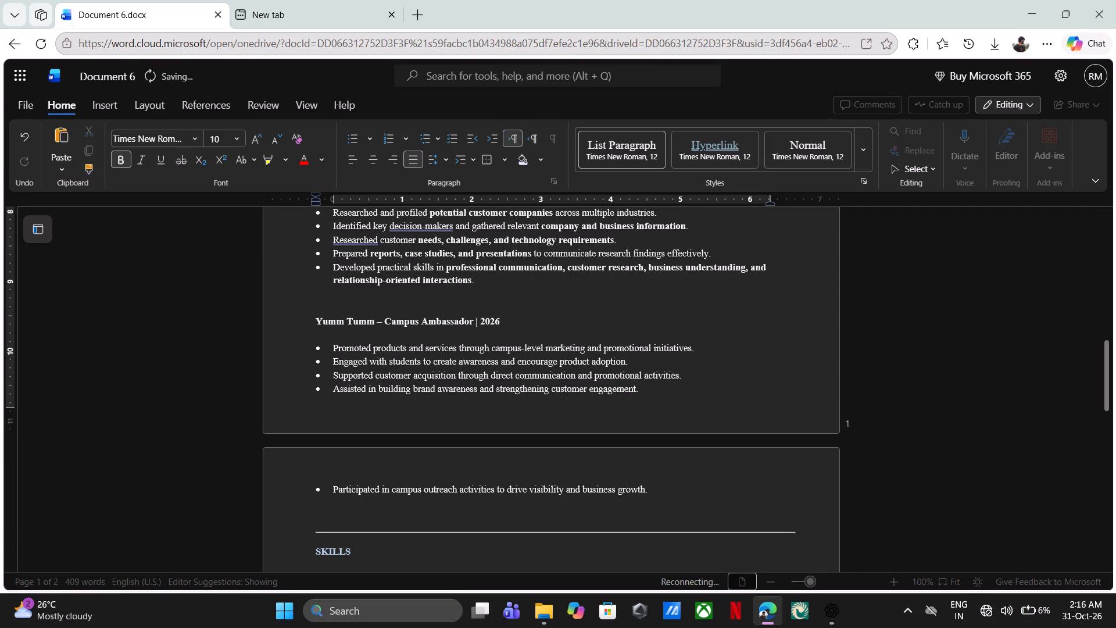
# Remove the gap between the Yumm Tumm heading and its first item, "Promoted products and services", along with that item's bullet.
pyautogui.scroll(-1, 400, 308)
pyautogui.scroll(4, 400, 308)
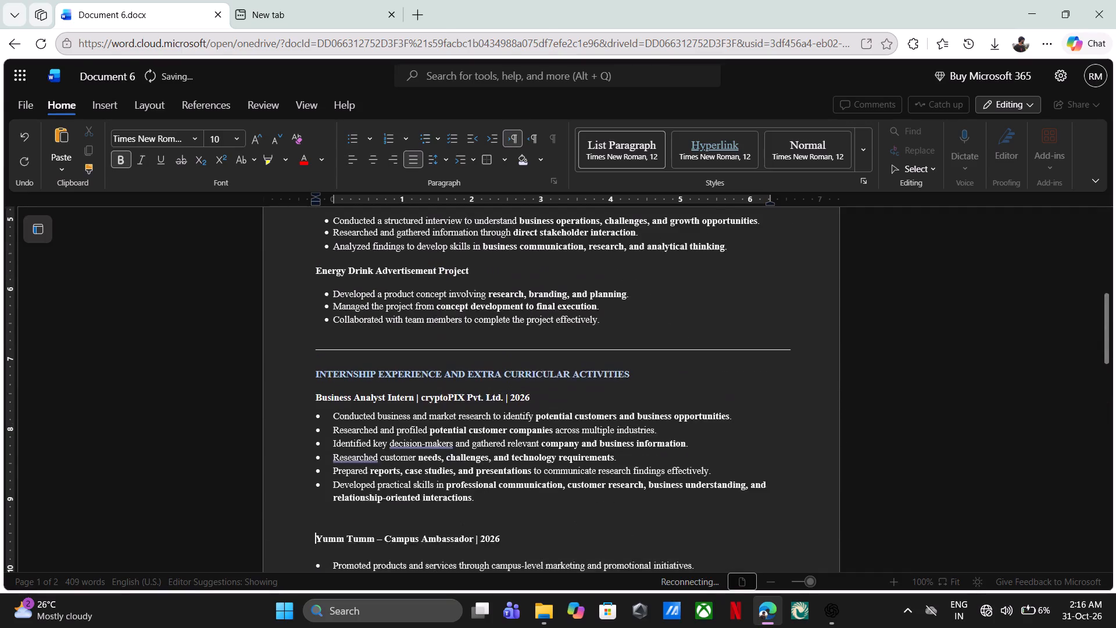
pyautogui.scroll(9, 400, 308)
pyautogui.scroll(-6, 402, 293)
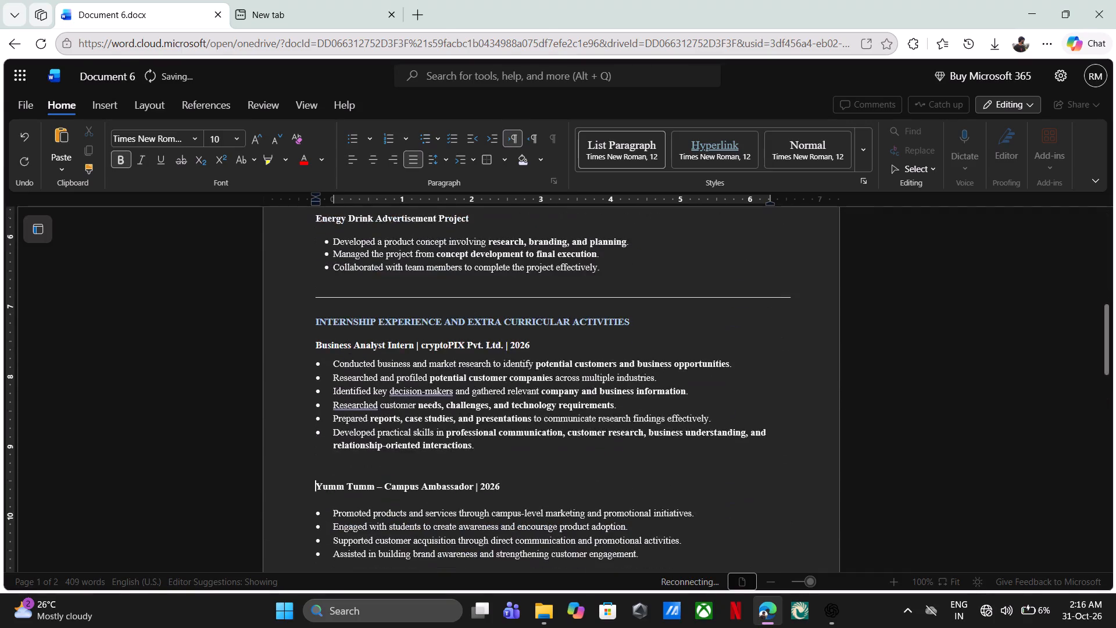
pyautogui.scroll(-3, 406, 290)
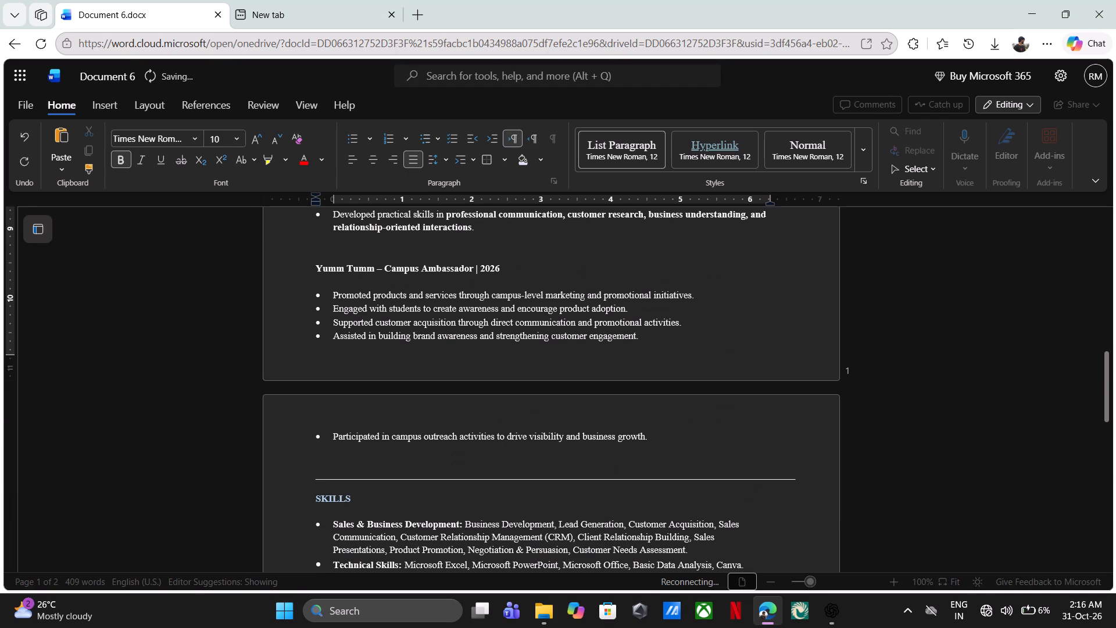
pyautogui.scroll(2, 445, 326)
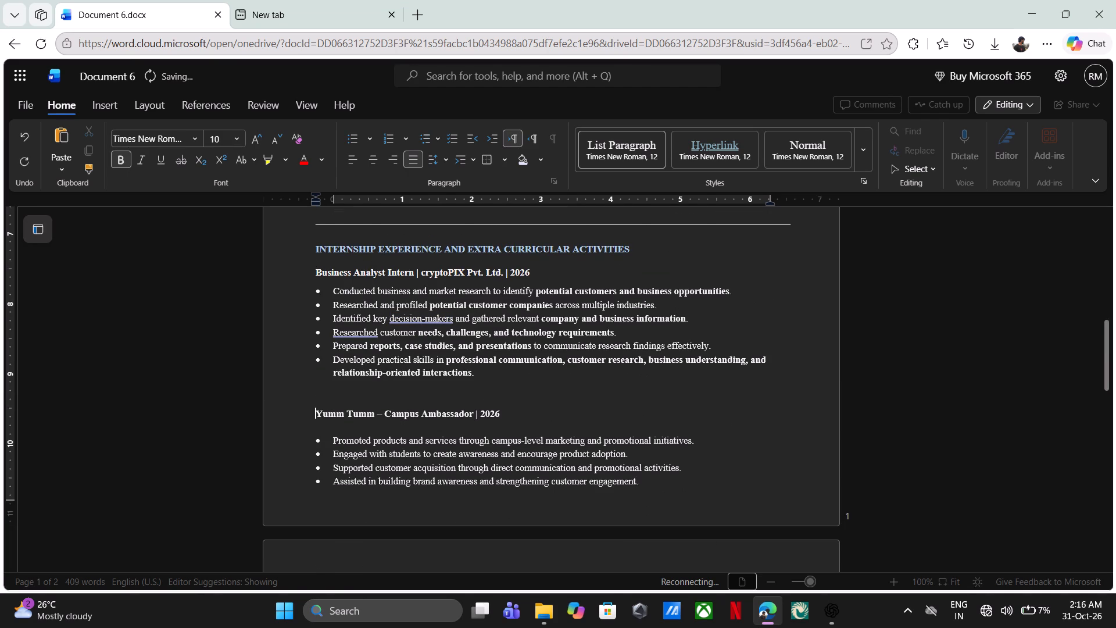
pyautogui.click(332, 433)
pyautogui.press('BackSpace')
pyautogui.press('BackSpace')
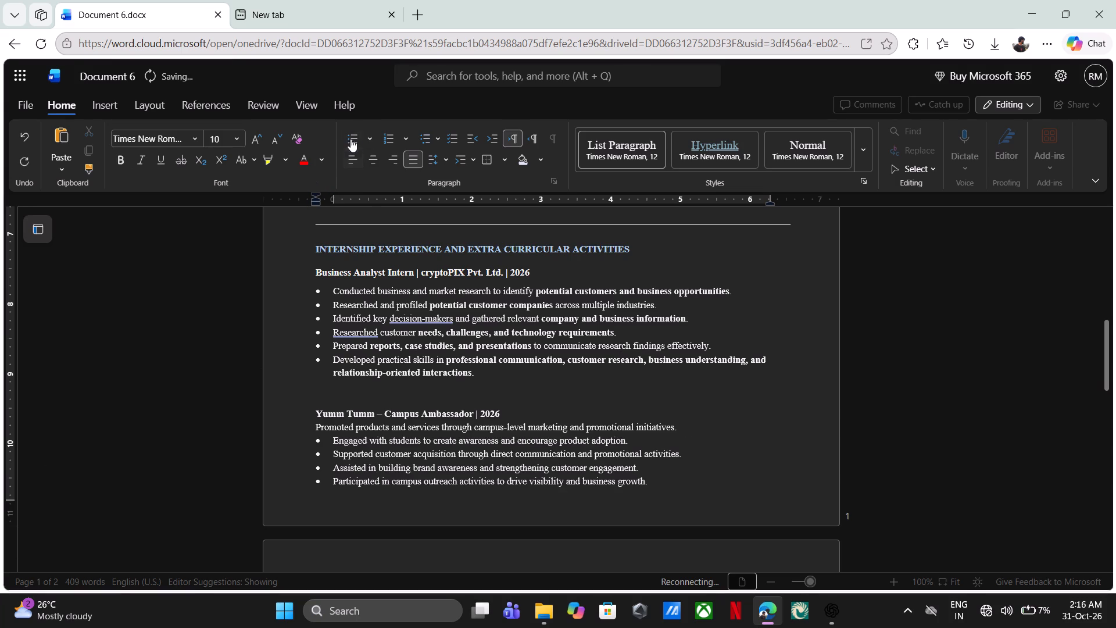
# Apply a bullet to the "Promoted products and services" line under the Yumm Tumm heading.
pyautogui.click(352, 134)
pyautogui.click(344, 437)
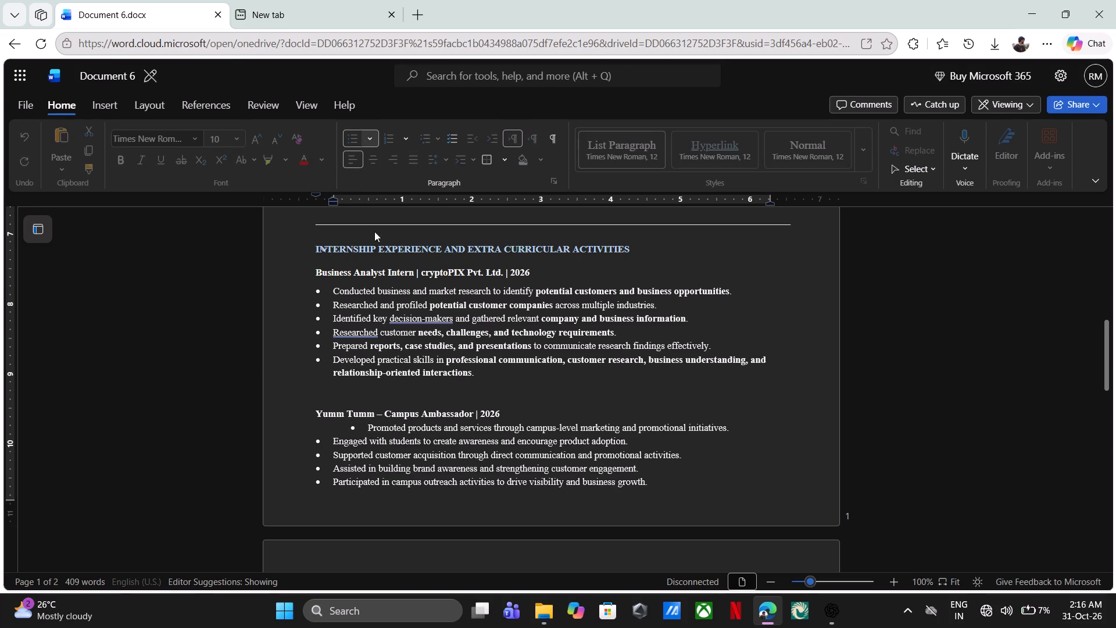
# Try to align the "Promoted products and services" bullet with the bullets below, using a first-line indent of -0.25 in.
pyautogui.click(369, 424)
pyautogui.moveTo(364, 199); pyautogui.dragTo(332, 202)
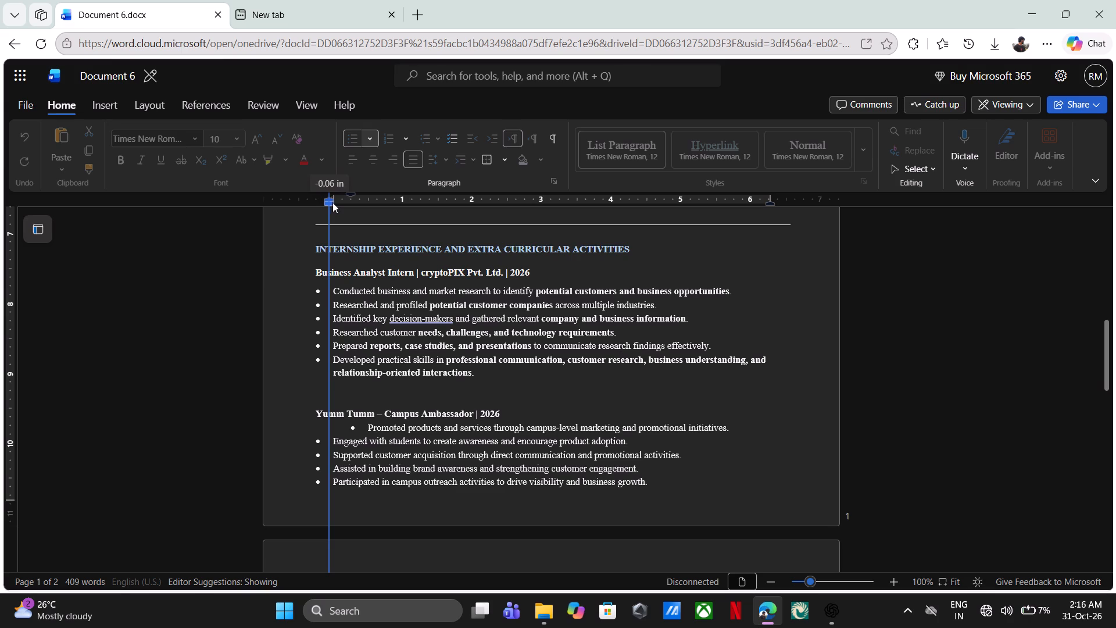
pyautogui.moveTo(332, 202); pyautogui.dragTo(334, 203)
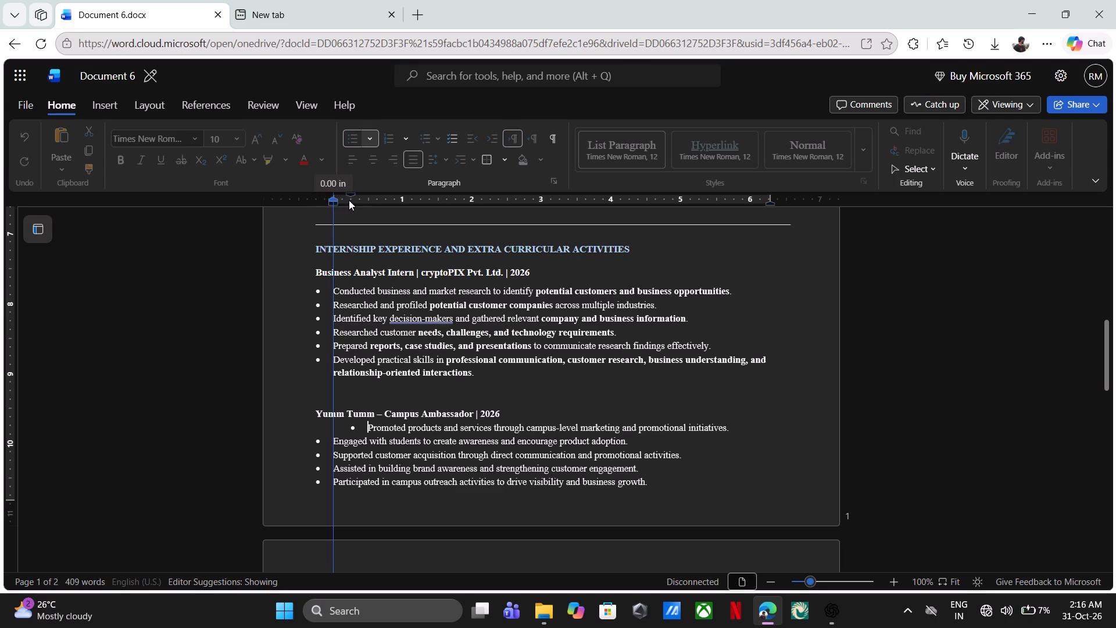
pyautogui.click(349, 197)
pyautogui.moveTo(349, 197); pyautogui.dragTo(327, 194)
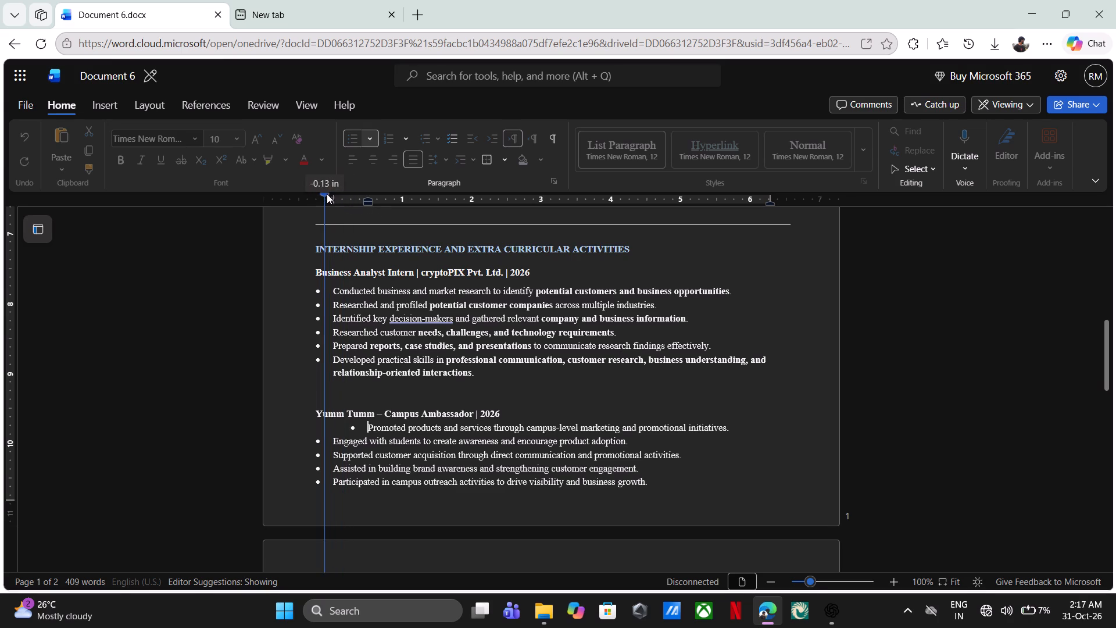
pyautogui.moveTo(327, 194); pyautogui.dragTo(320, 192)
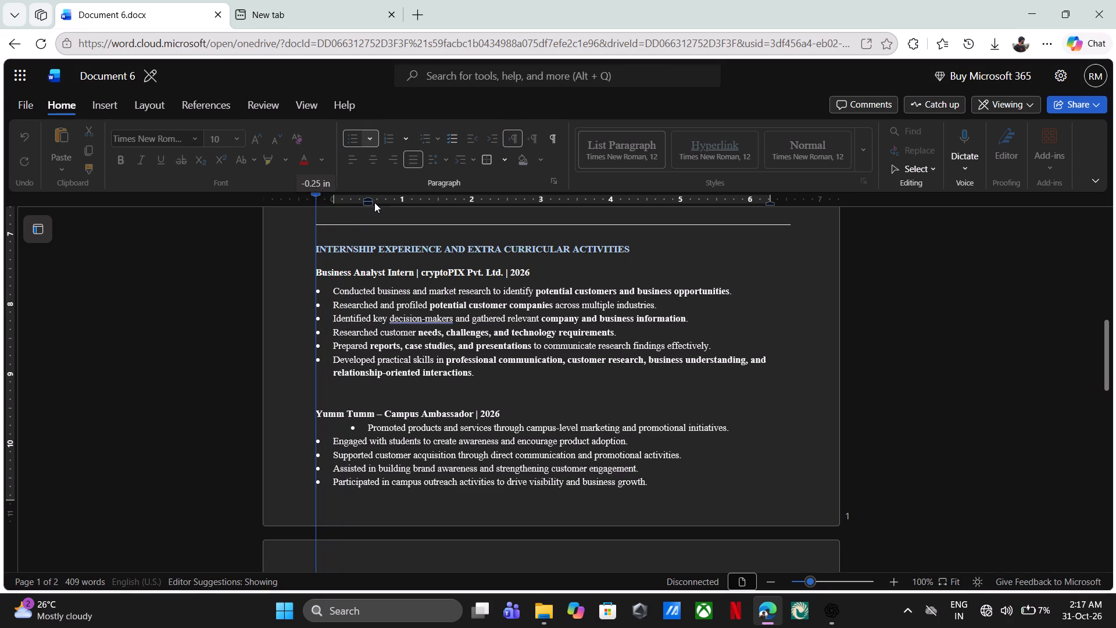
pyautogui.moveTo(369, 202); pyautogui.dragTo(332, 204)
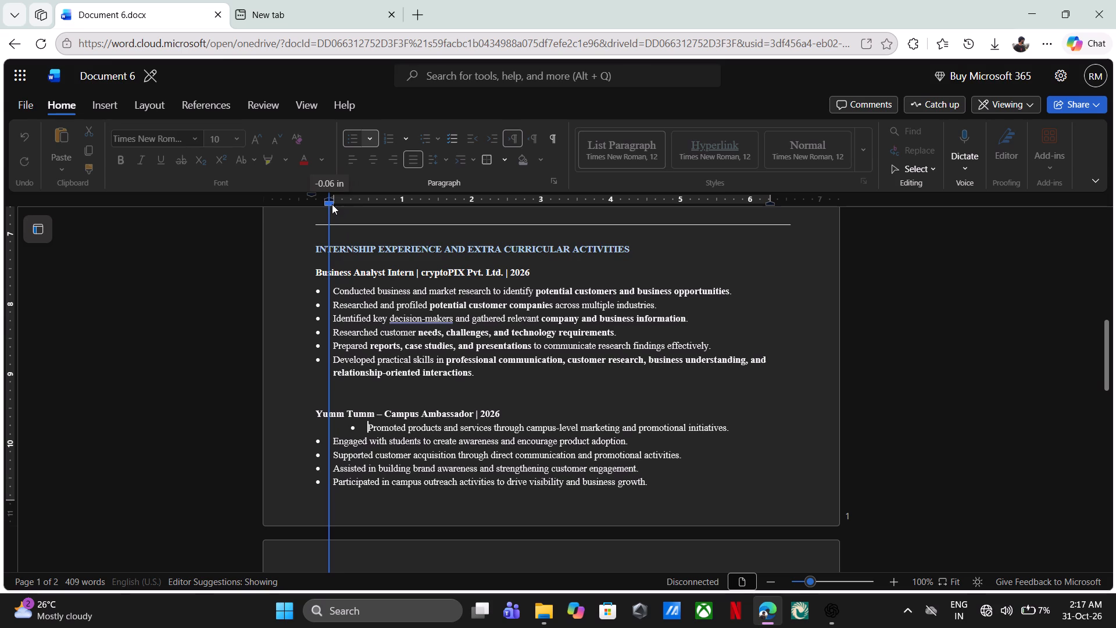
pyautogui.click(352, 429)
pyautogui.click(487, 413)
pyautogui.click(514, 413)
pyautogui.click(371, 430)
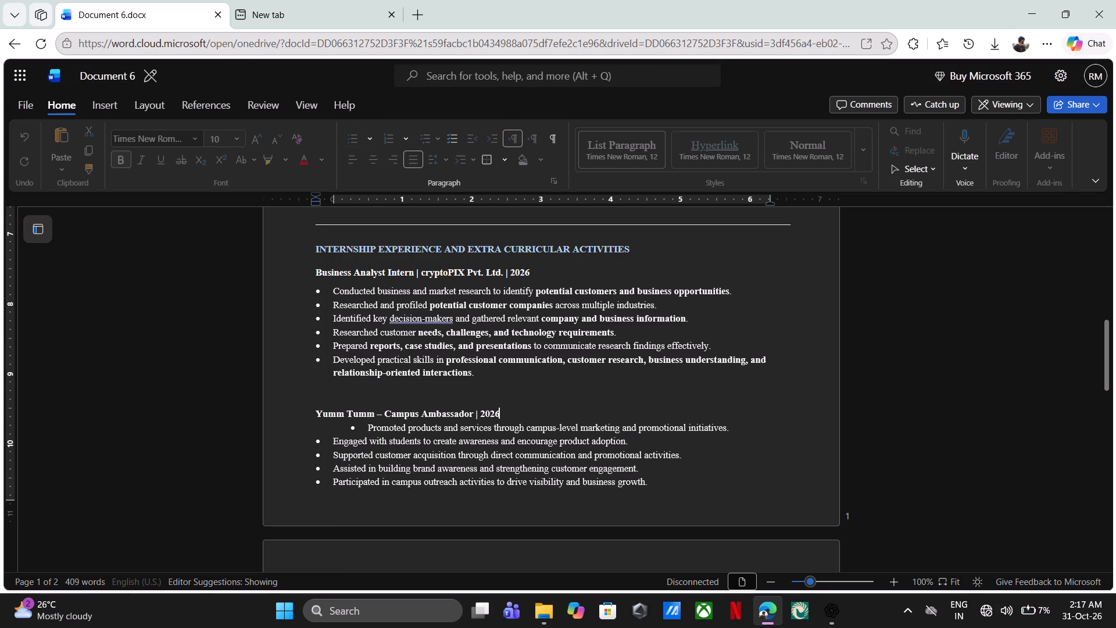
# Reconnect the computer to an available Wi-Fi network to bring the document back online.
pyautogui.click(990, 596)
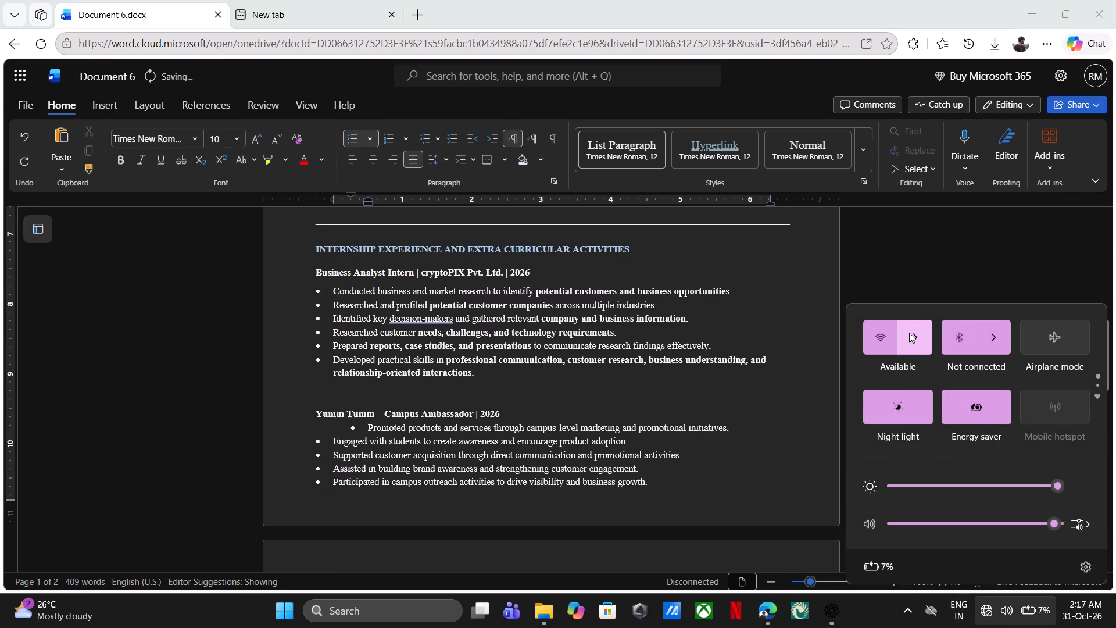
pyautogui.click(909, 335)
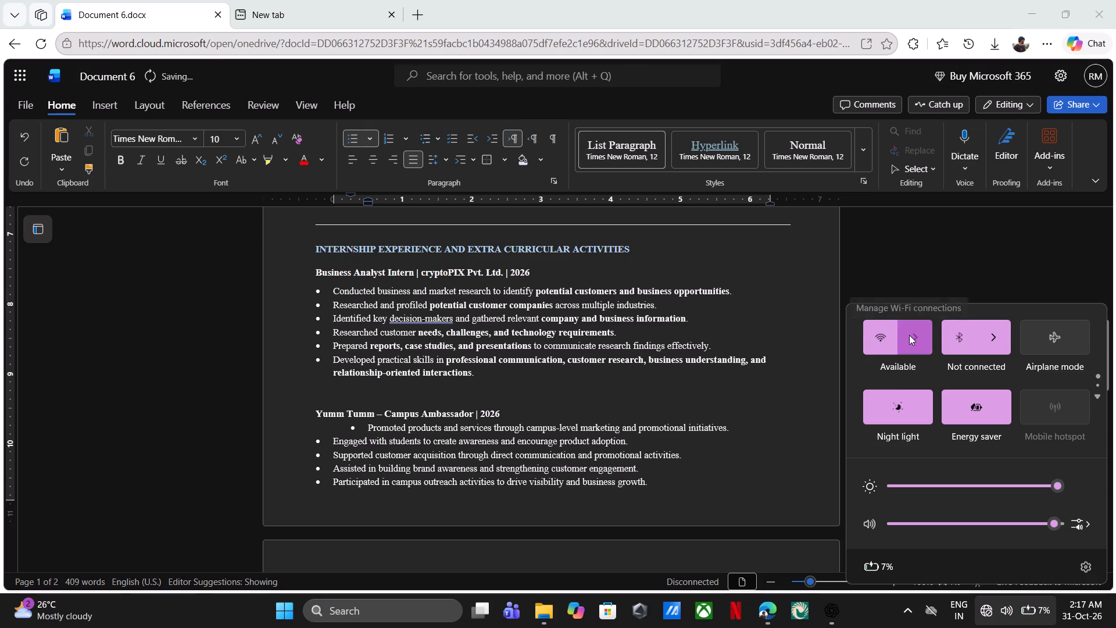
pyautogui.click(913, 269)
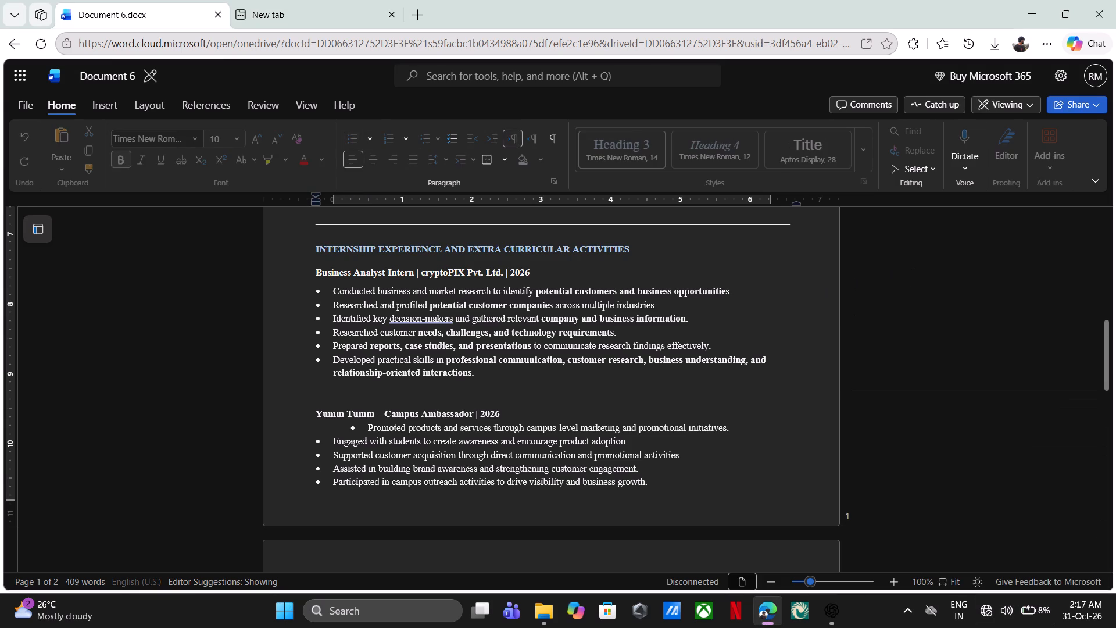
pyautogui.click(1035, 623)
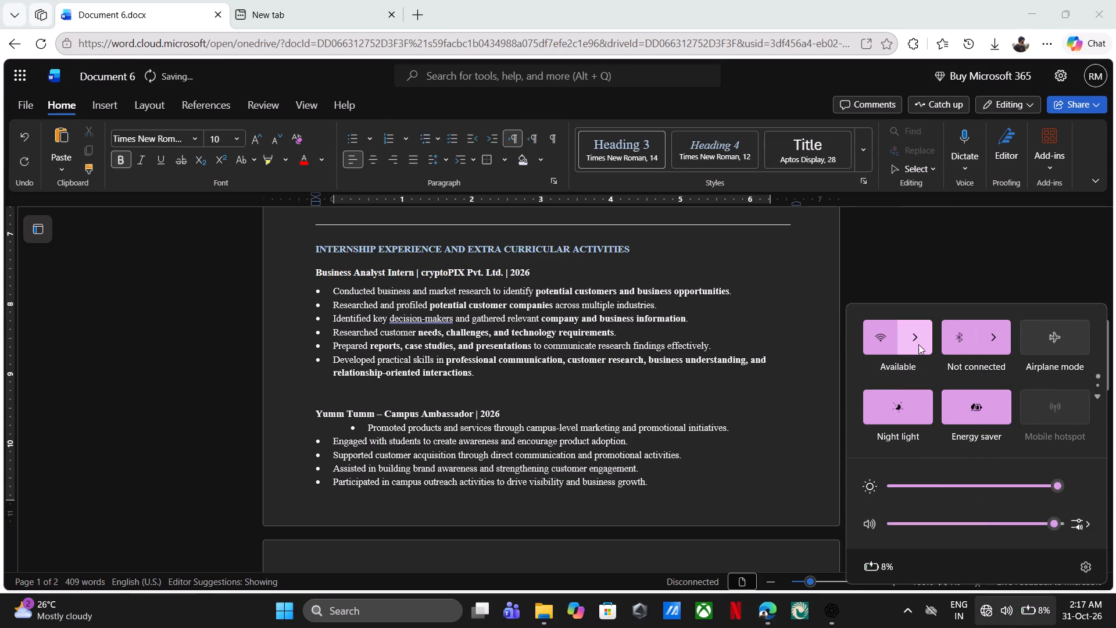
pyautogui.click(909, 330)
pyautogui.scroll(-5, 953, 444)
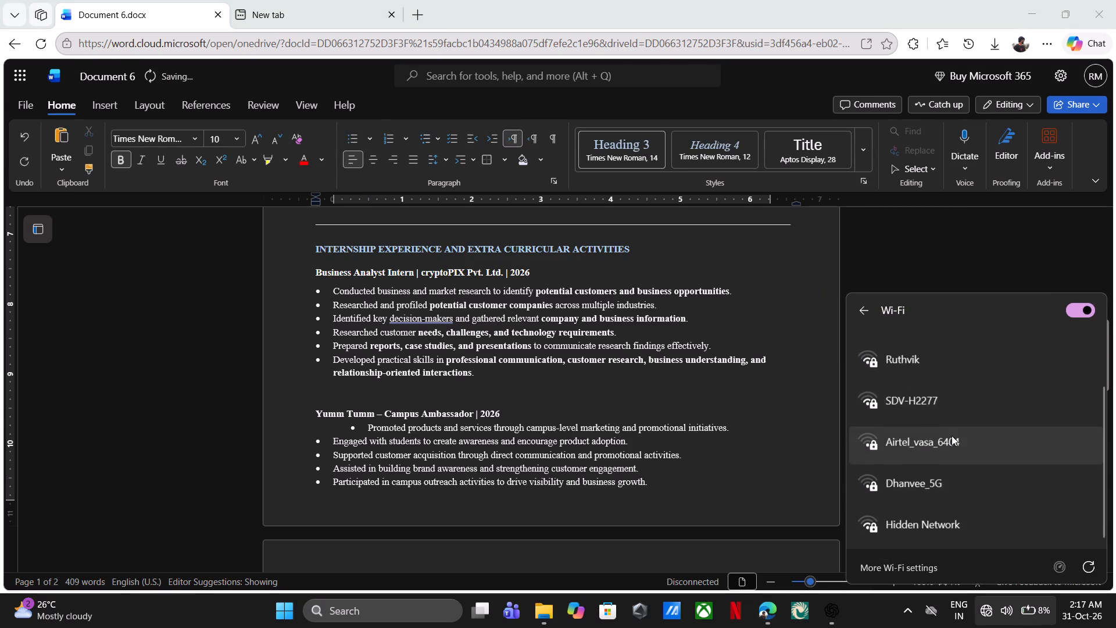
pyautogui.scroll(-5, 952, 436)
pyautogui.scroll(6, 950, 429)
pyautogui.click(931, 251)
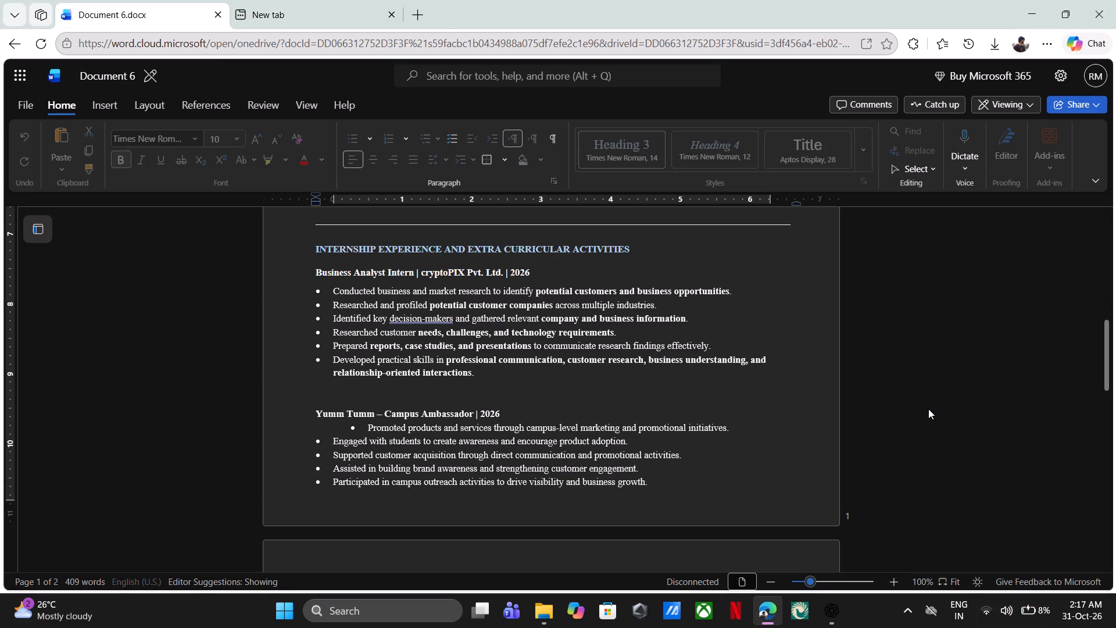
pyautogui.click(1027, 616)
pyautogui.click(977, 263)
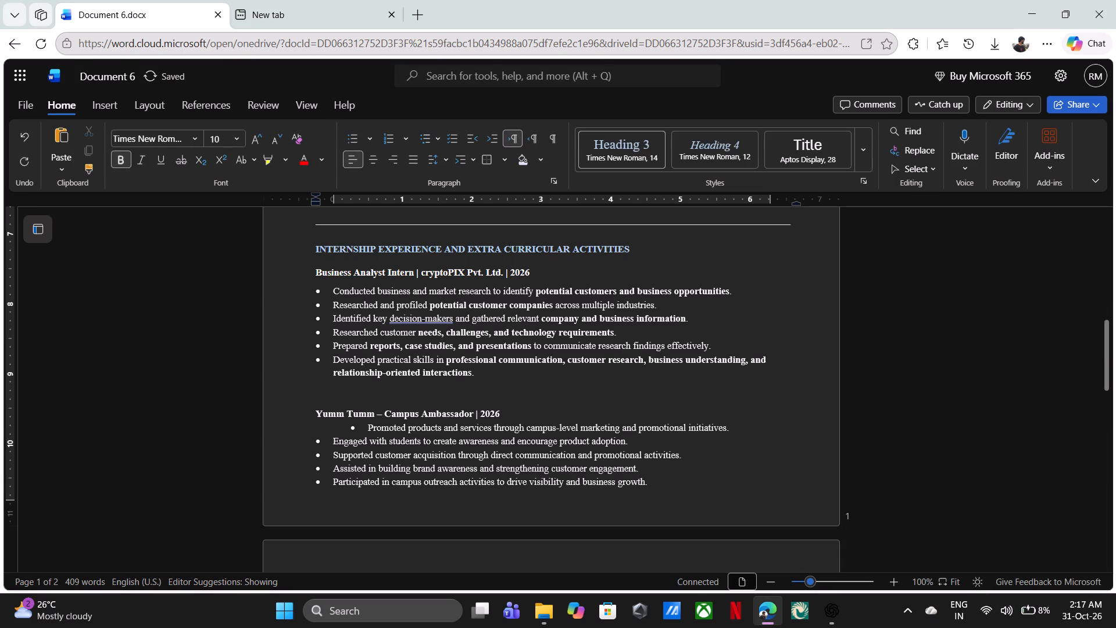
# Move the "Promoted products and services" item's left indent to the ruler's zero mark and its first-line indent just before it.
pyautogui.click(357, 428)
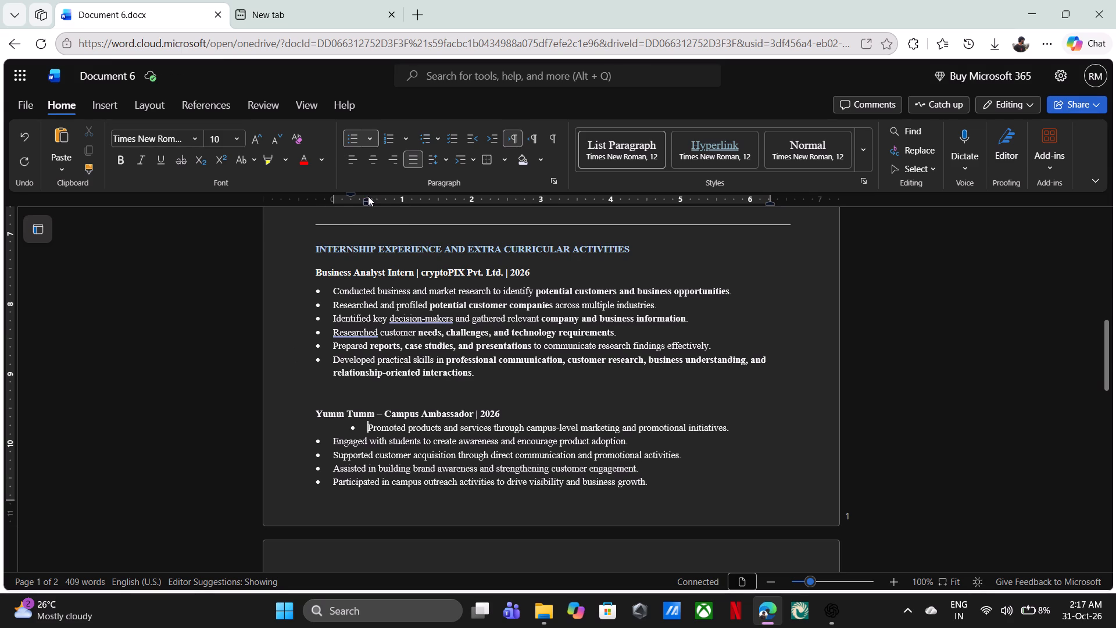
pyautogui.moveTo(370, 198); pyautogui.dragTo(334, 192)
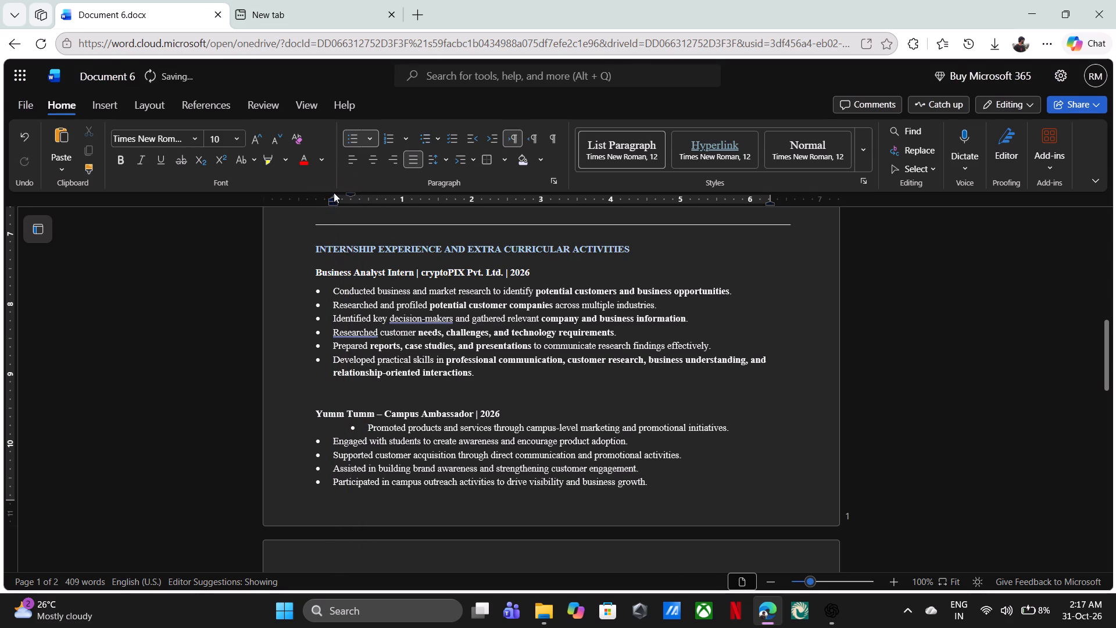
pyautogui.click(348, 191)
pyautogui.moveTo(348, 192); pyautogui.dragTo(325, 191)
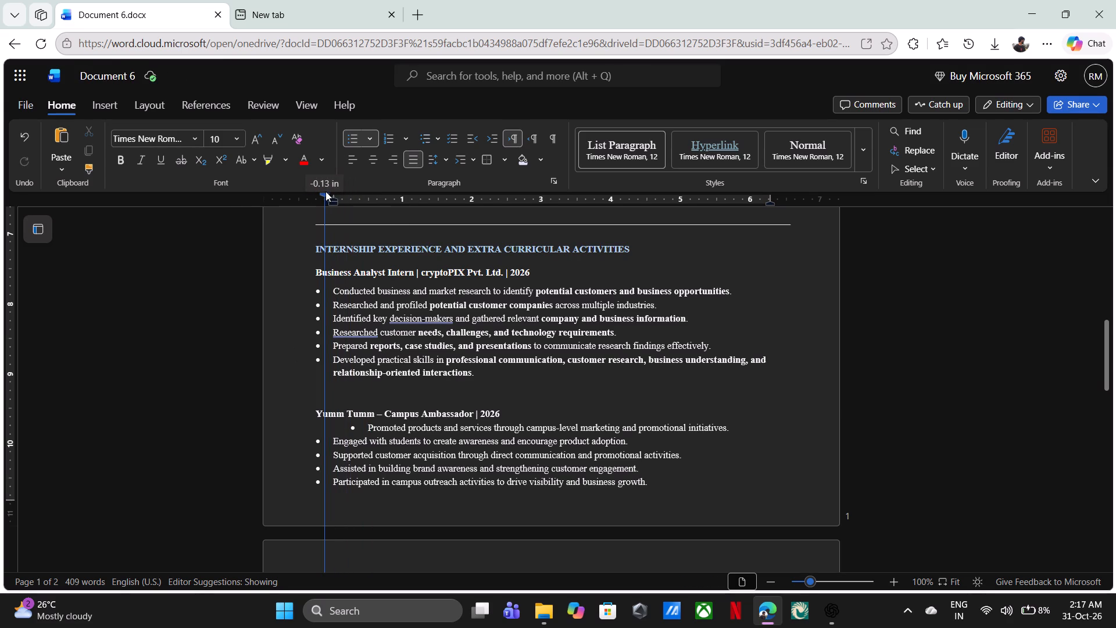
pyautogui.moveTo(325, 191); pyautogui.dragTo(314, 194)
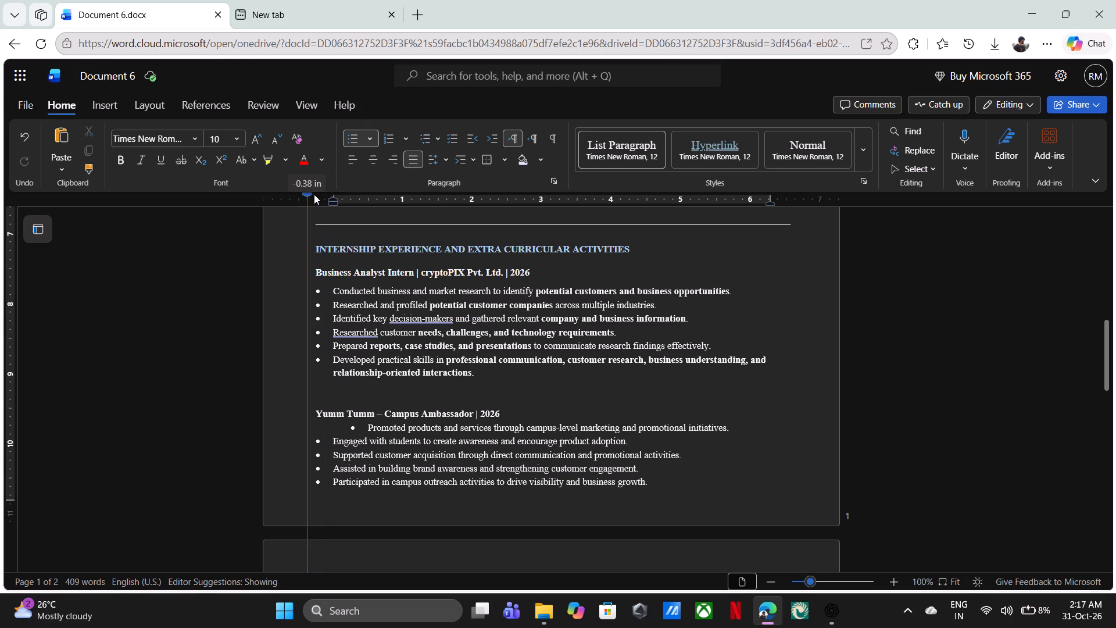
pyautogui.moveTo(314, 194); pyautogui.dragTo(331, 200)
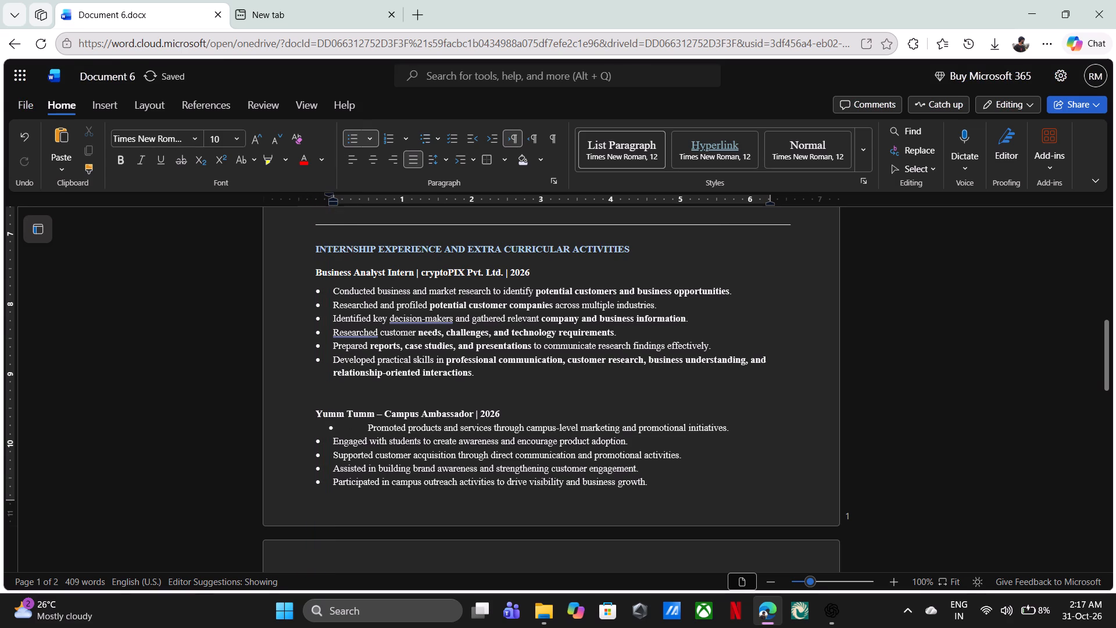
# Remove the bullet from the "Promoted products and services" line.
pyautogui.click(355, 424)
pyautogui.click(367, 428)
pyautogui.press('BackSpace')
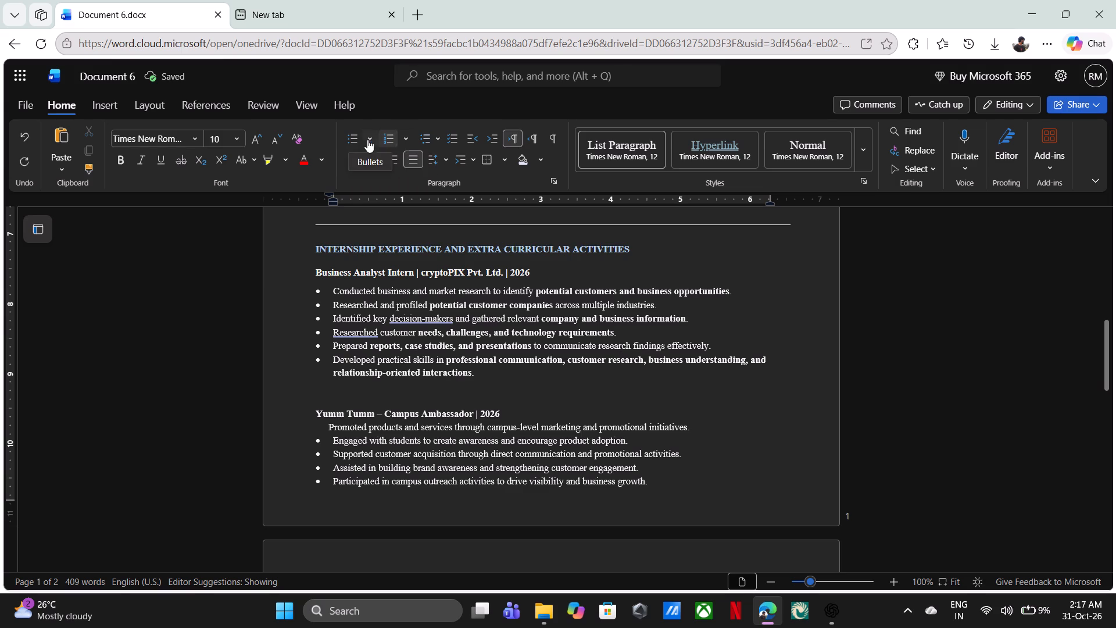
# Bullet the "Promoted products and services" line and align its first-line and hanging indents with the Yumm Tumm bullets below it.
pyautogui.click(359, 140)
pyautogui.click(341, 424)
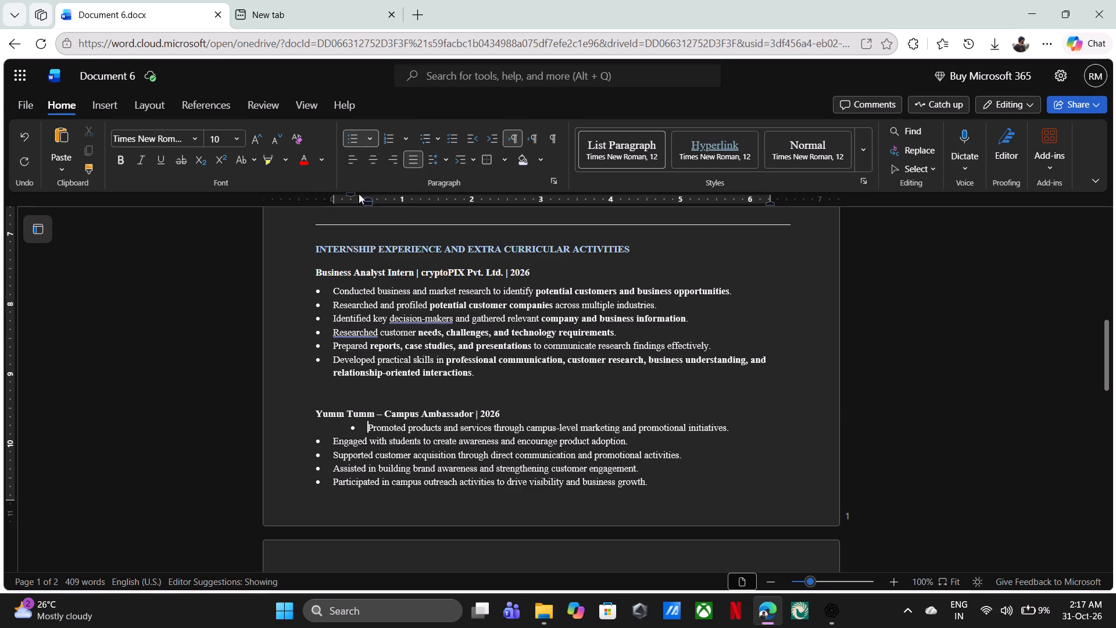
pyautogui.moveTo(353, 193); pyautogui.dragTo(310, 190)
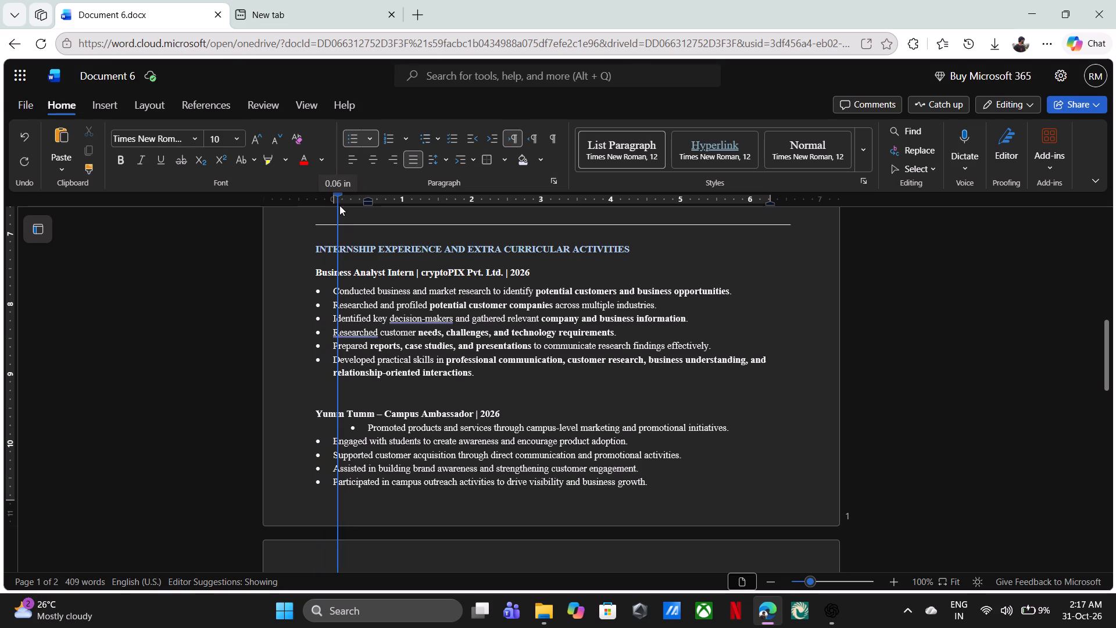
pyautogui.click(339, 197)
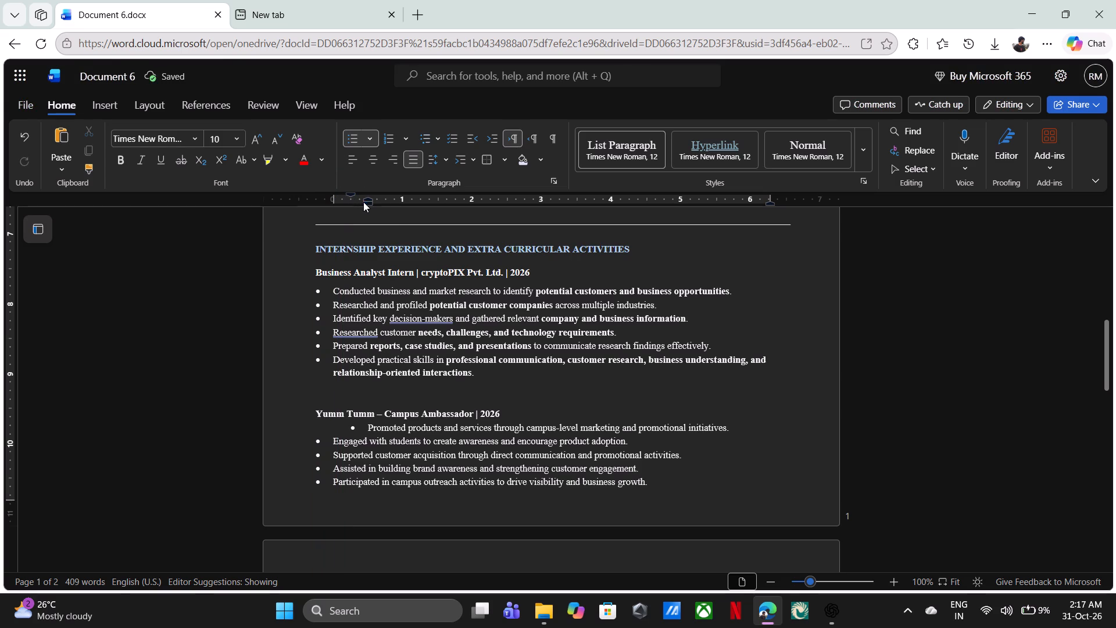
pyautogui.moveTo(364, 202); pyautogui.dragTo(332, 201)
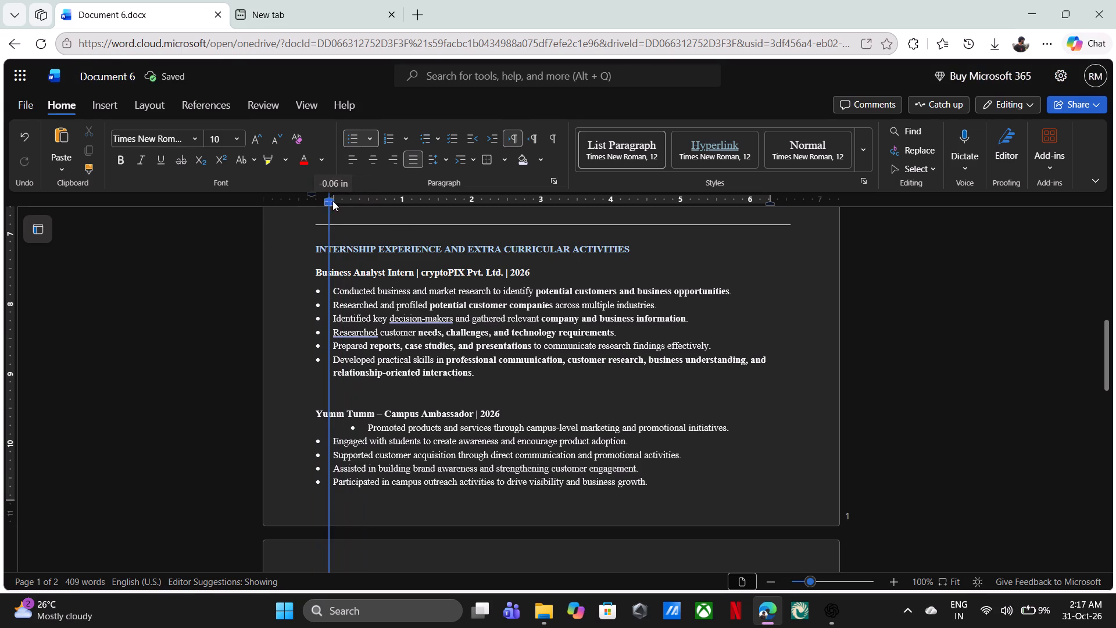
pyautogui.moveTo(332, 201); pyautogui.dragTo(337, 204)
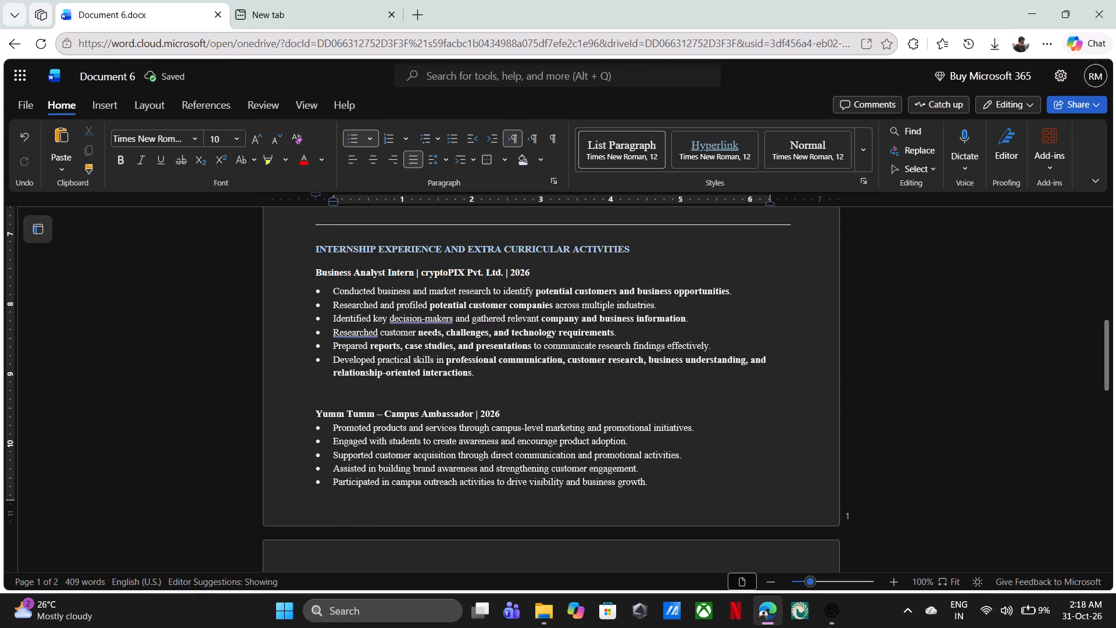
pyautogui.click(466, 348)
# In the Skills section, remove the Professional Skills item's bullet and the gap separating it from Technical Skills.
pyautogui.scroll(-4, 633, 408)
pyautogui.scroll(2, 601, 392)
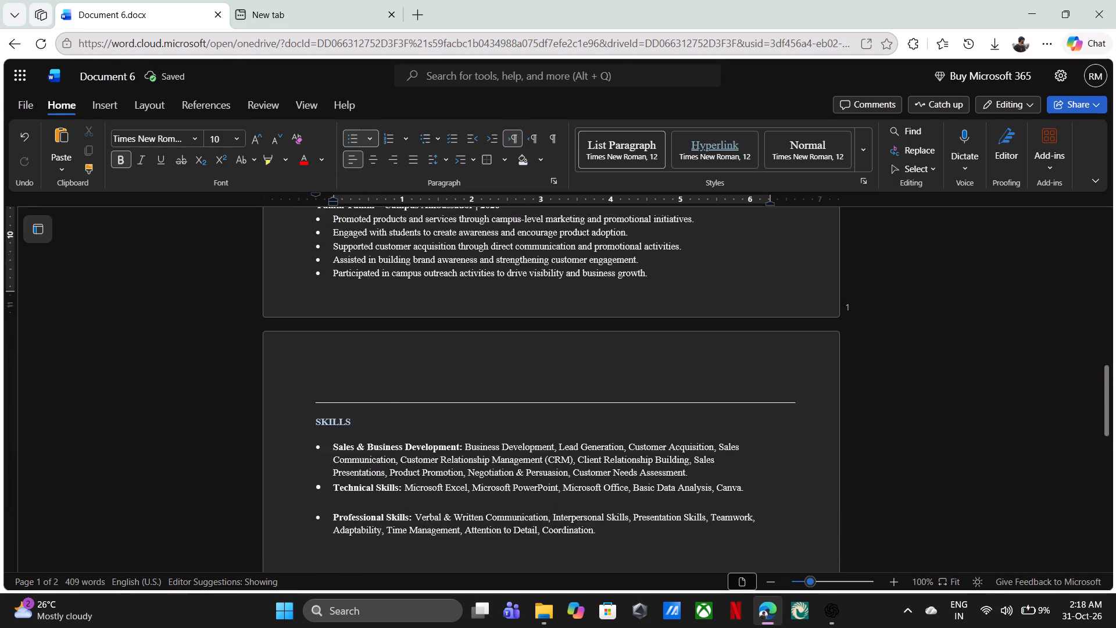
pyautogui.scroll(11, 599, 388)
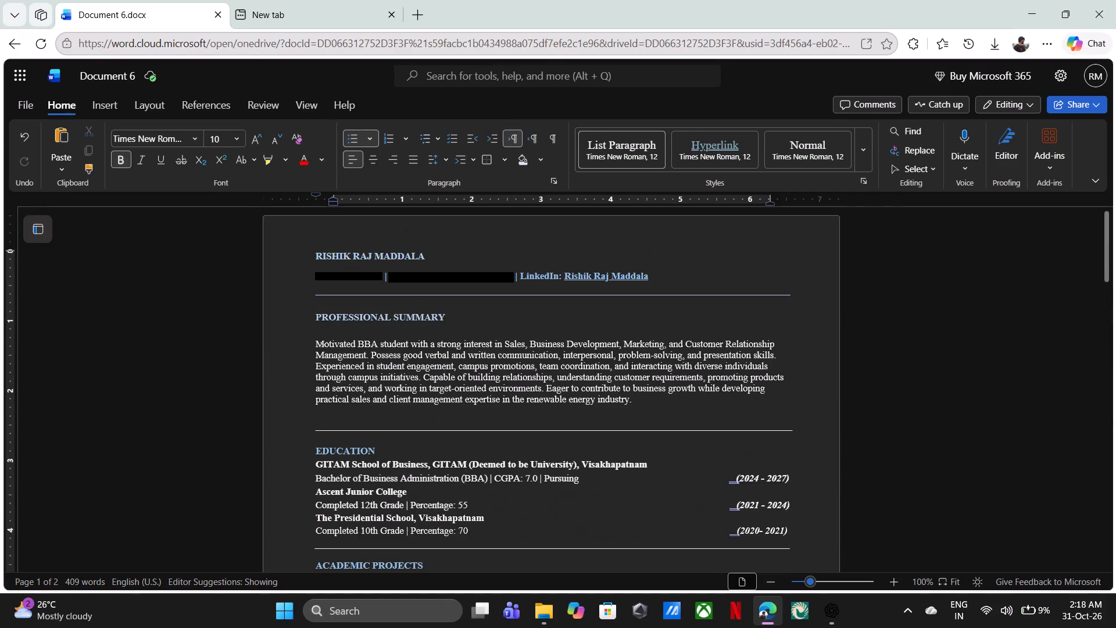
pyautogui.scroll(2, 592, 369)
pyautogui.scroll(-11, 591, 368)
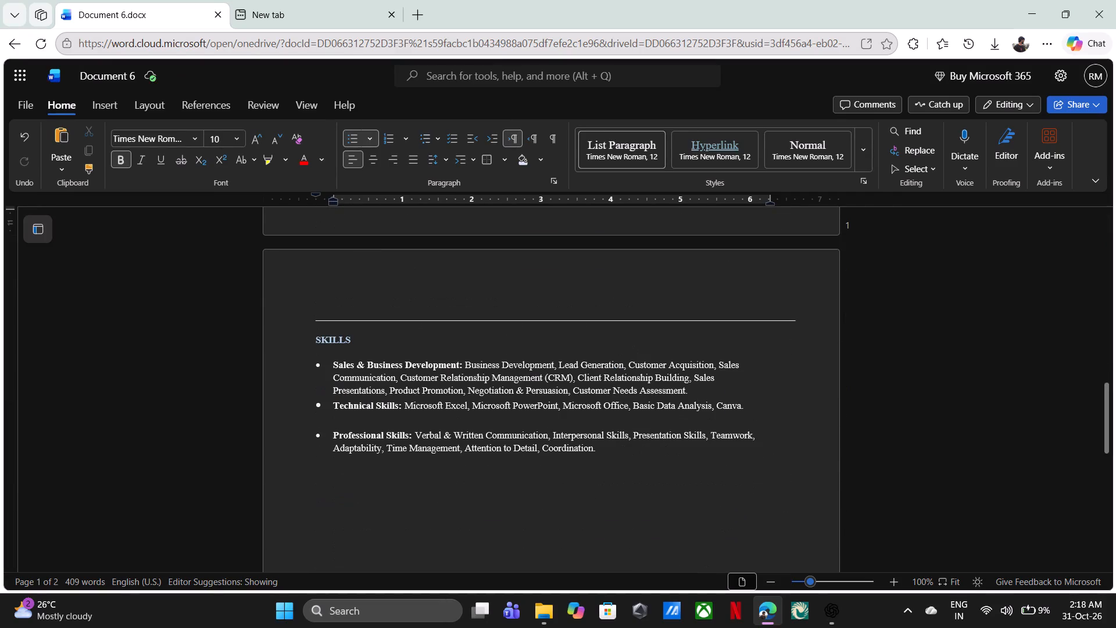
pyautogui.click(332, 433)
pyautogui.press('BackSpace')
pyautogui.press('BackSpace')
pyautogui.press('BackSpace')
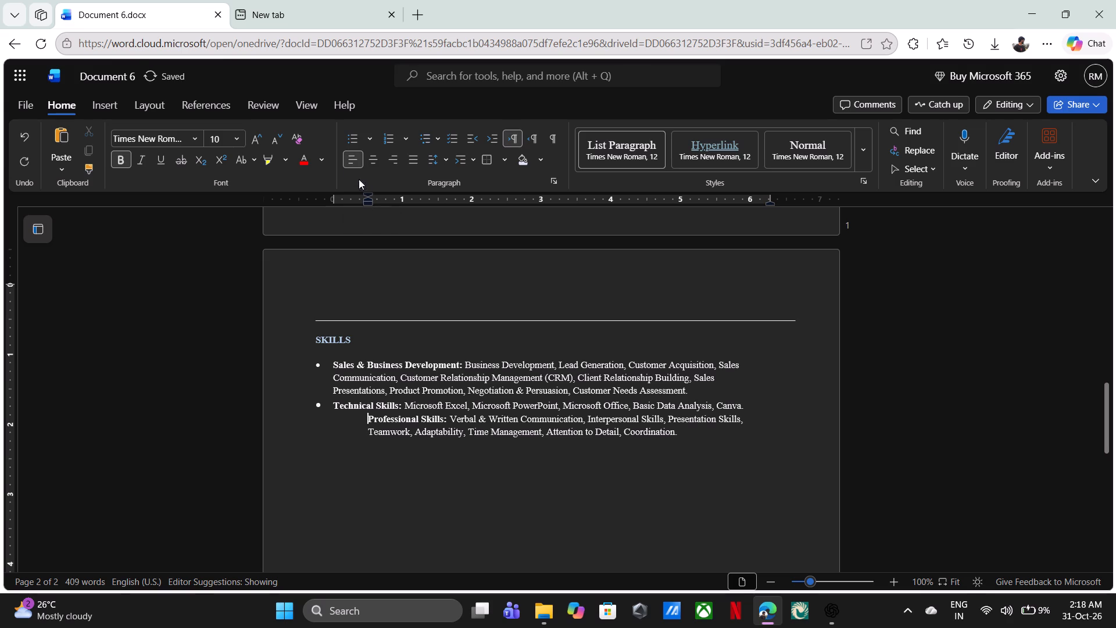
# Bullet the Professional Skills item and align its hanging and first-line indents with the other Skills bullets.
pyautogui.click(348, 138)
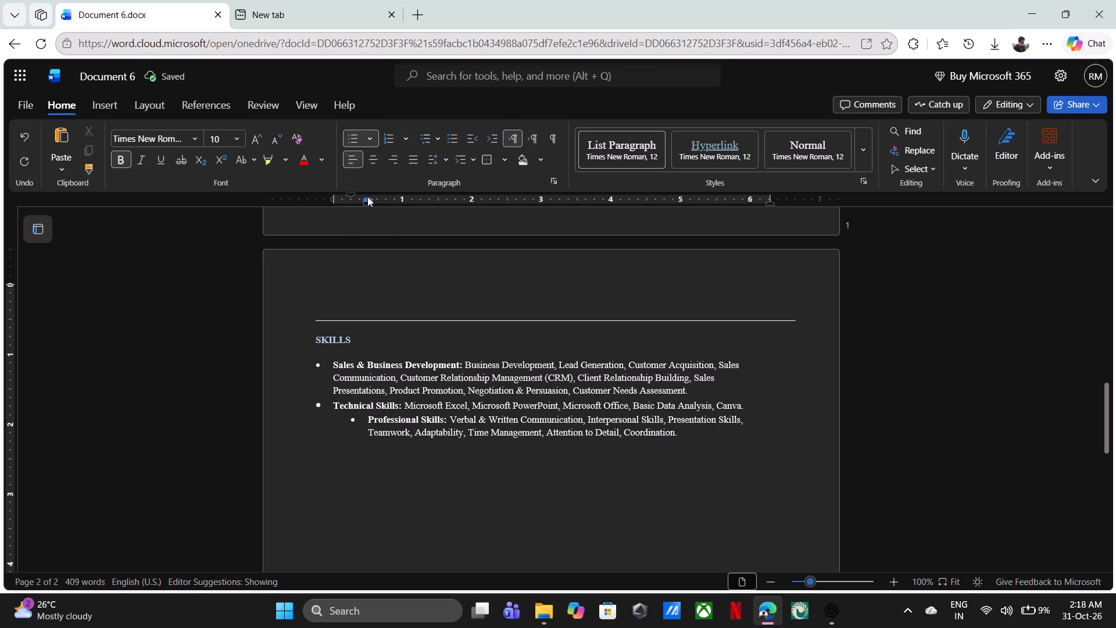
pyautogui.moveTo(367, 197); pyautogui.dragTo(336, 194)
pyautogui.click(364, 419)
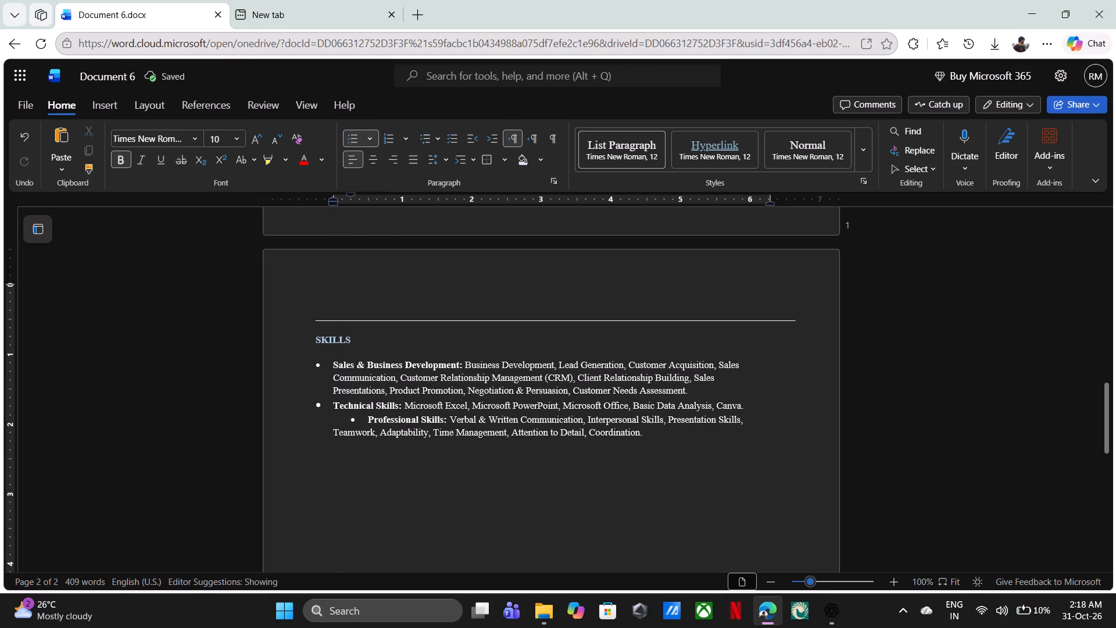
pyautogui.click(364, 422)
pyautogui.click(366, 420)
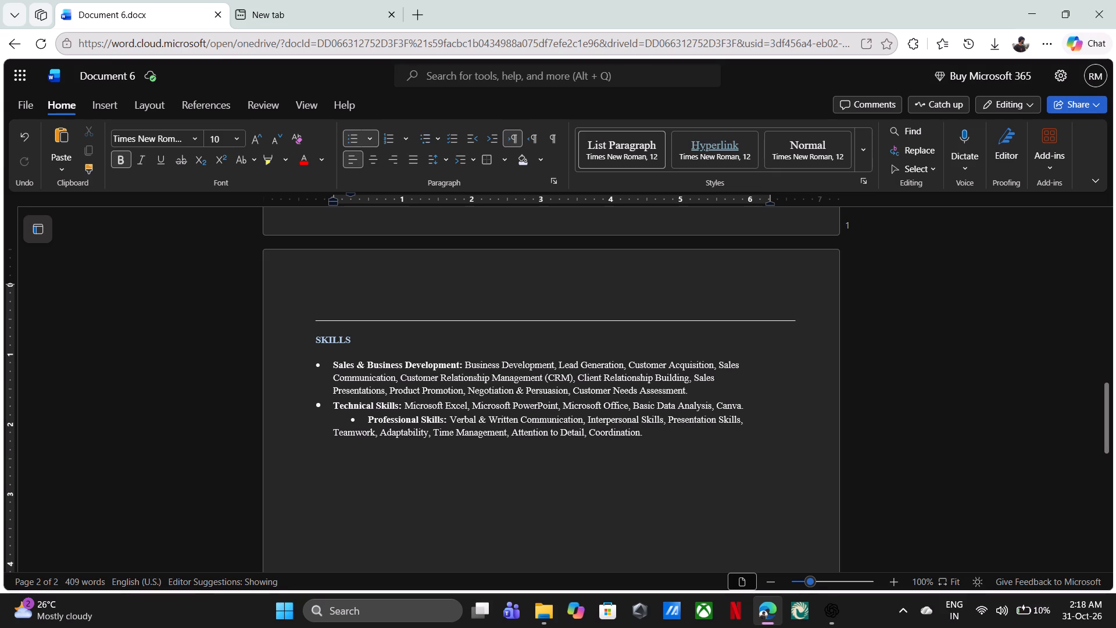
pyautogui.click(401, 423)
pyautogui.moveTo(409, 424); pyautogui.dragTo(419, 424)
pyautogui.click(370, 423)
pyautogui.moveTo(355, 195); pyautogui.dragTo(334, 195)
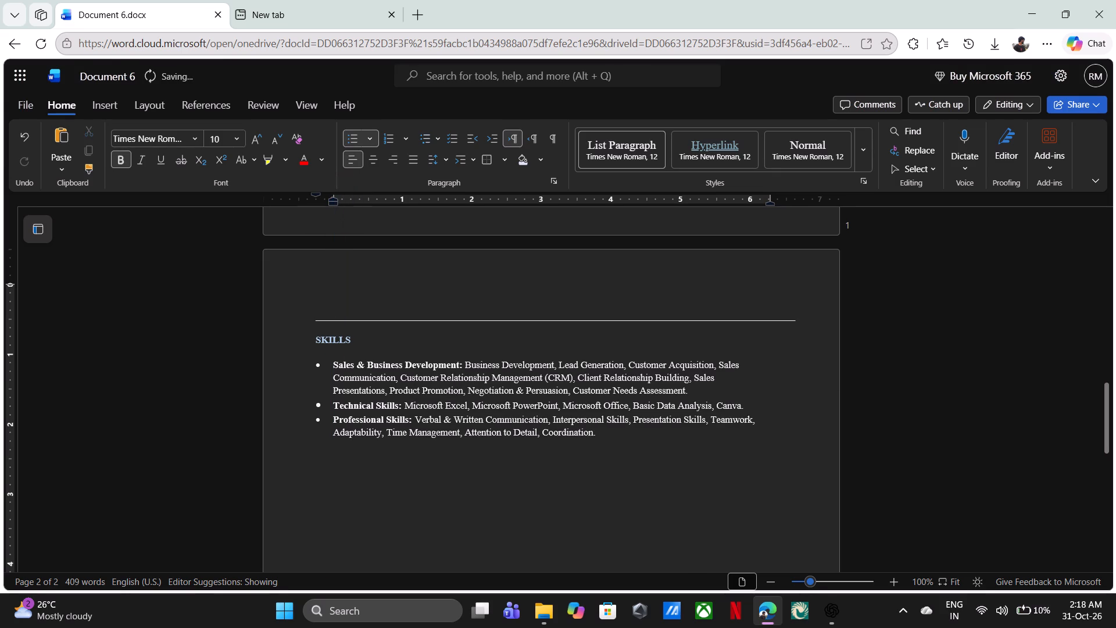
pyautogui.moveTo(417, 454); pyautogui.dragTo(423, 454)
pyautogui.click(600, 478)
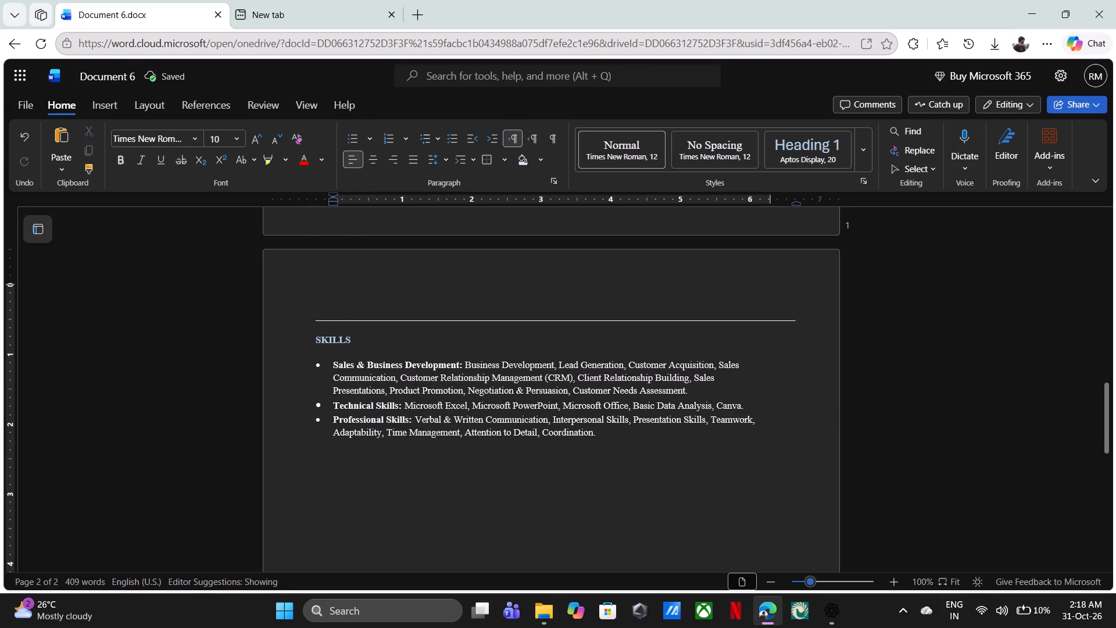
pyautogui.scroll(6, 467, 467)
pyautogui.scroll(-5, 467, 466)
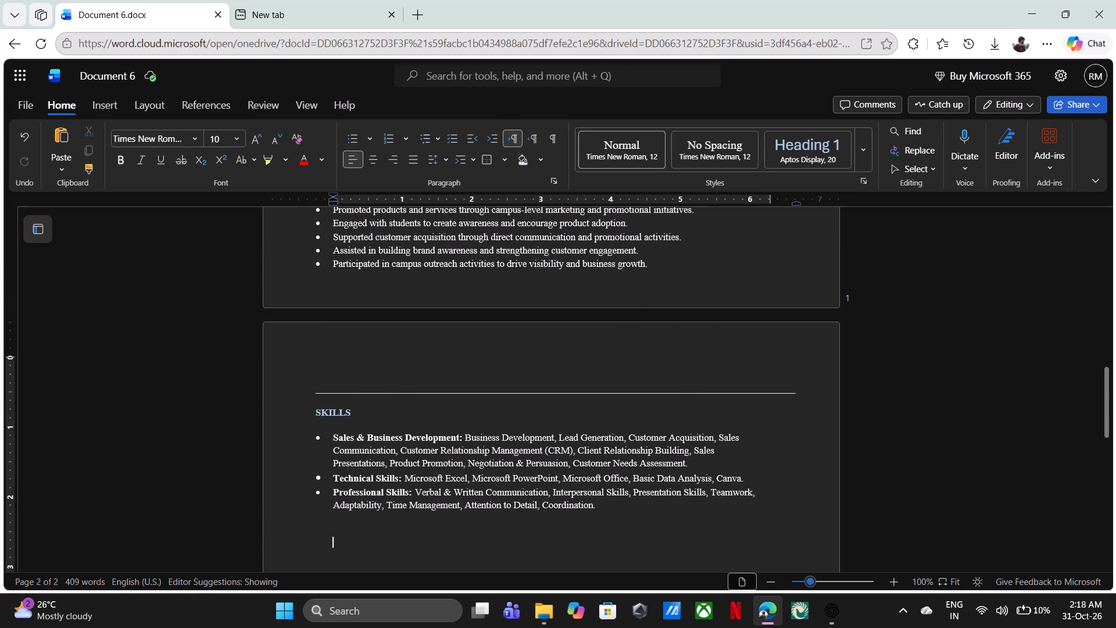
# Increase the line spacing of the Technical Skills and Sales & Business Development items.
pyautogui.click(332, 480)
pyautogui.click(743, 476)
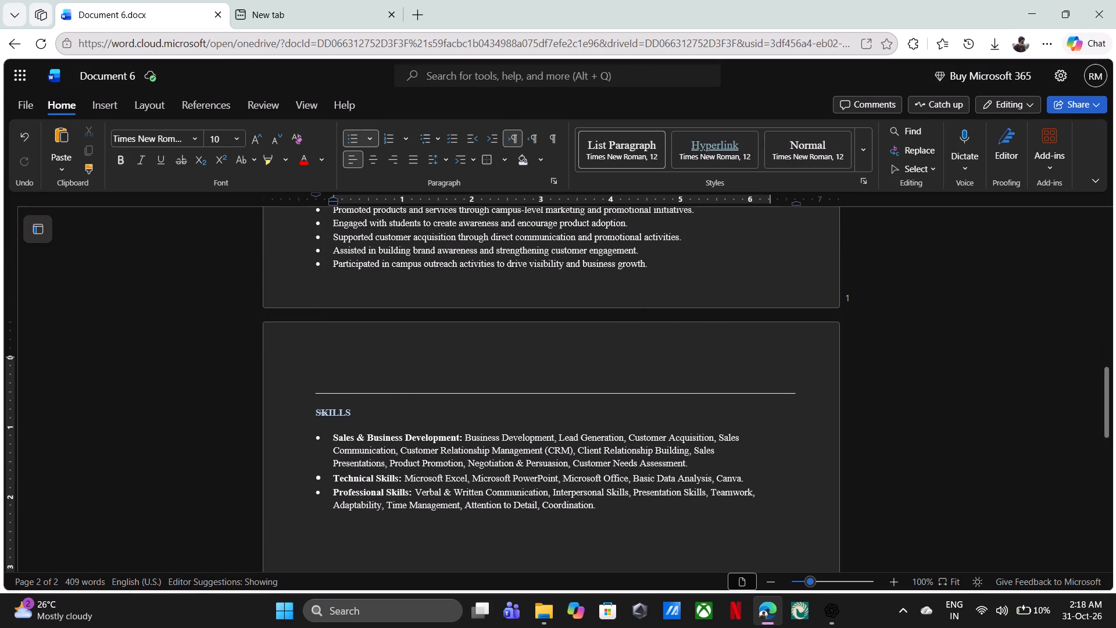
pyautogui.click(443, 167)
pyautogui.click(457, 240)
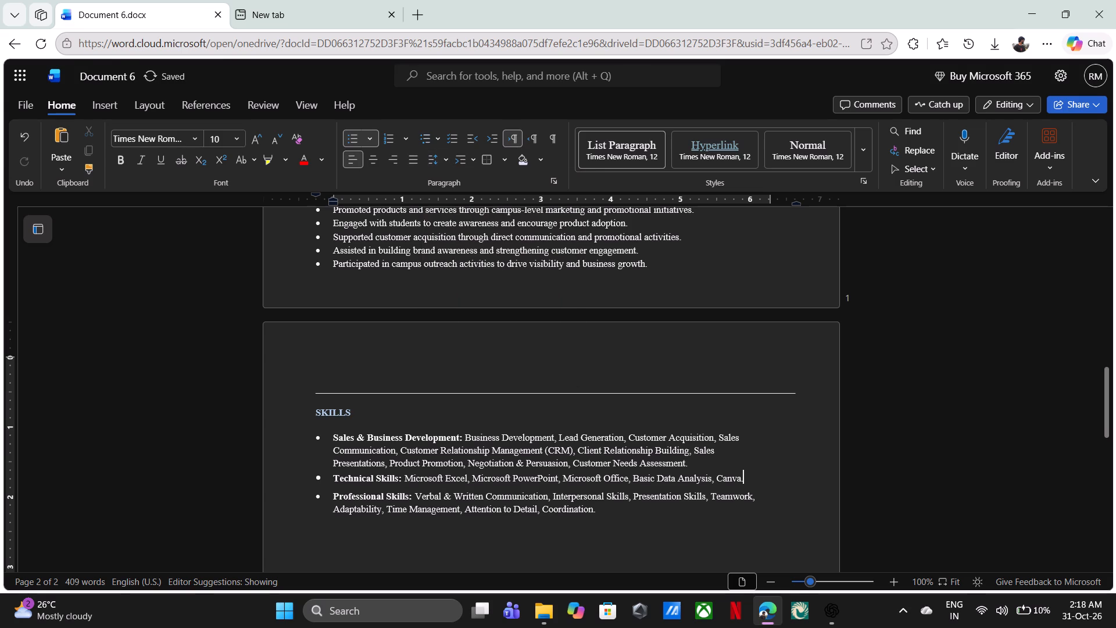
pyautogui.click(684, 461)
pyautogui.click(437, 161)
pyautogui.click(465, 238)
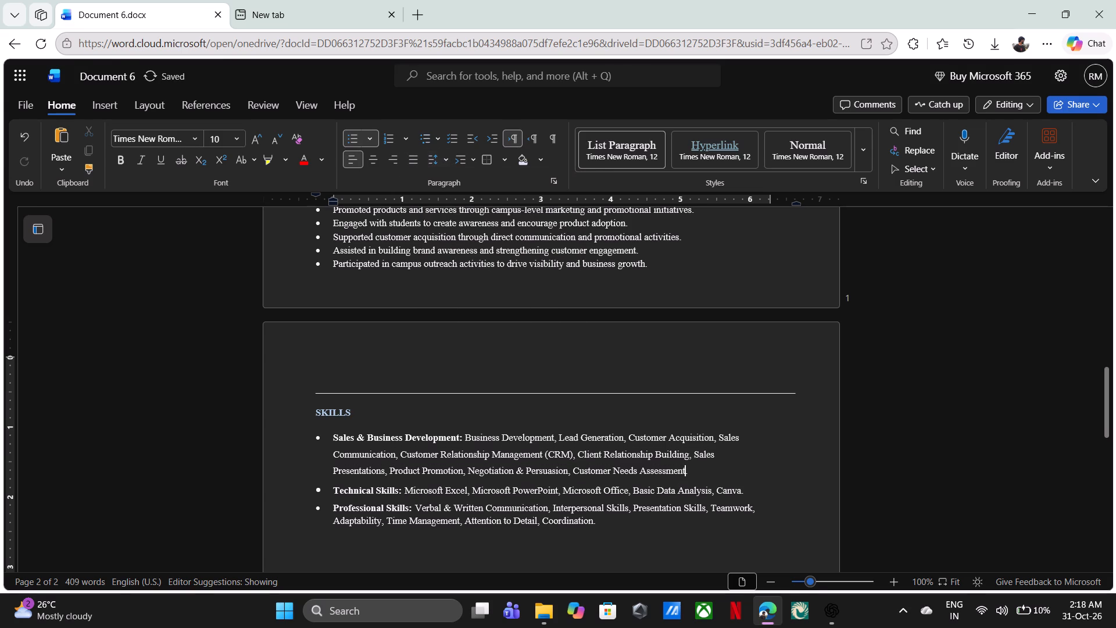
pyautogui.click(724, 426)
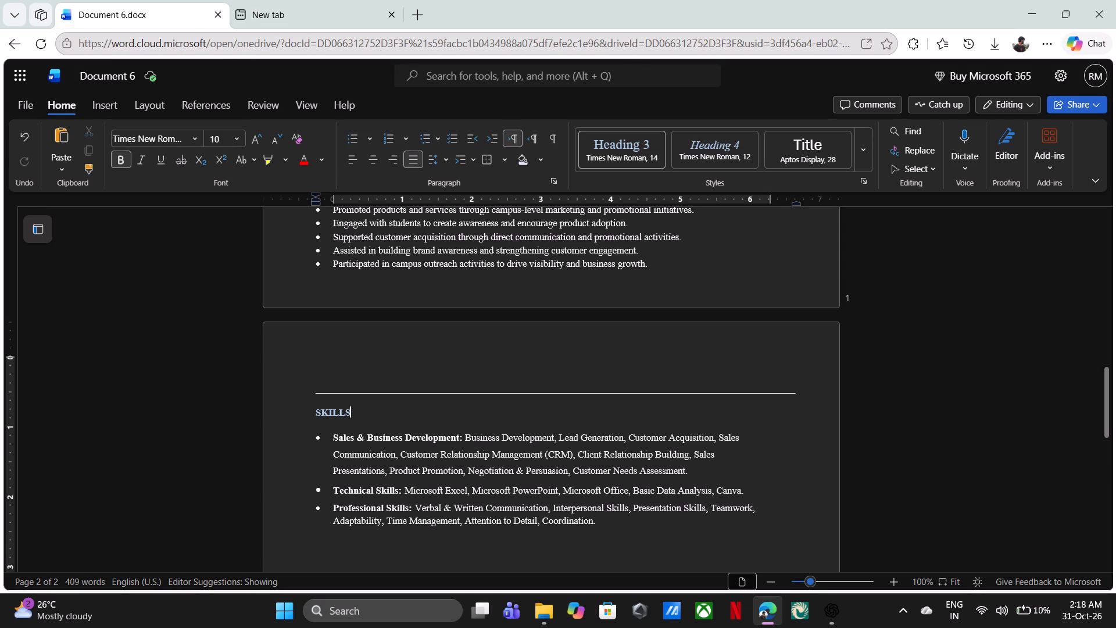
# Justify the text of all three bulleted items in the Skills section.
pyautogui.moveTo(645, 538); pyautogui.dragTo(325, 445)
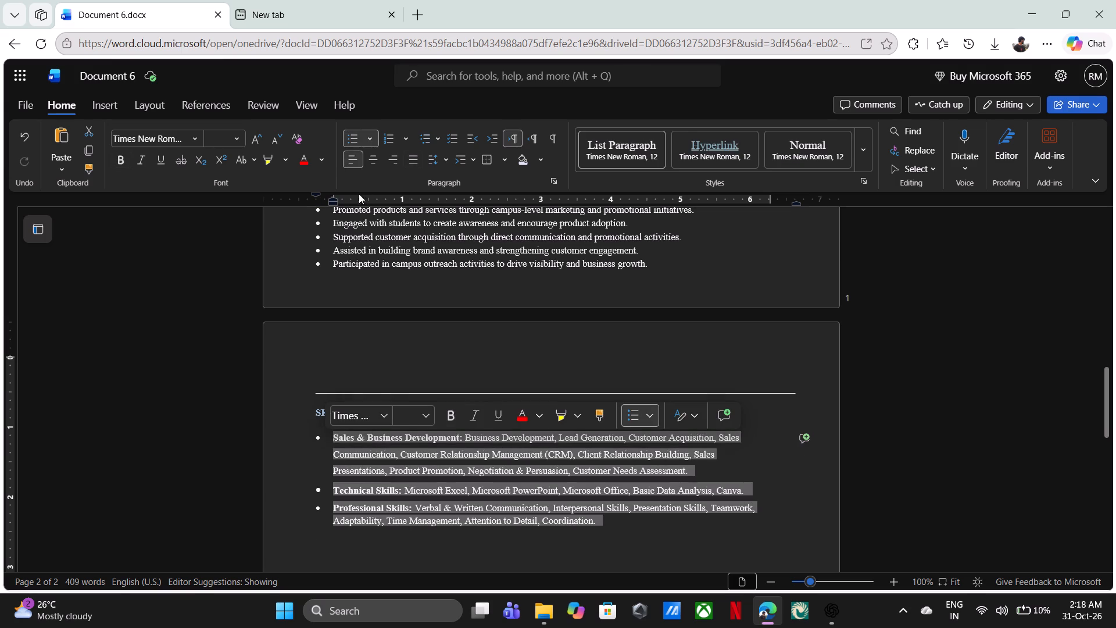
pyautogui.click(414, 158)
pyautogui.click(522, 341)
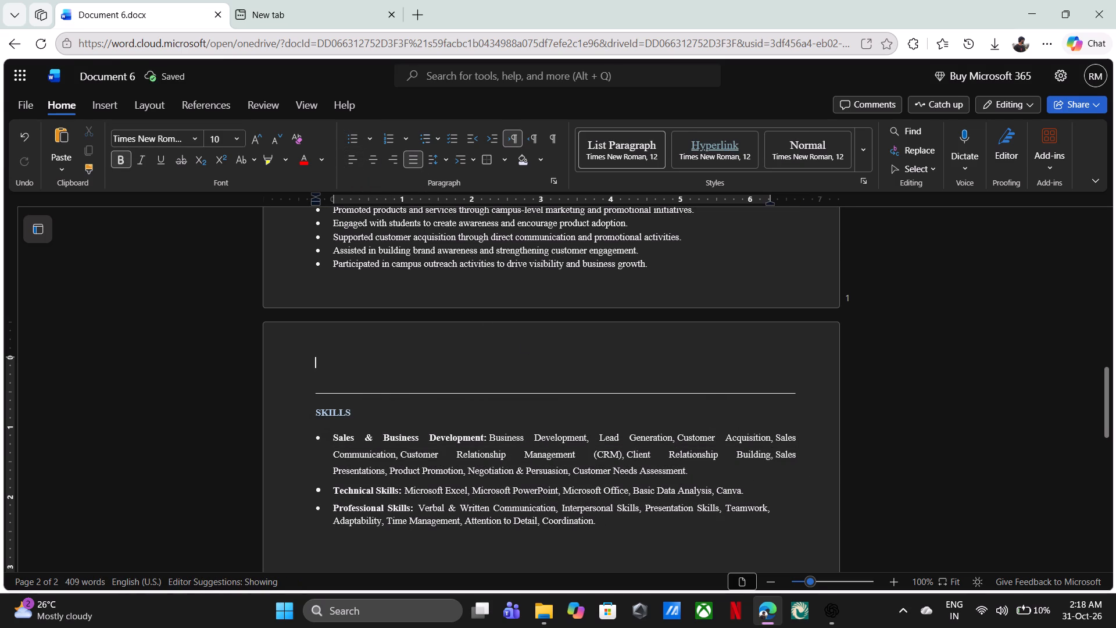
pyautogui.scroll(-1, 545, 398)
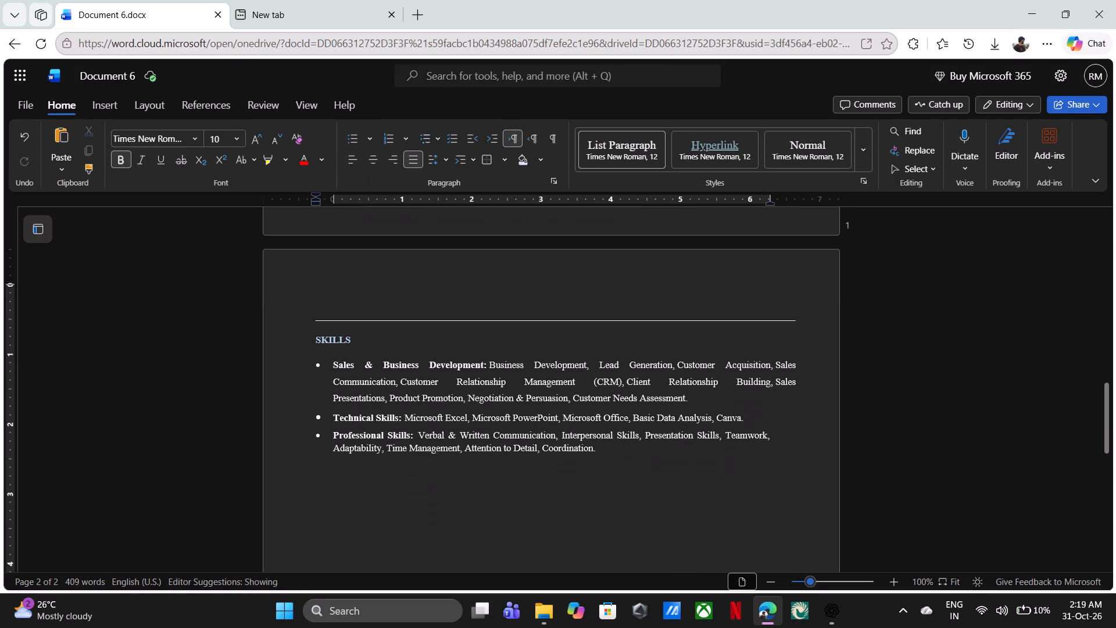
pyautogui.keyDown('ctrl'); pyautogui.scroll(-2, 546, 398); pyautogui.keyUp('ctrl')
pyautogui.keyDown('ctrl'); pyautogui.scroll(2, 553, 398); pyautogui.keyUp('ctrl')
# Delete "Customer Relationship Management (CRM)" and its comma from the Sales & Business Development item.
pyautogui.moveTo(620, 382); pyautogui.dragTo(466, 397)
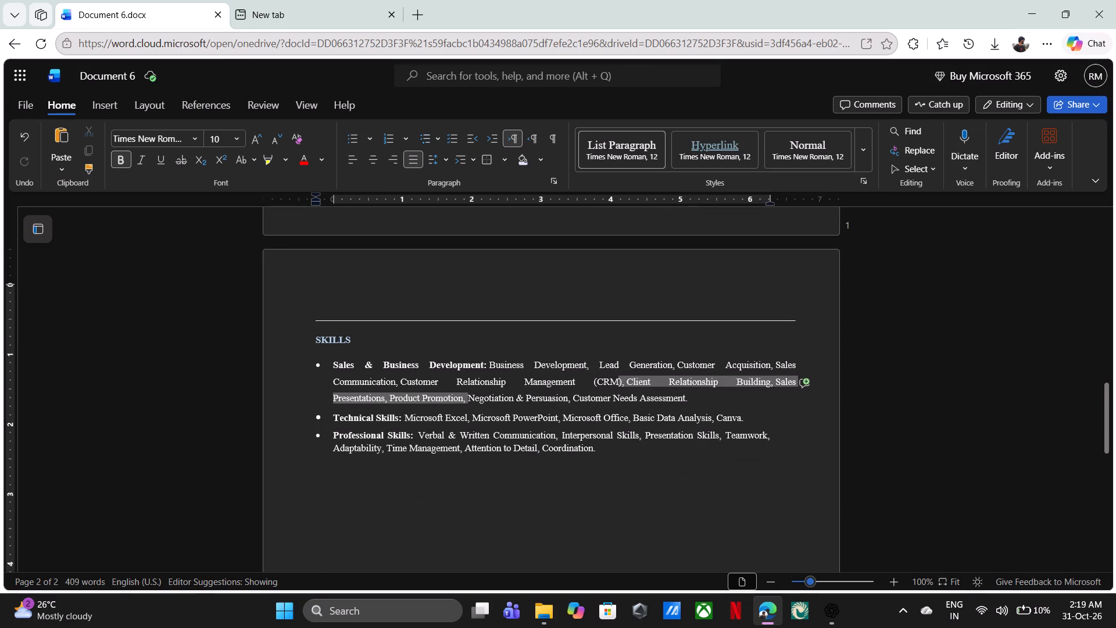
pyautogui.moveTo(466, 397); pyautogui.dragTo(401, 385)
pyautogui.press('BackSpace')
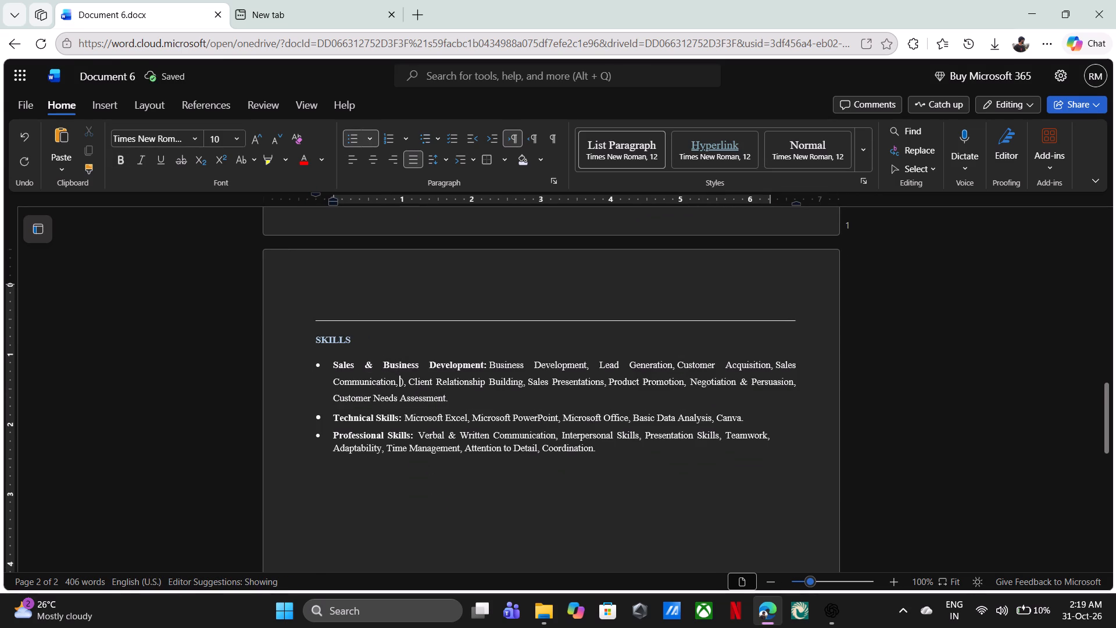
pyautogui.press('Delete')
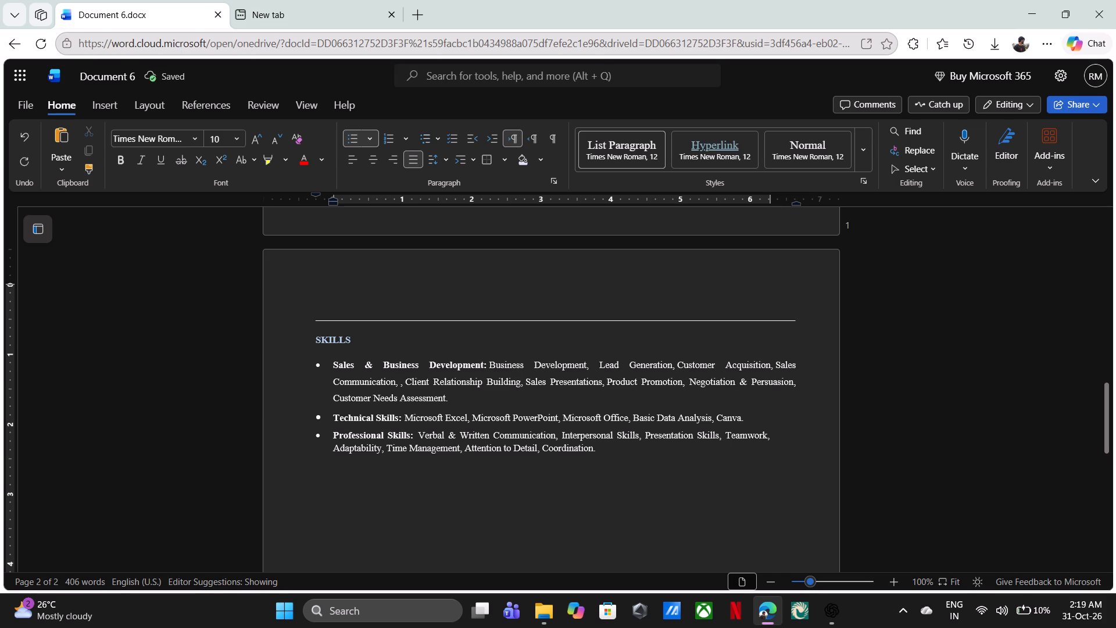
pyautogui.press('Delete')
pyautogui.press('Delete')
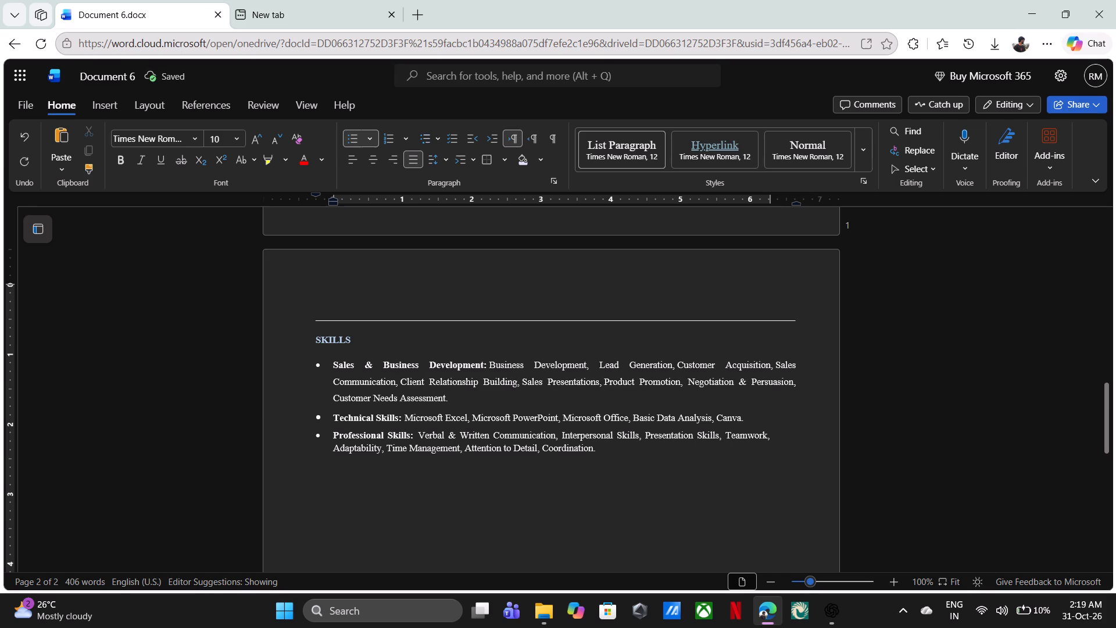
pyautogui.click(604, 455)
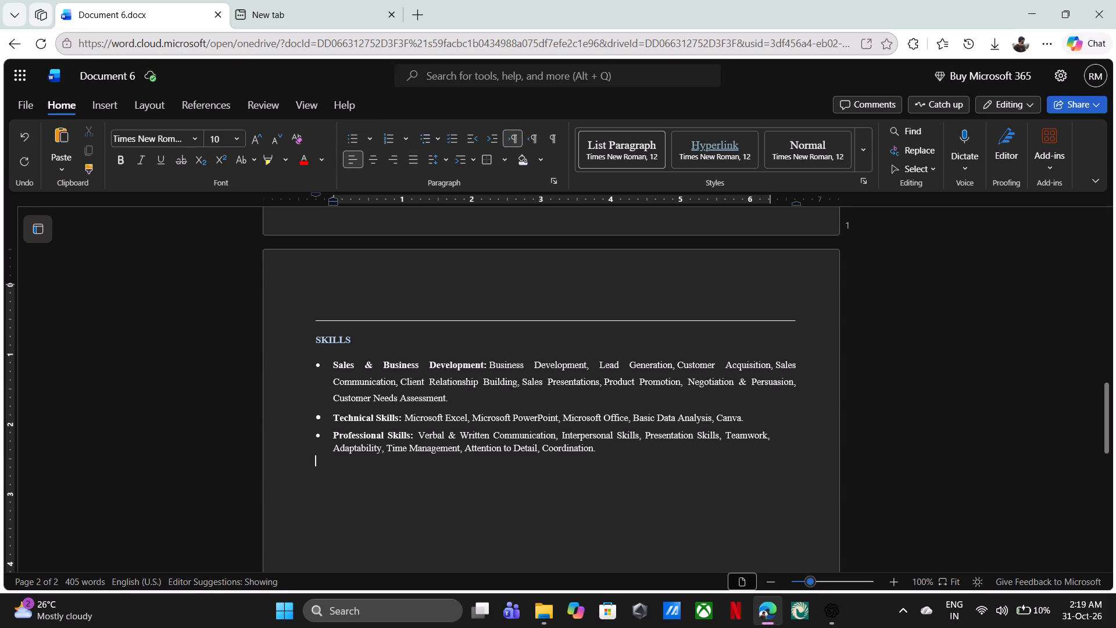
# Retype the space between "Business" and "Development" and return the Sales & Business Development item to left alignment.
pyautogui.click(530, 363)
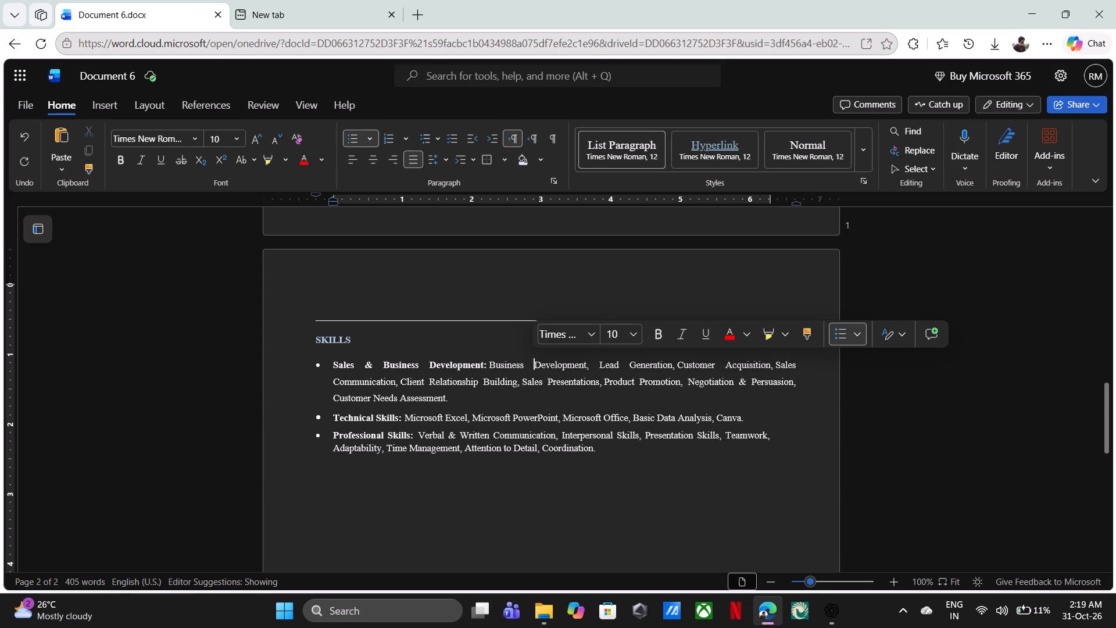
pyautogui.press('BackSpace')
pyautogui.press('space')
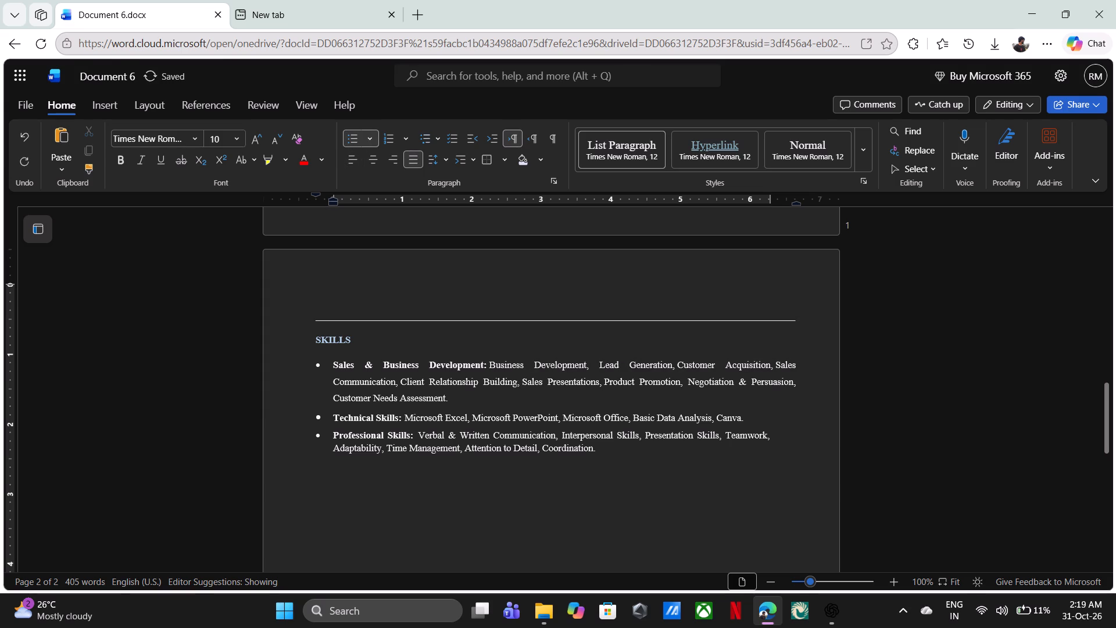
pyautogui.click(410, 157)
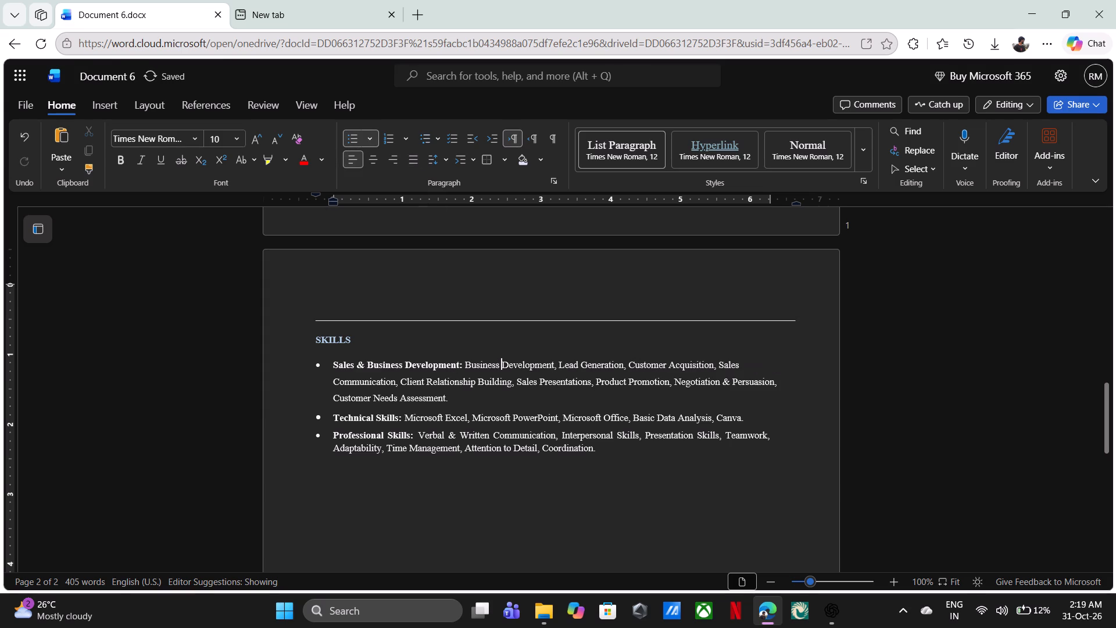
pyautogui.click(521, 412)
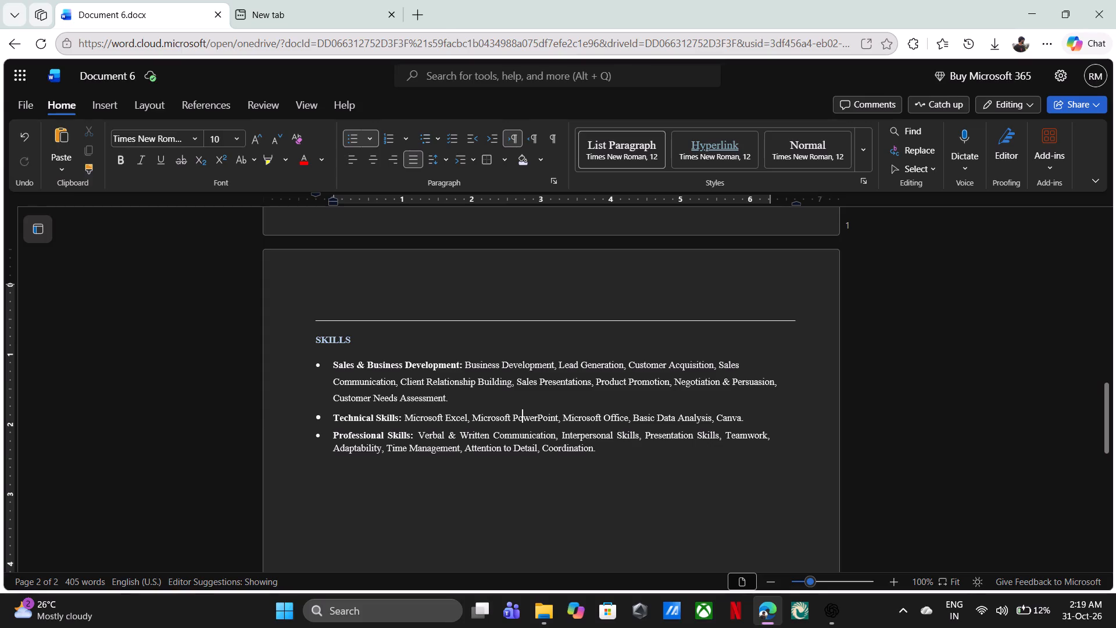
# Justify the Professional Summary paragraph.
pyautogui.scroll(7, 566, 425)
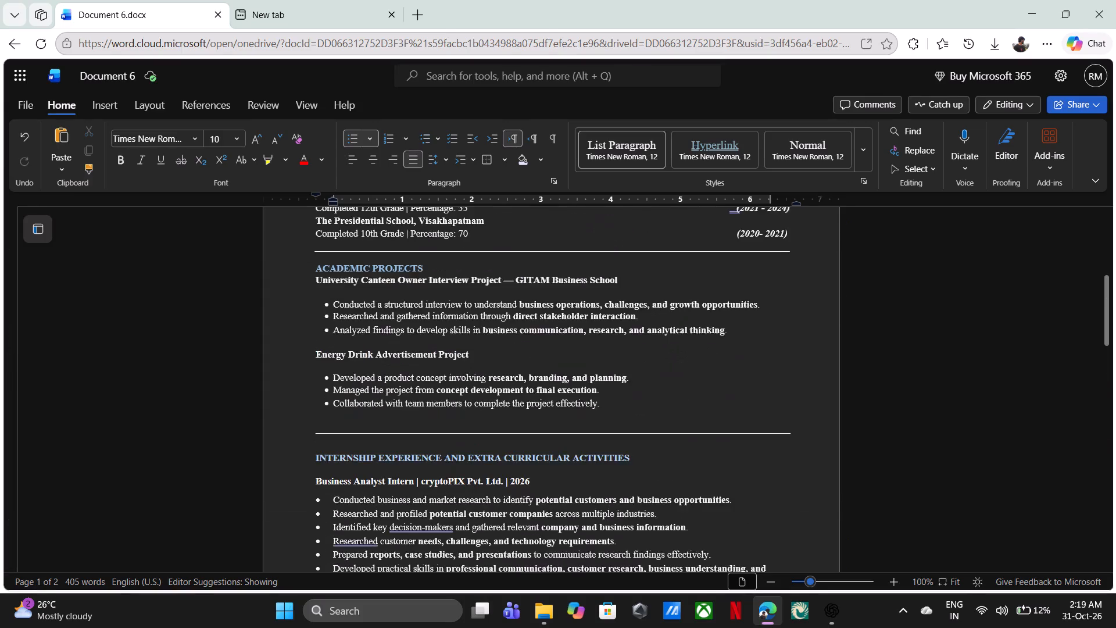
pyautogui.scroll(5, 573, 428)
pyautogui.moveTo(633, 410); pyautogui.dragTo(414, 381)
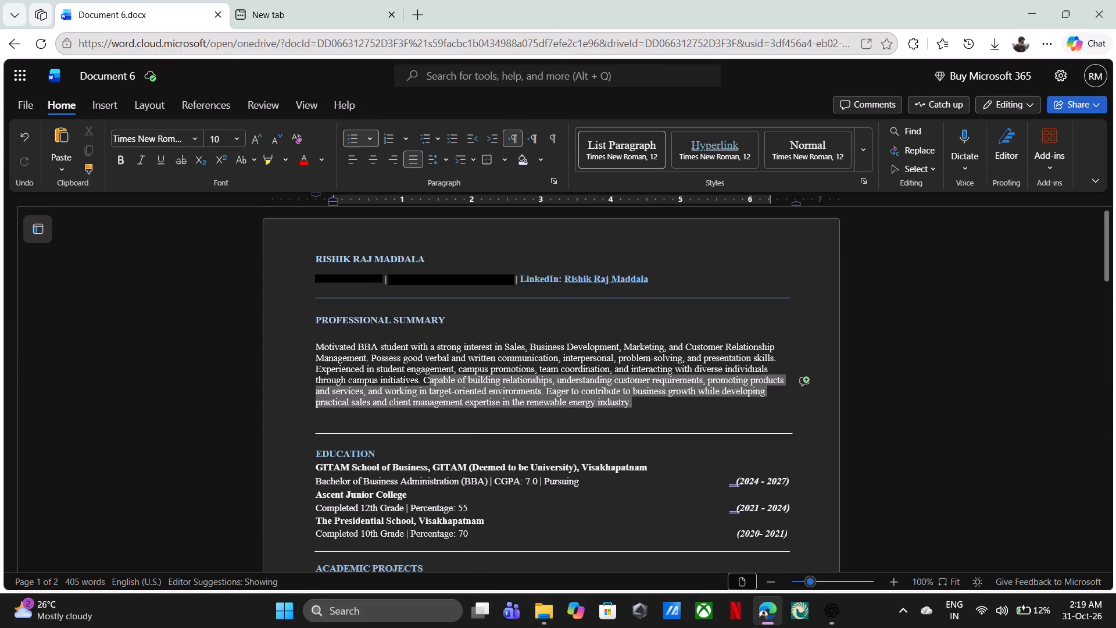
pyautogui.moveTo(414, 381); pyautogui.dragTo(320, 349)
pyautogui.click(409, 158)
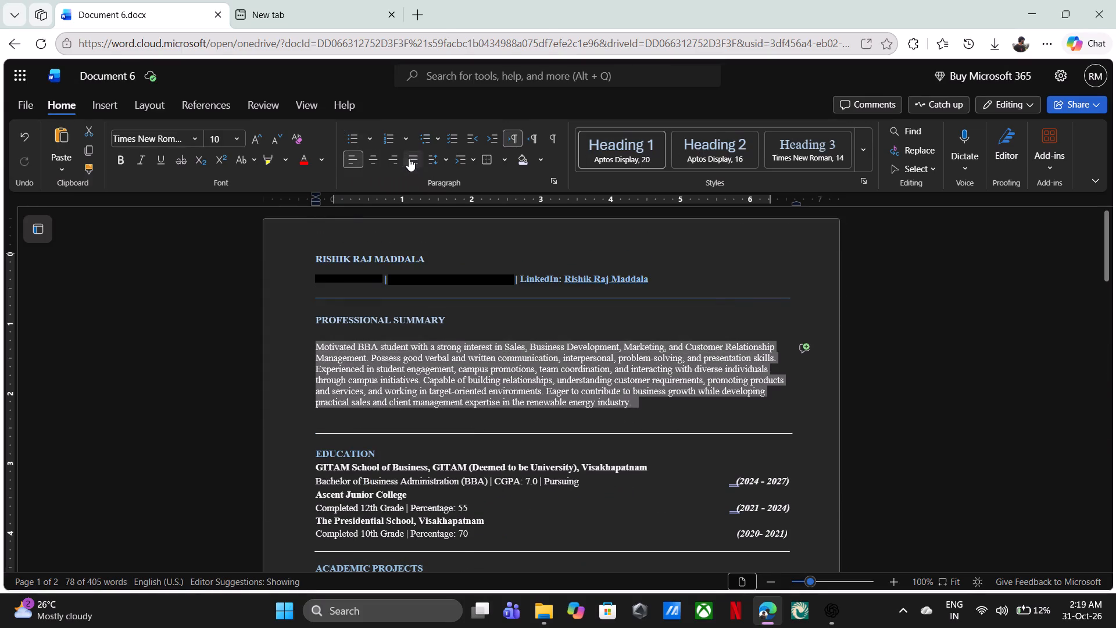
pyautogui.click(523, 345)
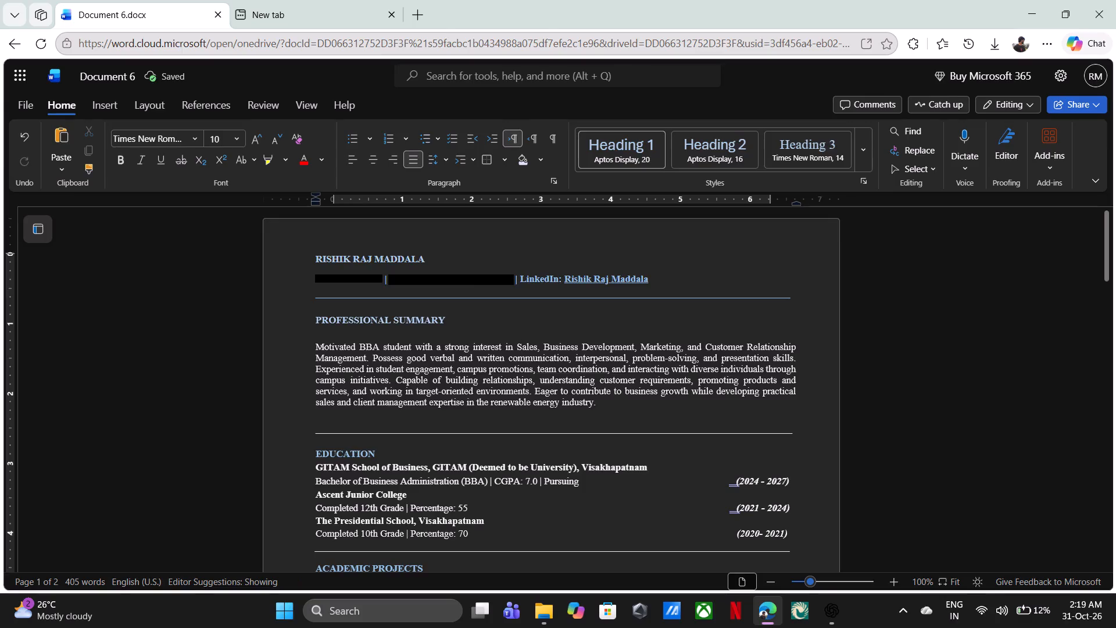
# Justify the three bullets under the University Canteen Owner Interview Project.
pyautogui.scroll(-2, 567, 407)
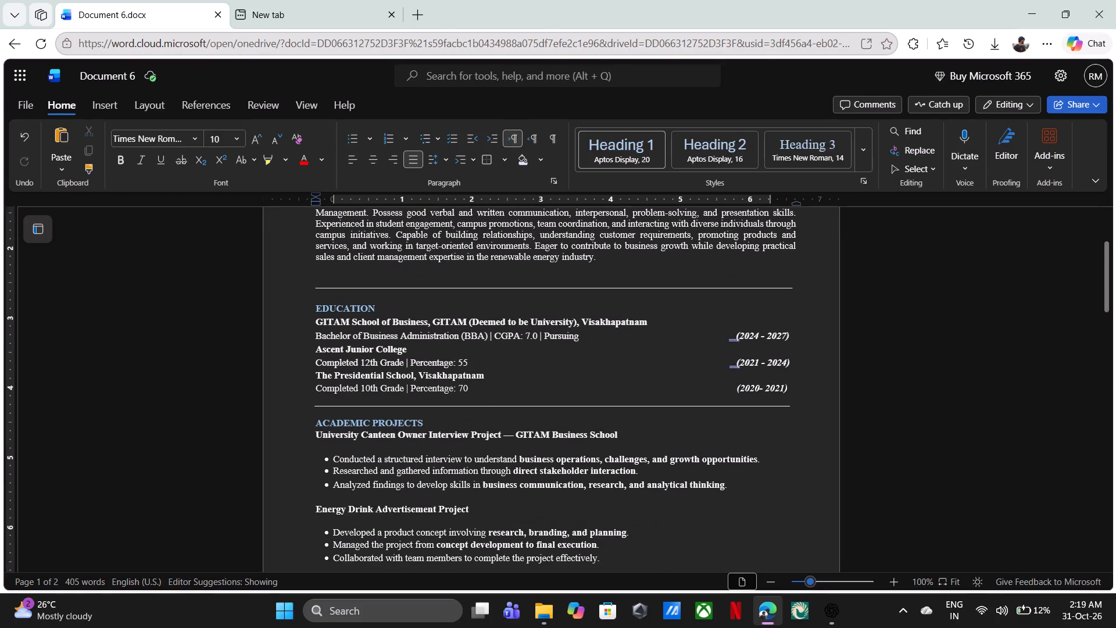
pyautogui.scroll(-2, 508, 437)
pyautogui.moveTo(742, 348); pyautogui.dragTo(332, 322)
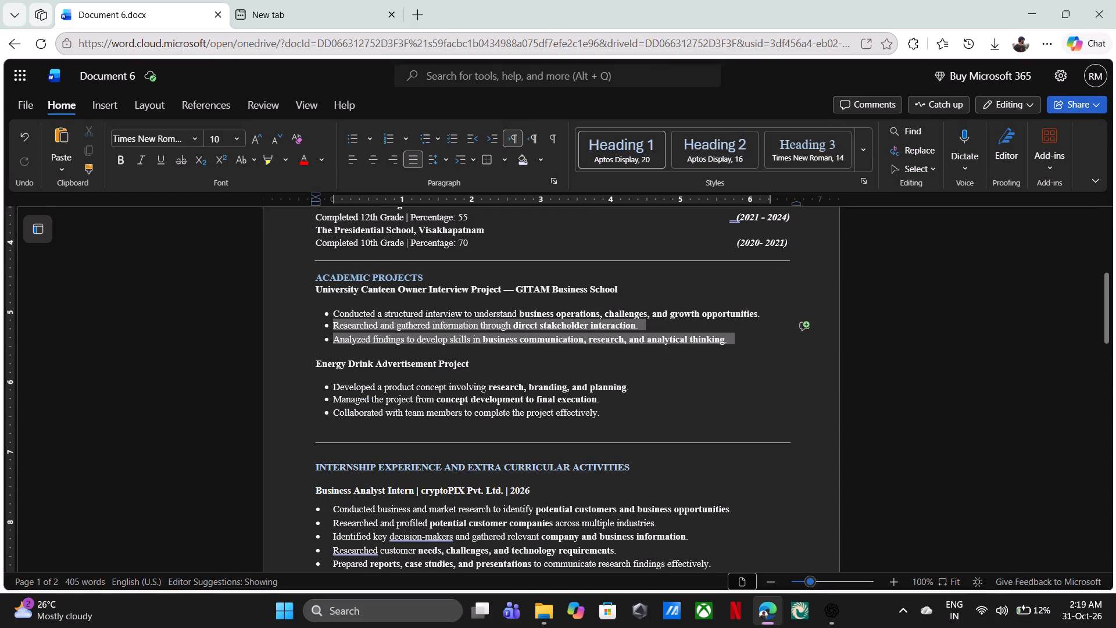
pyautogui.moveTo(332, 322); pyautogui.dragTo(313, 306)
pyautogui.click(412, 162)
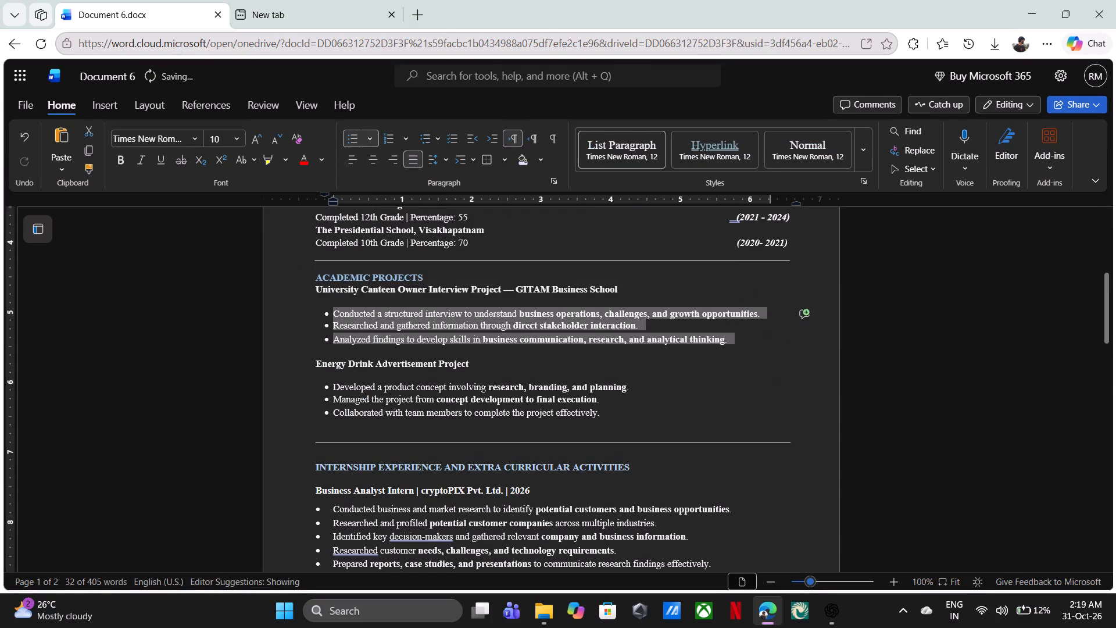
# Justify the three bullets under the Energy Drink Advertisement Project.
pyautogui.click(566, 412)
pyautogui.moveTo(599, 418); pyautogui.dragTo(573, 415)
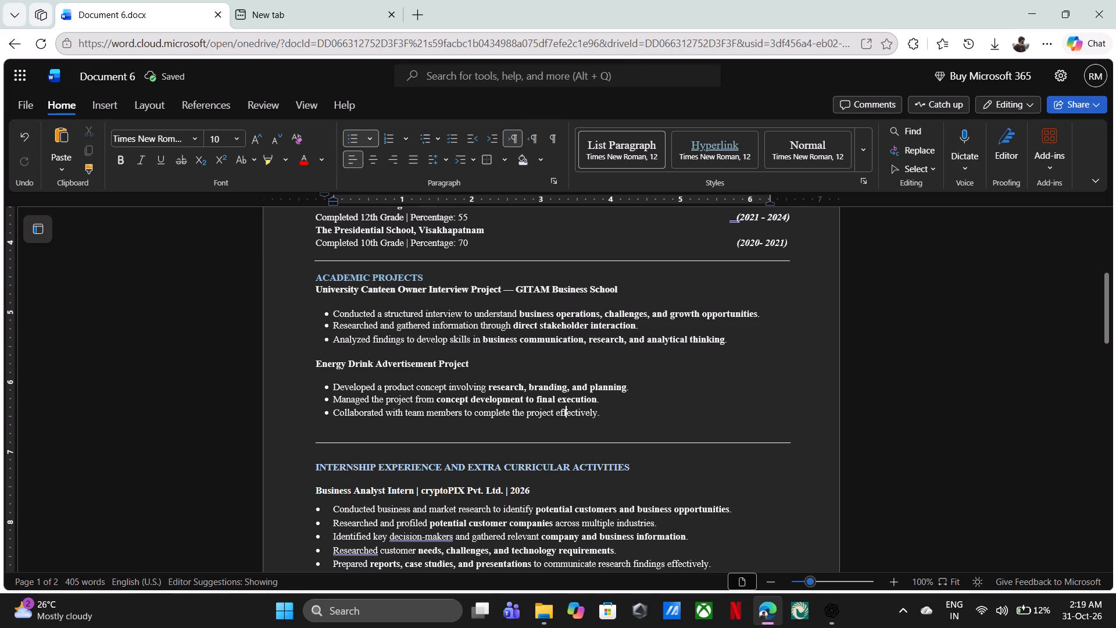
pyautogui.moveTo(573, 415); pyautogui.dragTo(337, 386)
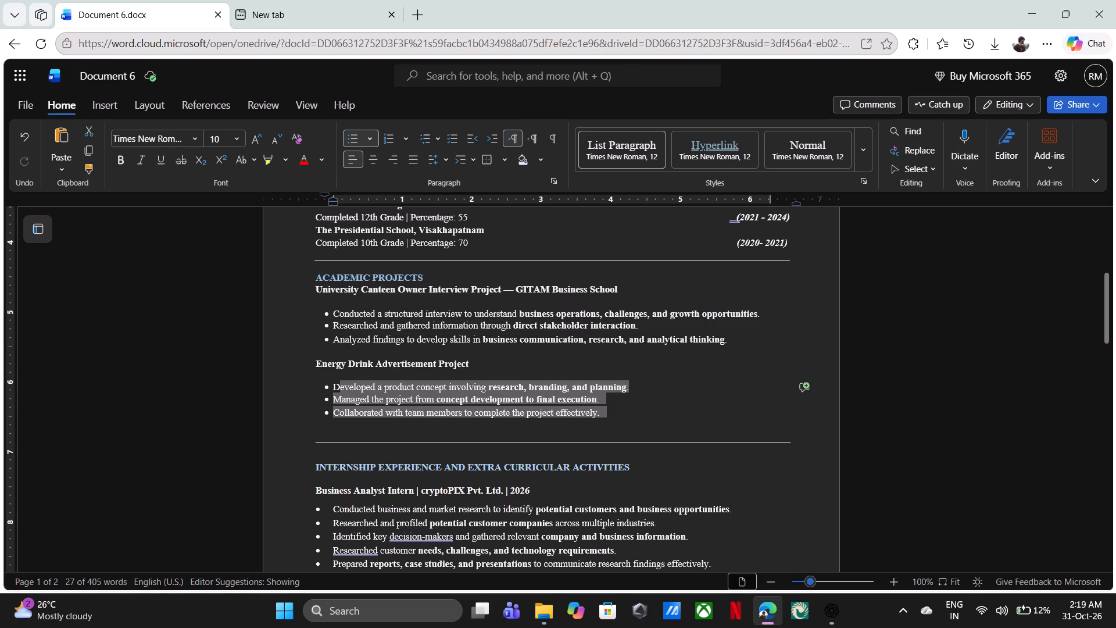
pyautogui.hotkey('shift', 'Left')
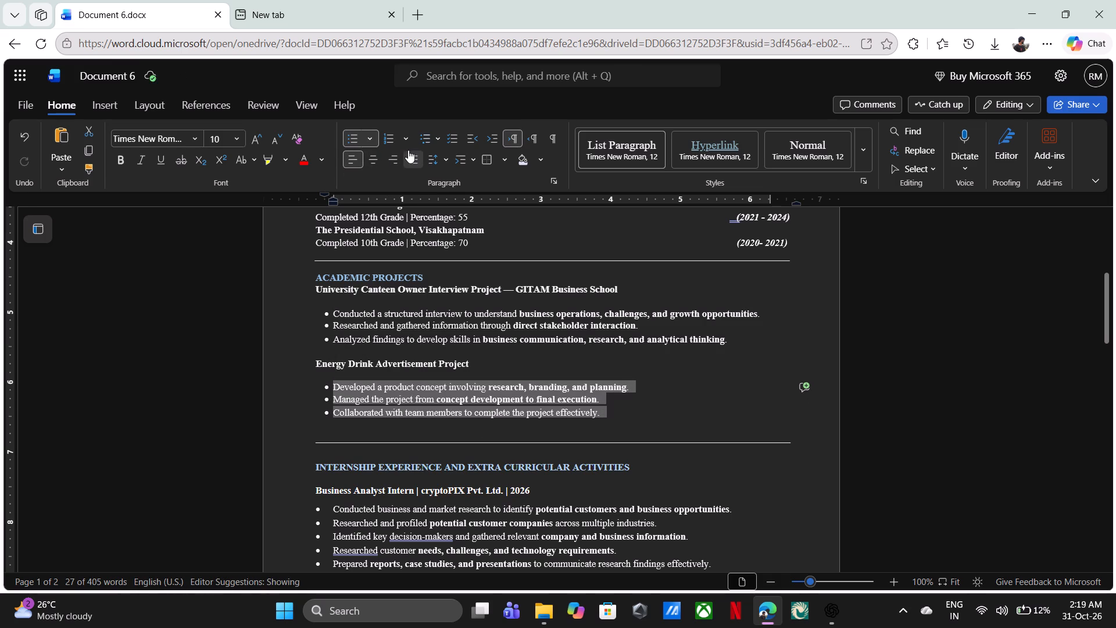
pyautogui.click(407, 155)
pyautogui.click(646, 400)
# Justify all six bullets under the Business Analyst Intern entry.
pyautogui.scroll(-2, 695, 415)
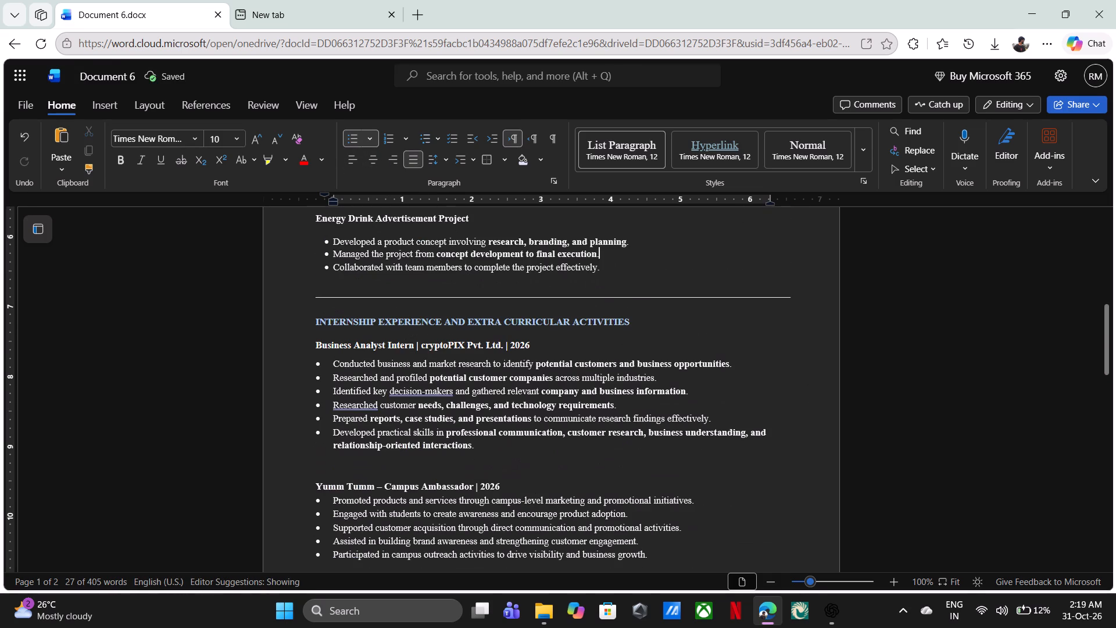
pyautogui.moveTo(480, 454); pyautogui.dragTo(346, 353)
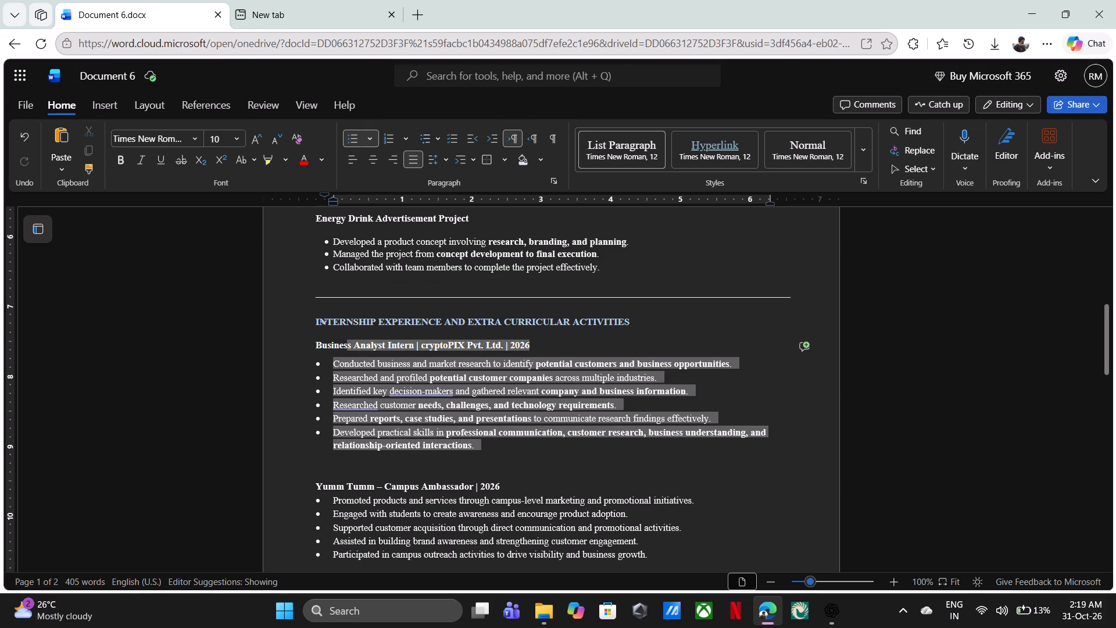
pyautogui.moveTo(346, 353); pyautogui.dragTo(327, 370)
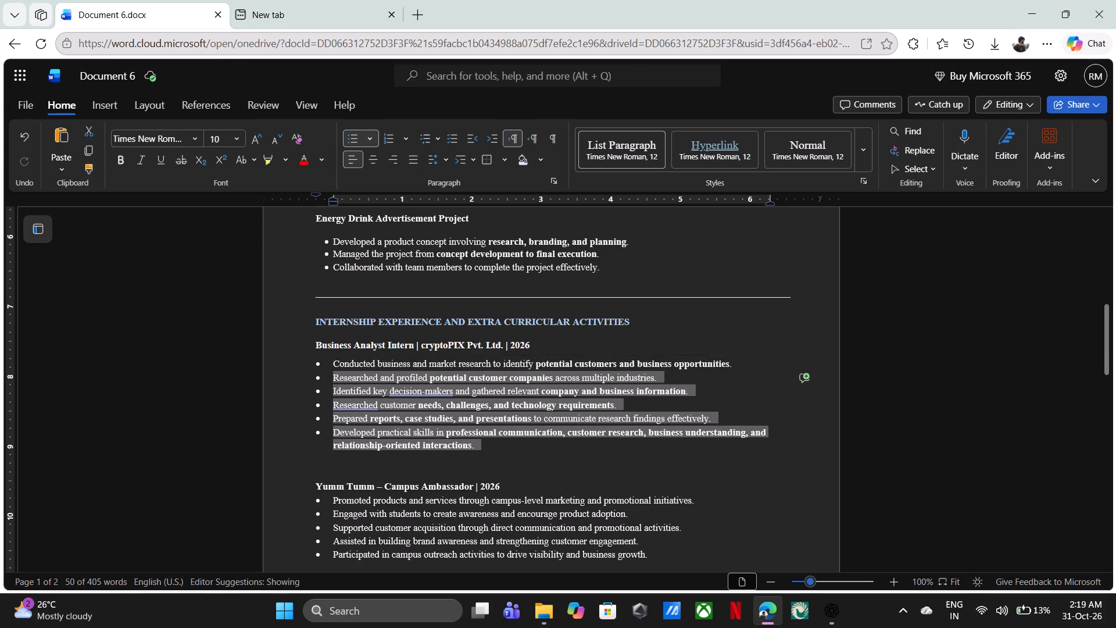
pyautogui.hotkey('shift', 'Up')
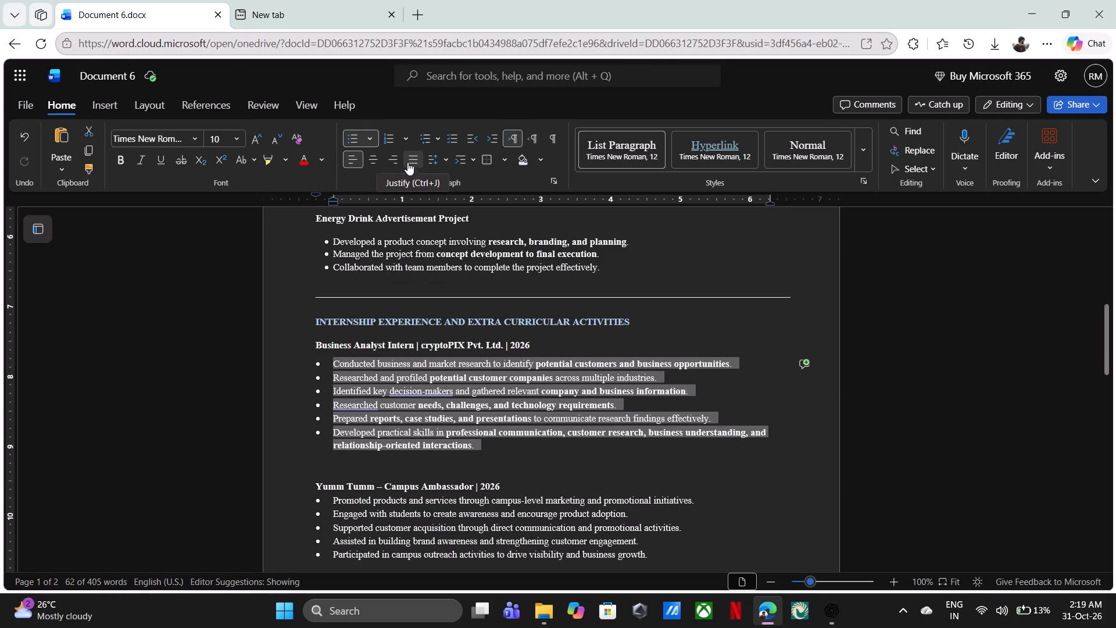
pyautogui.click(407, 162)
pyautogui.click(508, 435)
# Justify the five bullets under the Yumm Tumm – Campus Ambassador entry.
pyautogui.scroll(-1, 616, 470)
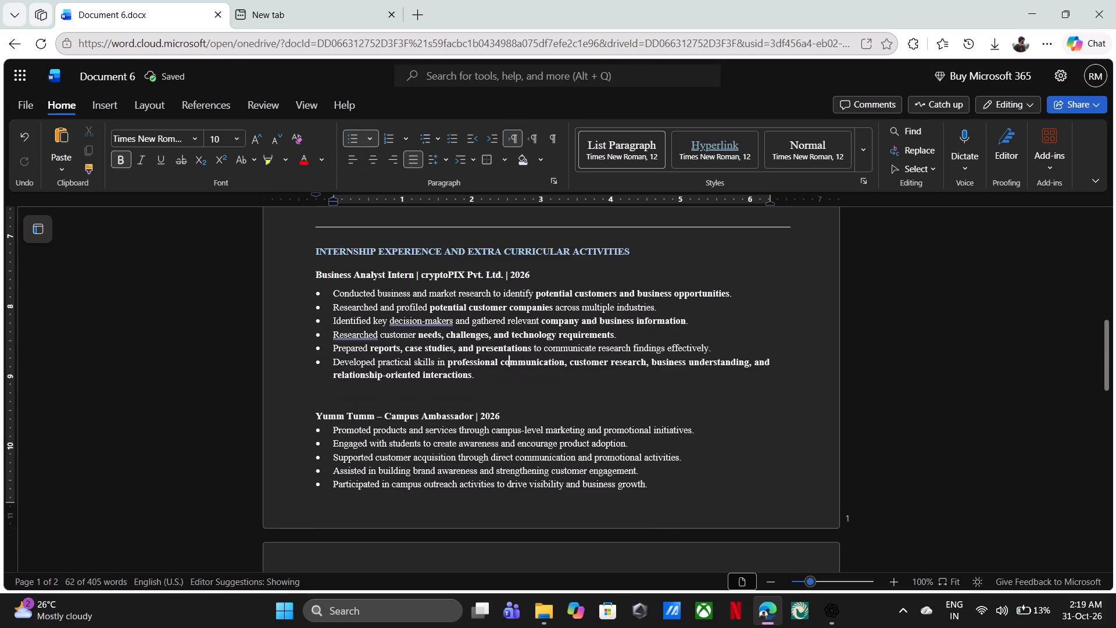
pyautogui.moveTo(656, 494); pyautogui.dragTo(340, 428)
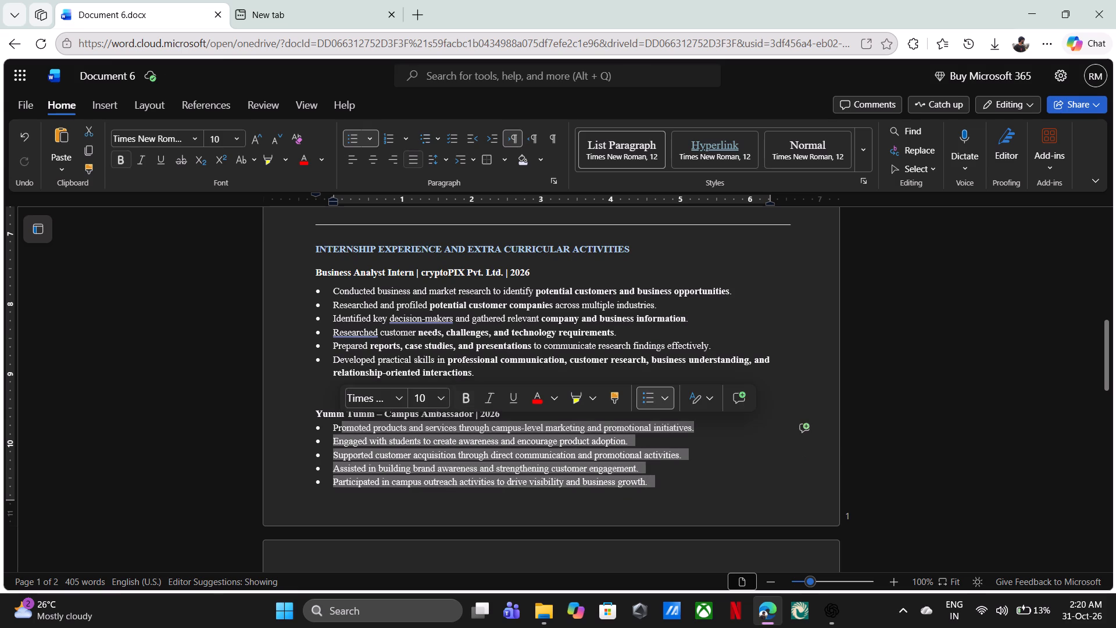
pyautogui.hotkey('shift', 'Left')
pyautogui.hotkey('shift', 'Left')
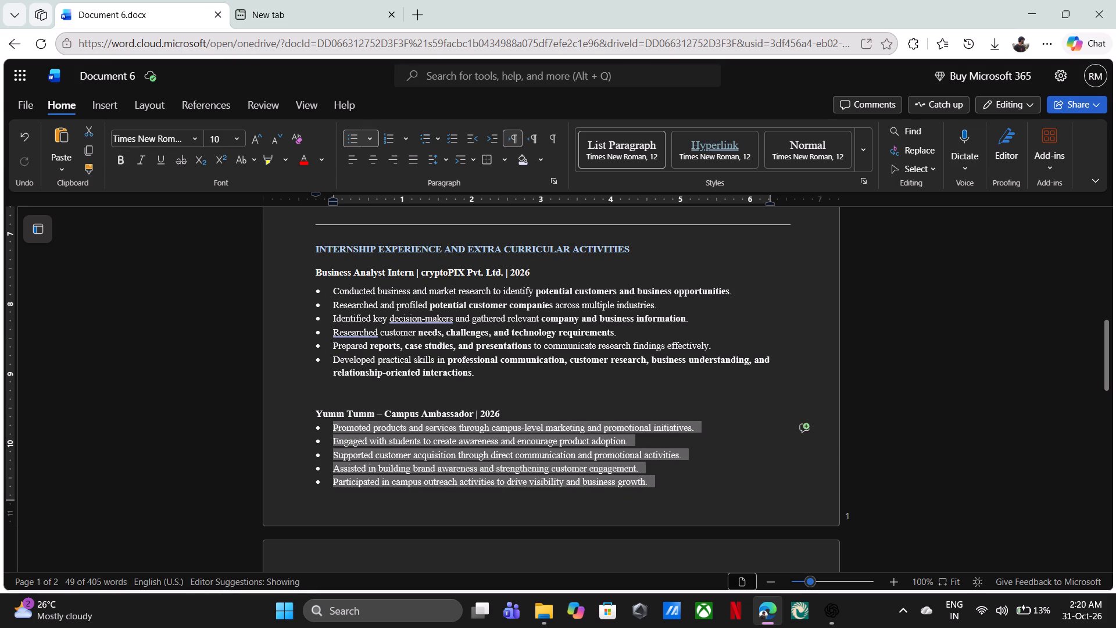
pyautogui.click(410, 154)
pyautogui.click(594, 366)
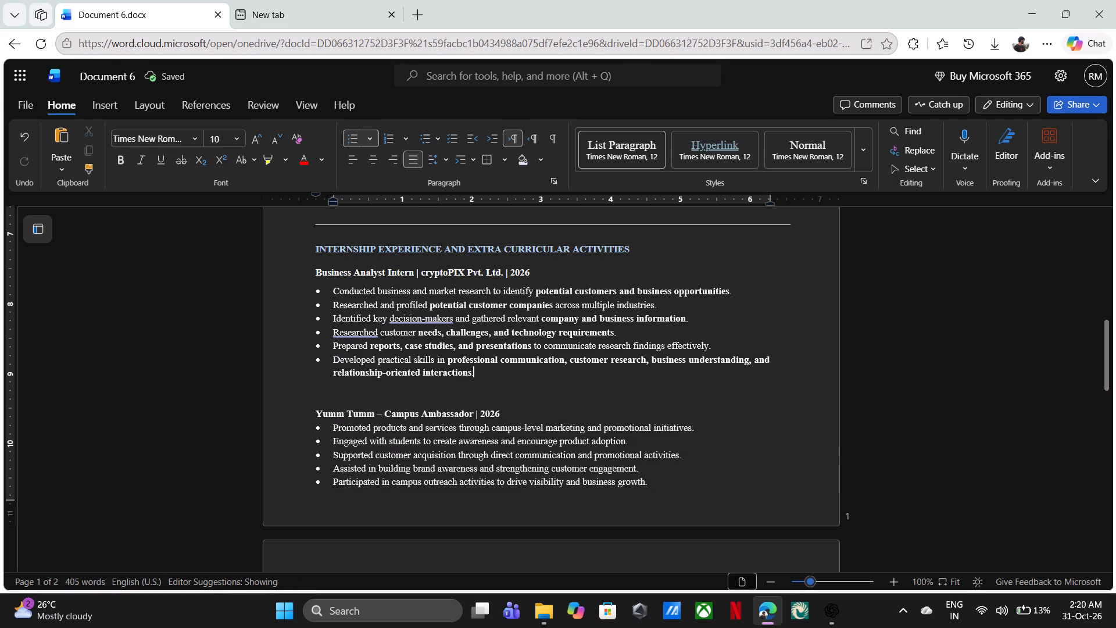
# Add an empty line without a bullet after the last Yumm Tumm bullet, above the Skills section.
pyautogui.scroll(-2, 573, 388)
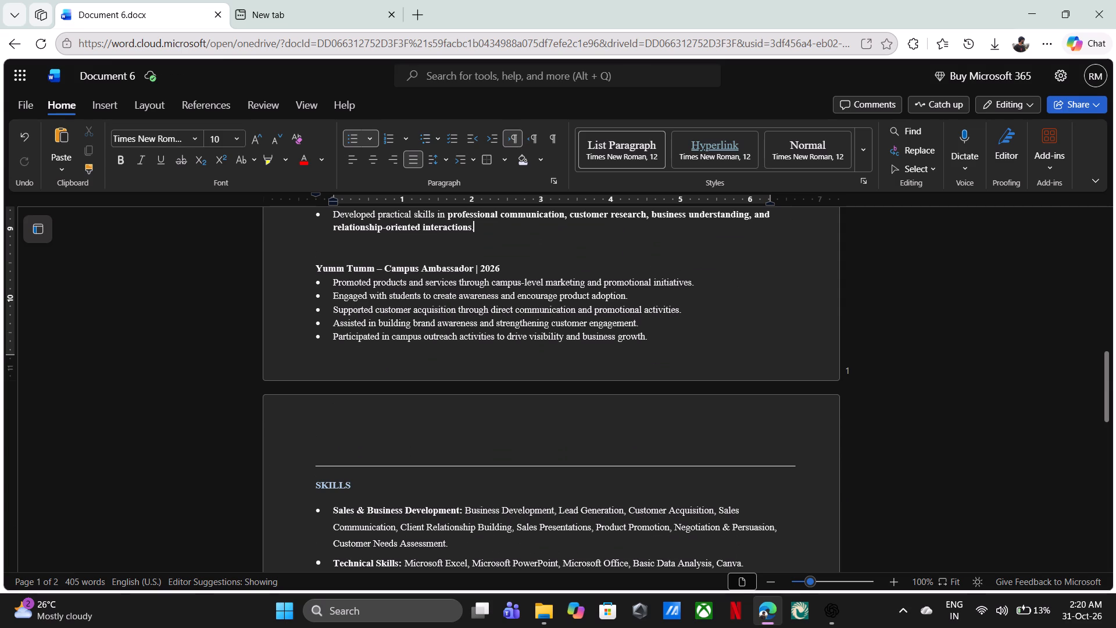
pyautogui.click(678, 336)
pyautogui.press('Return')
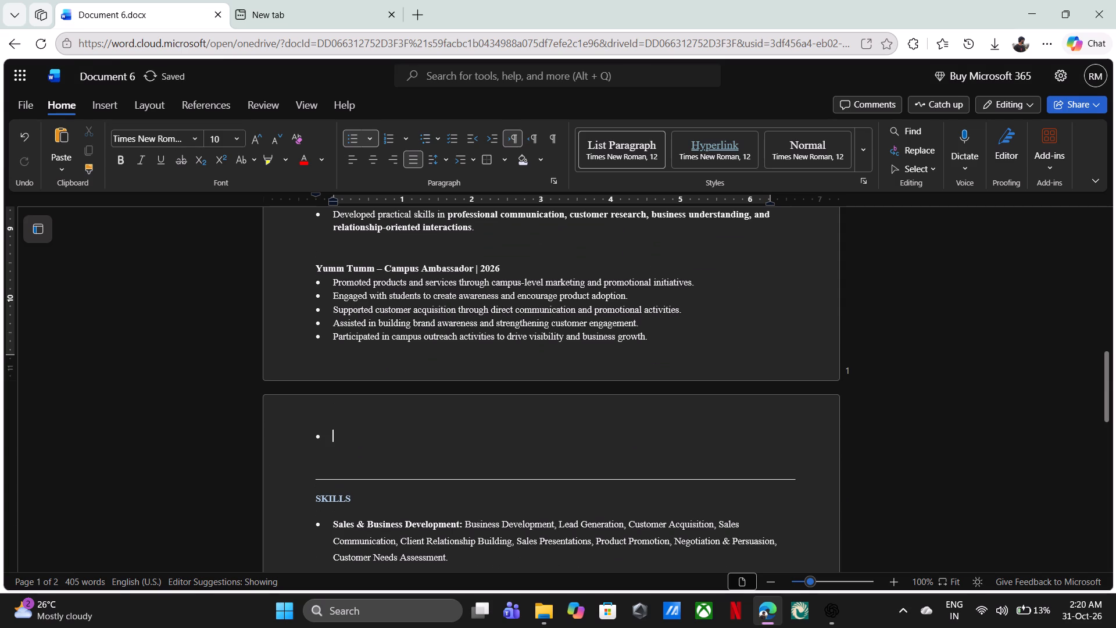
pyautogui.press('BackSpace')
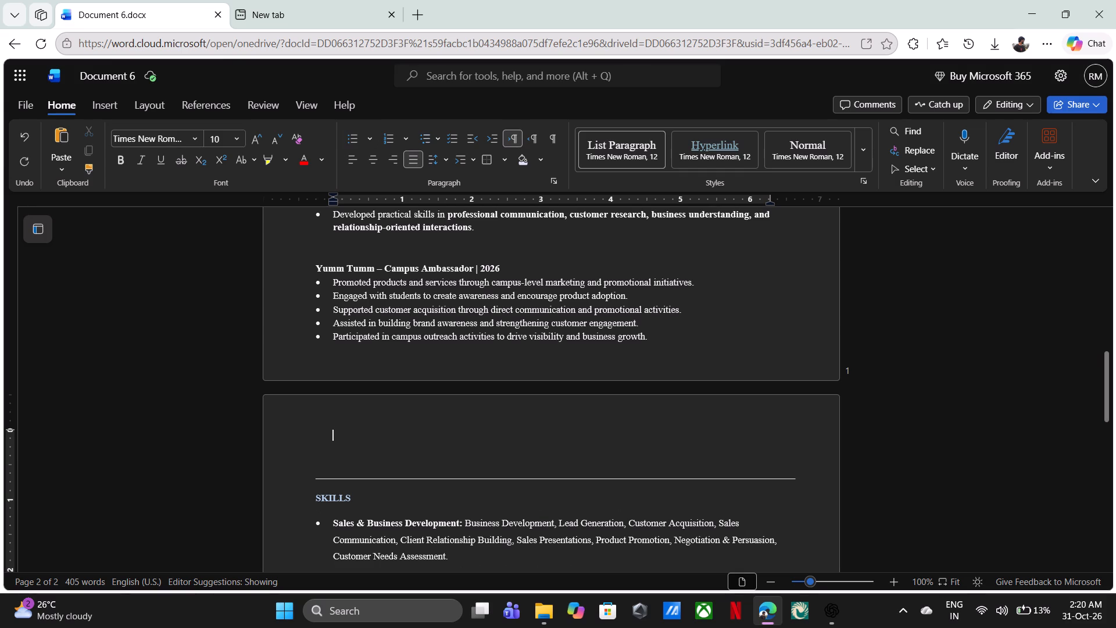
pyautogui.click(835, 619)
pyautogui.click(398, 566)
pyautogui.write('also')
pyautogui.press('space')
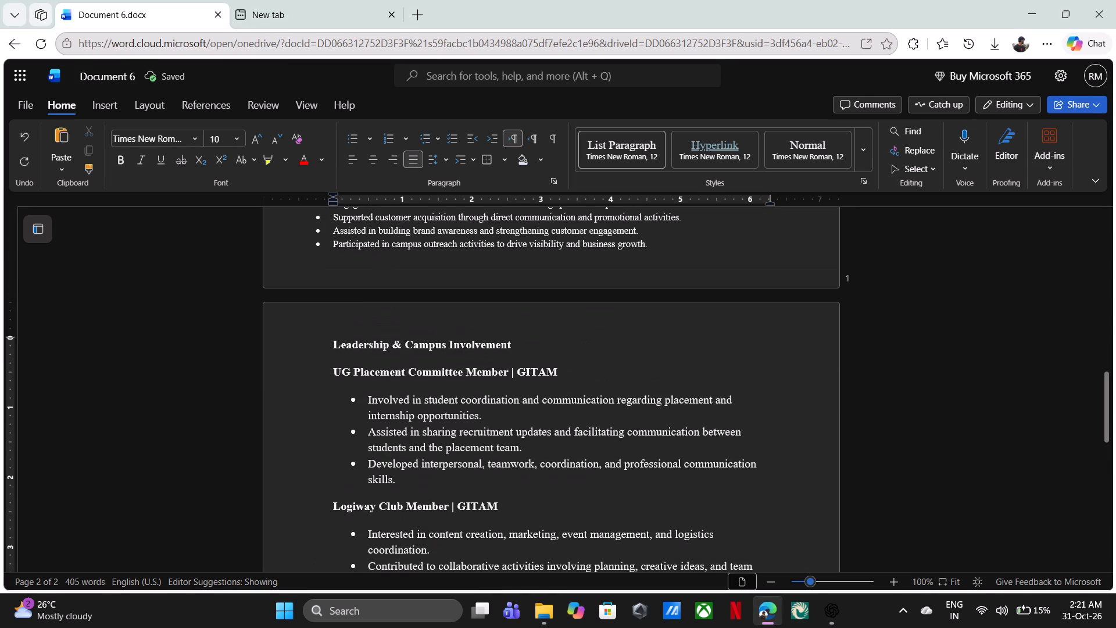
pyautogui.scroll(3, 472, 295)
pyautogui.scroll(-3, 464, 319)
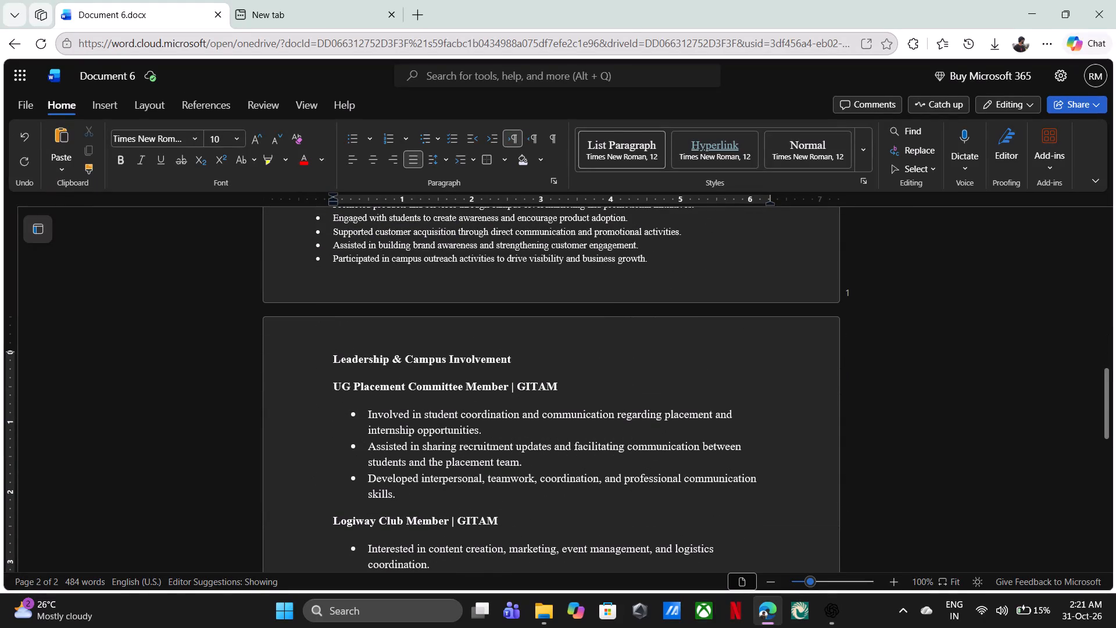
pyautogui.click(437, 415)
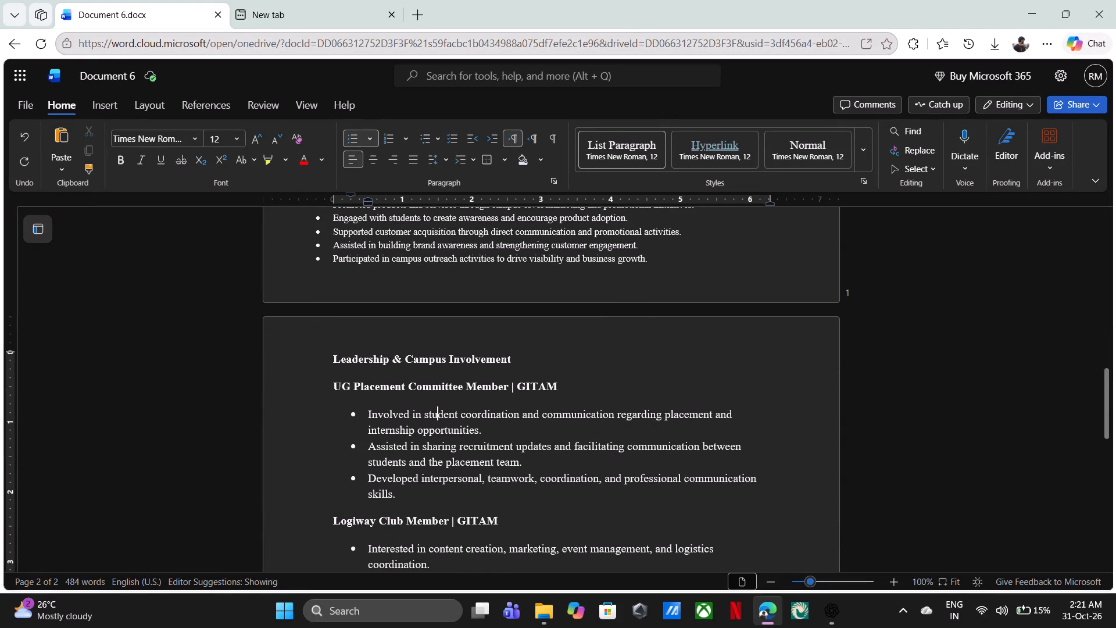
# Copy the formatting of the Yumm Tumm – Campus Ambassador heading onto the Logiway Club Member | GITAM heading.
pyautogui.scroll(2, 462, 380)
pyautogui.moveTo(500, 332); pyautogui.dragTo(426, 336)
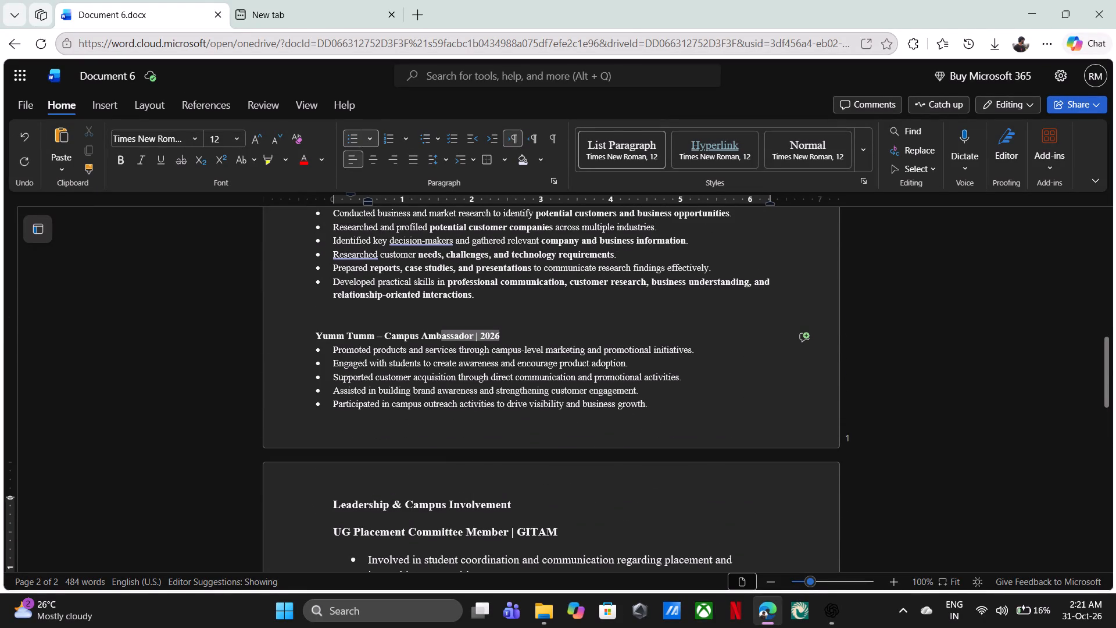
pyautogui.moveTo(426, 336); pyautogui.dragTo(313, 340)
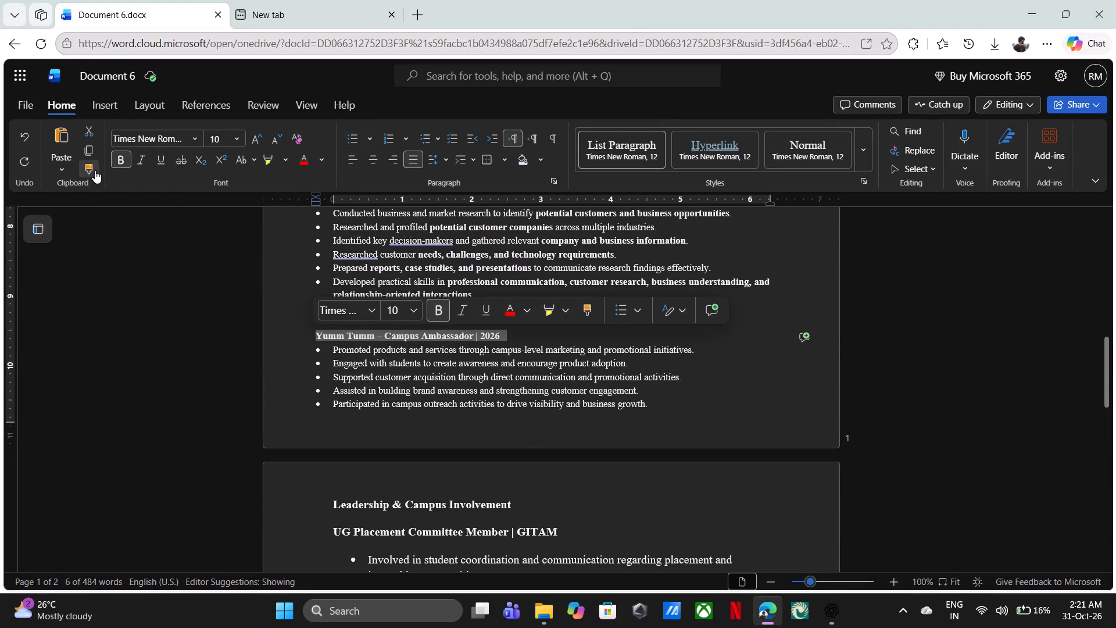
pyautogui.click(95, 170)
pyautogui.scroll(-5, 493, 333)
pyautogui.moveTo(498, 298); pyautogui.dragTo(402, 305)
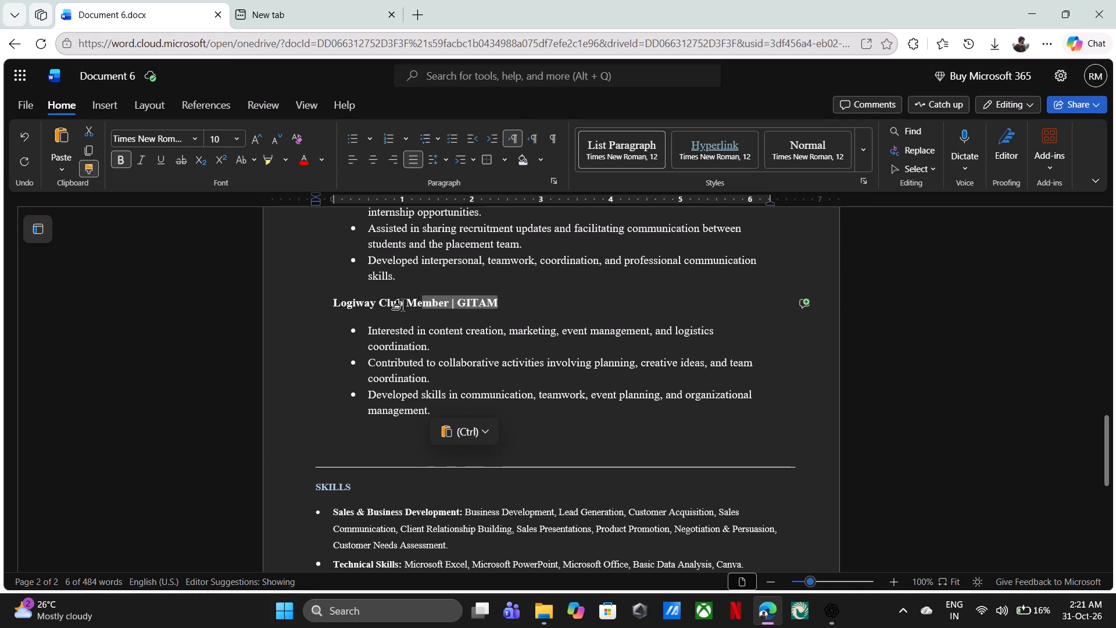
pyautogui.moveTo(402, 305); pyautogui.dragTo(325, 308)
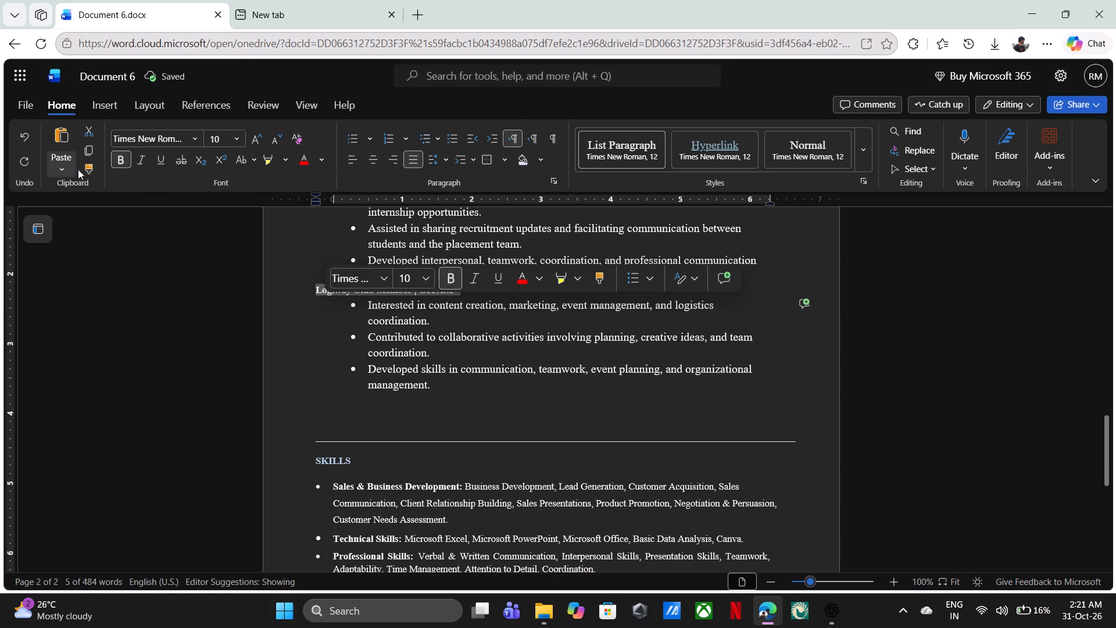
# Copy the formatting of the Logiway Club Member heading onto the Leadership & Campus Involvement heading.
pyautogui.click(79, 169)
pyautogui.scroll(3, 455, 391)
pyautogui.moveTo(524, 356); pyautogui.dragTo(468, 356)
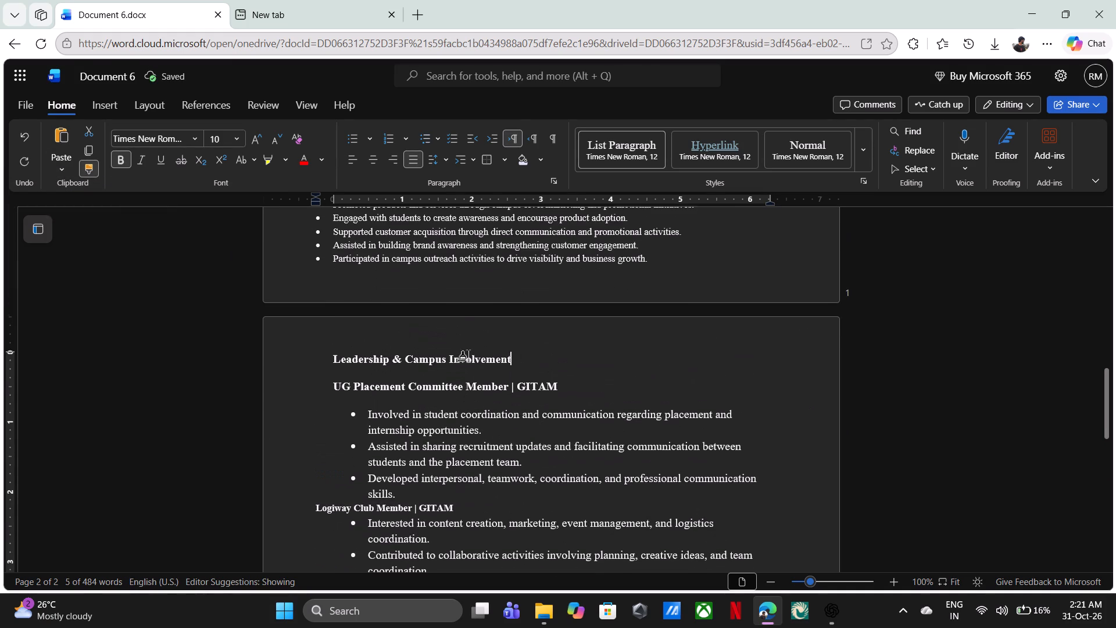
pyautogui.moveTo(468, 356); pyautogui.dragTo(303, 356)
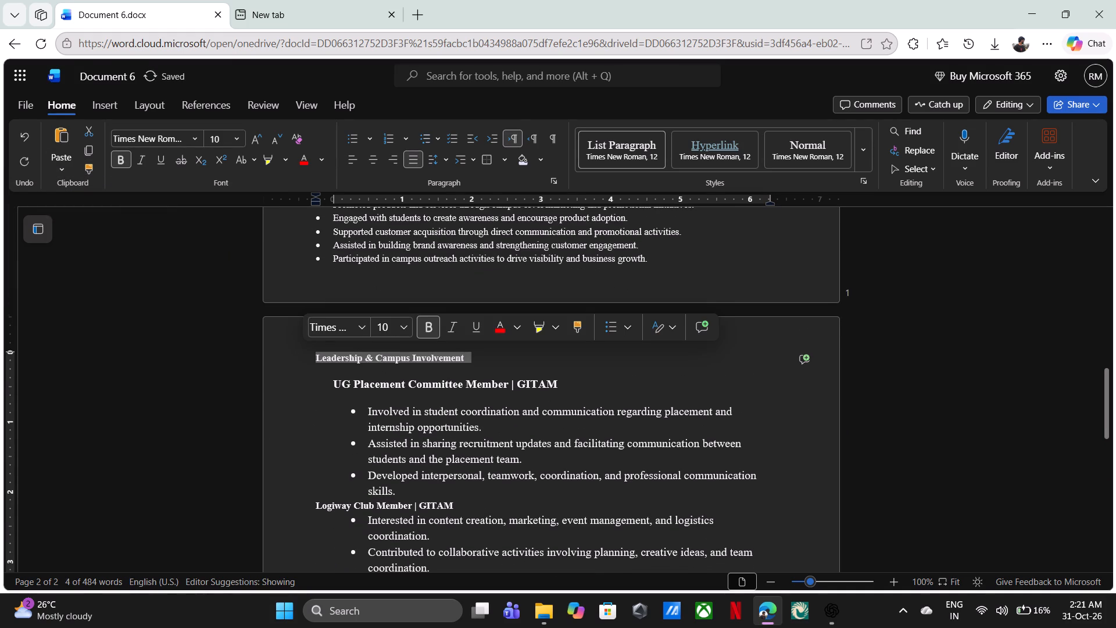
# Copy the formatting of the Leadership & Campus Involvement heading onto the UG Placement Committee Member | GITAM heading.
pyautogui.click(82, 166)
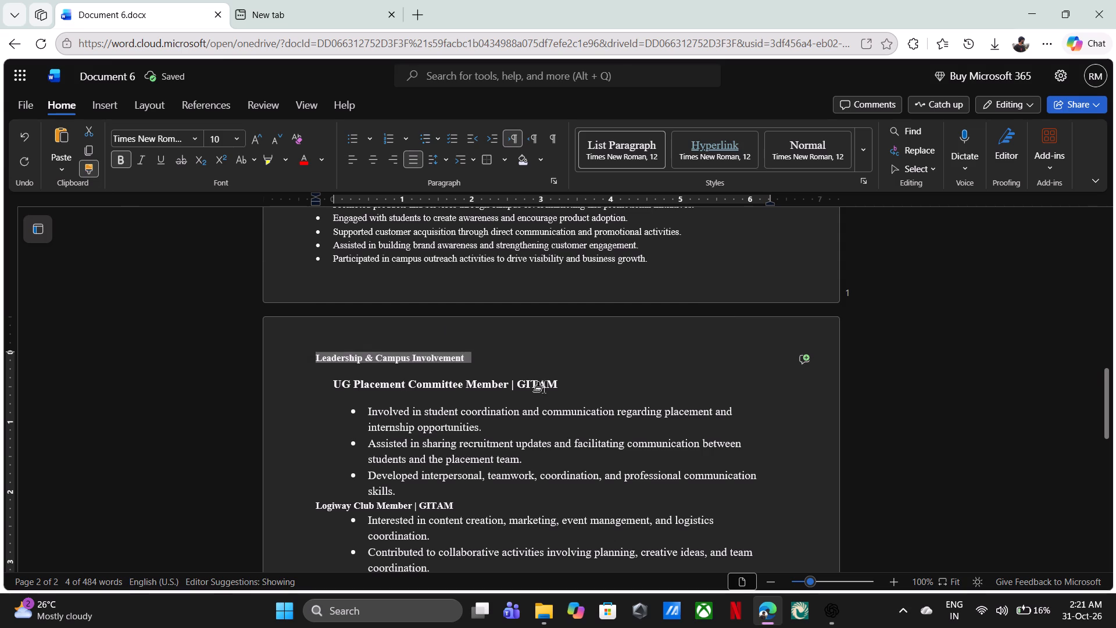
pyautogui.moveTo(564, 385); pyautogui.dragTo(334, 380)
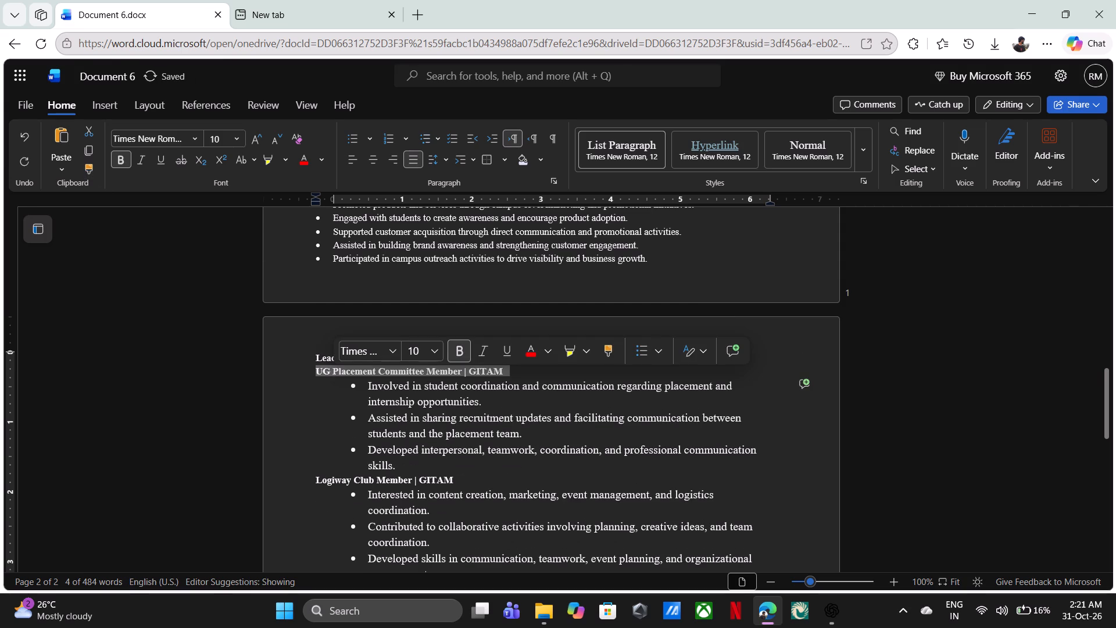
pyautogui.click(459, 465)
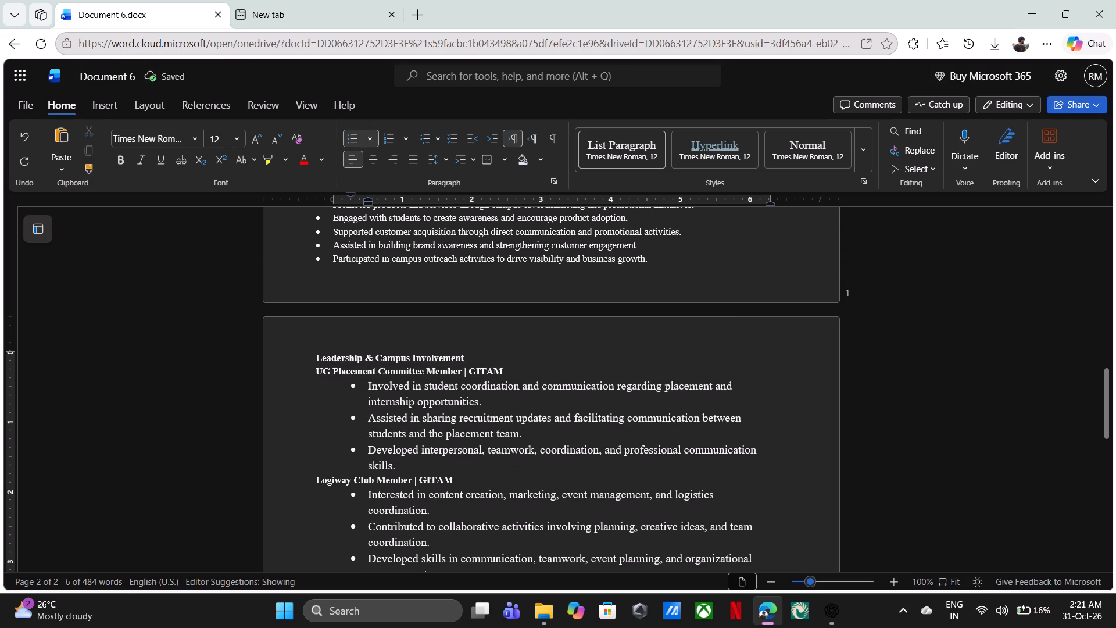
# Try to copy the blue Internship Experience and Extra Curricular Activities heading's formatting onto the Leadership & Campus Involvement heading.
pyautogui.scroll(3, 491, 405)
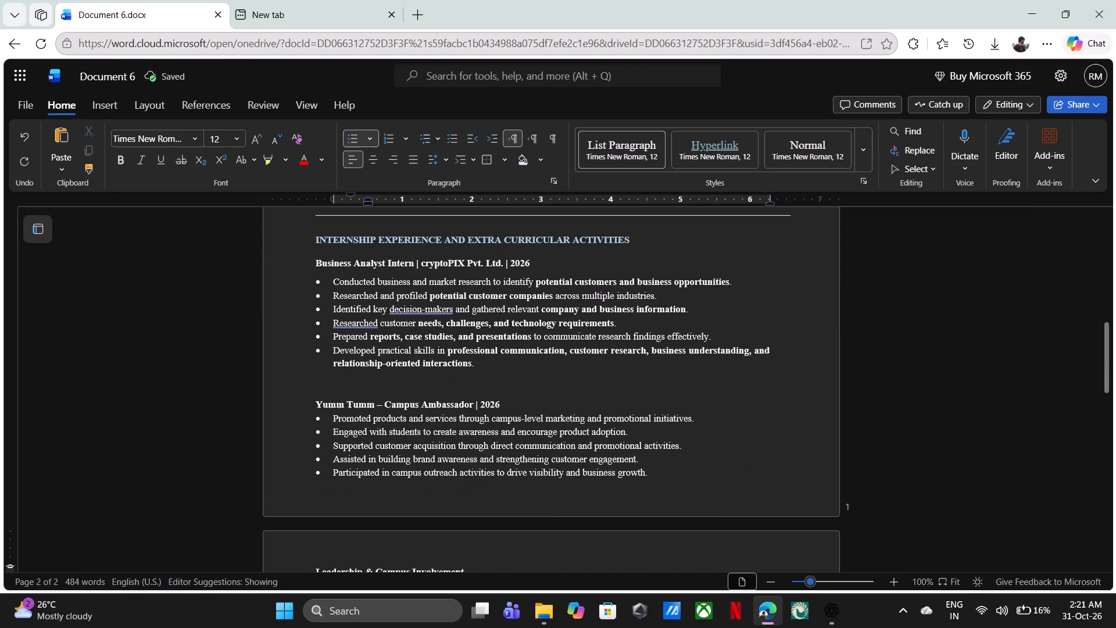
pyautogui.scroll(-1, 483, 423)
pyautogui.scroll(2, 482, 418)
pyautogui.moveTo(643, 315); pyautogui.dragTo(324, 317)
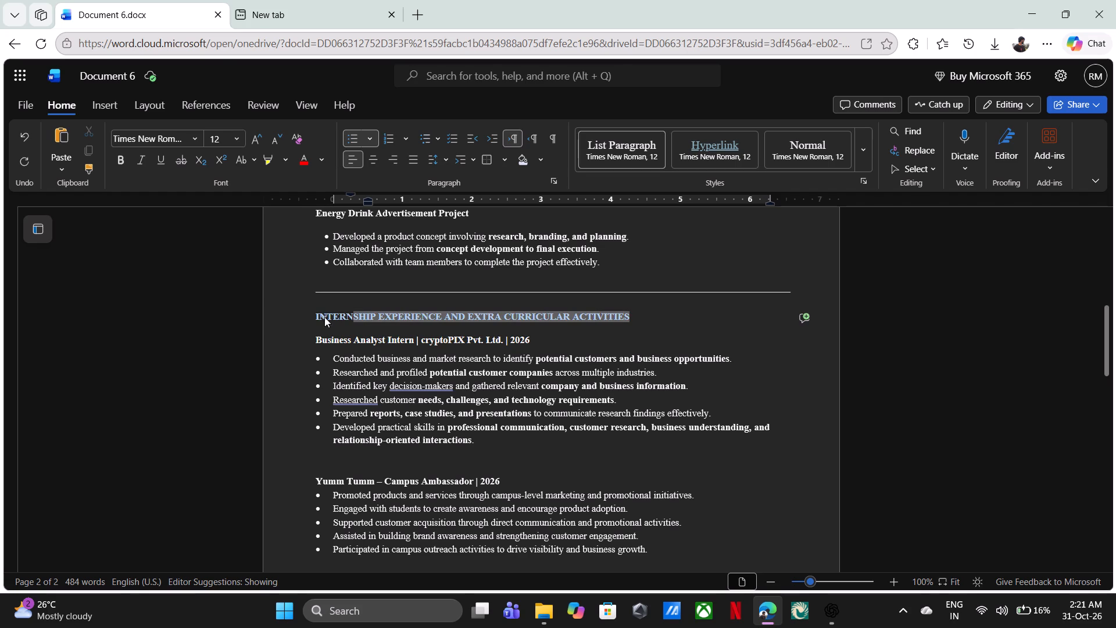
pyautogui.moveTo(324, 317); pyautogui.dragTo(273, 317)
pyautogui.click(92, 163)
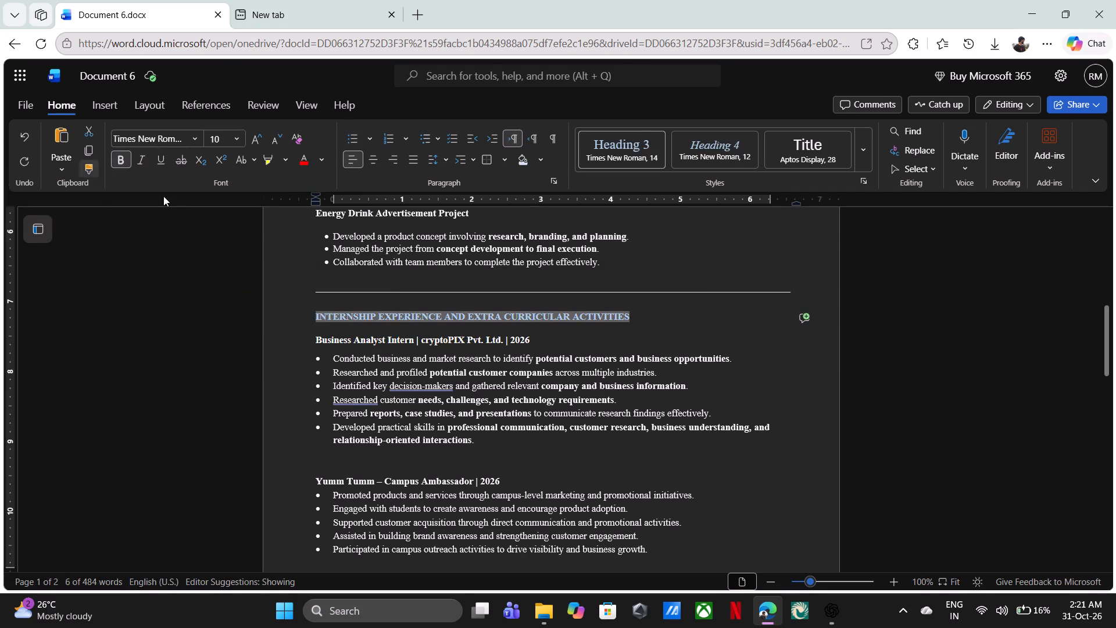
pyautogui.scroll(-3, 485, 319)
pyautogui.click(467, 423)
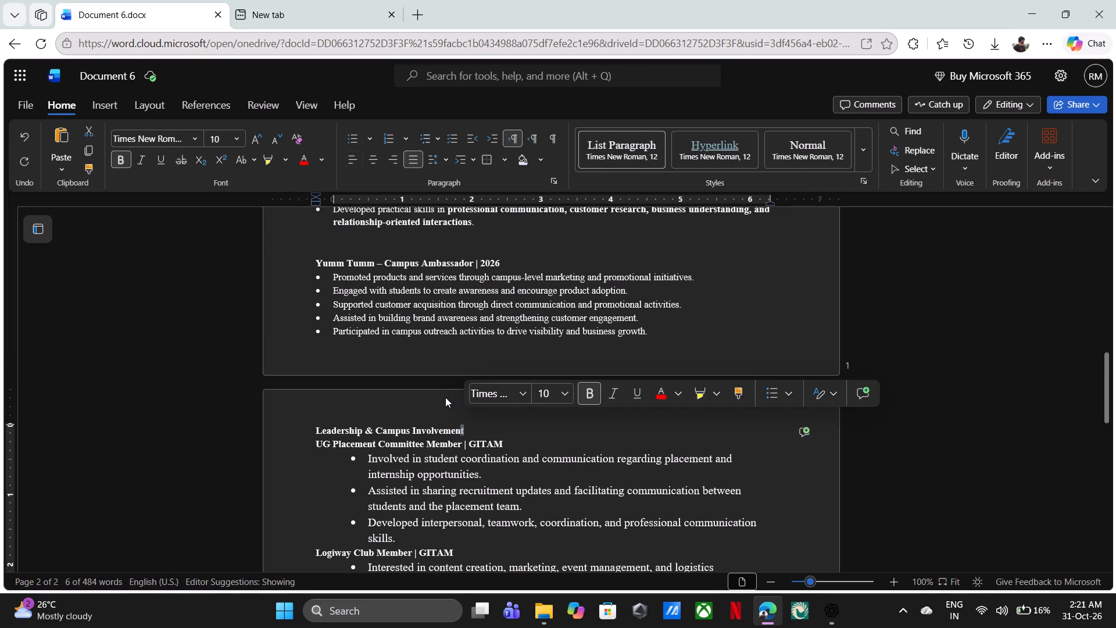
# Apply the Internship Experience and Extra Curricular Activities heading's formatting to the whole Leadership & Campus Involvement heading with Format Painter.
pyautogui.scroll(3, 452, 389)
pyautogui.moveTo(596, 312); pyautogui.dragTo(444, 316)
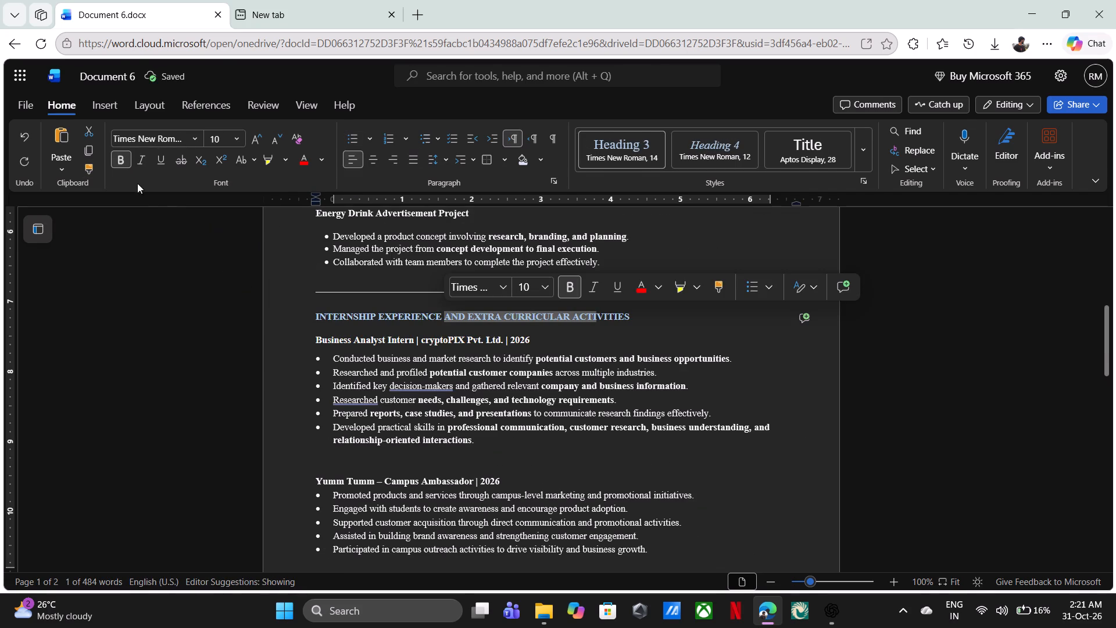
pyautogui.click(88, 165)
pyautogui.scroll(-4, 579, 364)
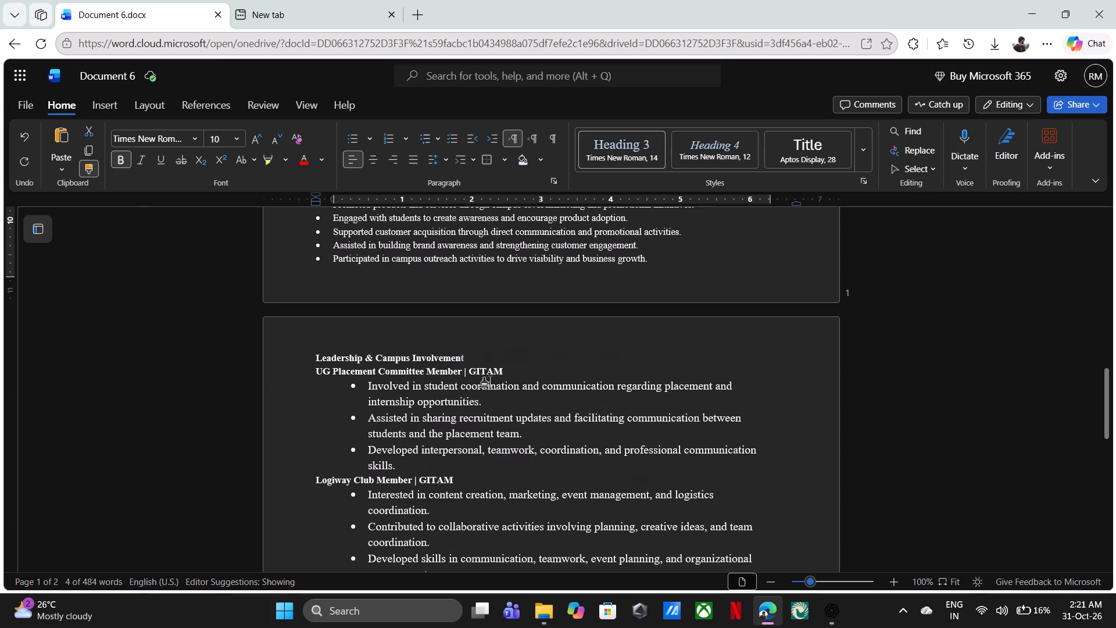
pyautogui.moveTo(478, 356); pyautogui.dragTo(316, 354)
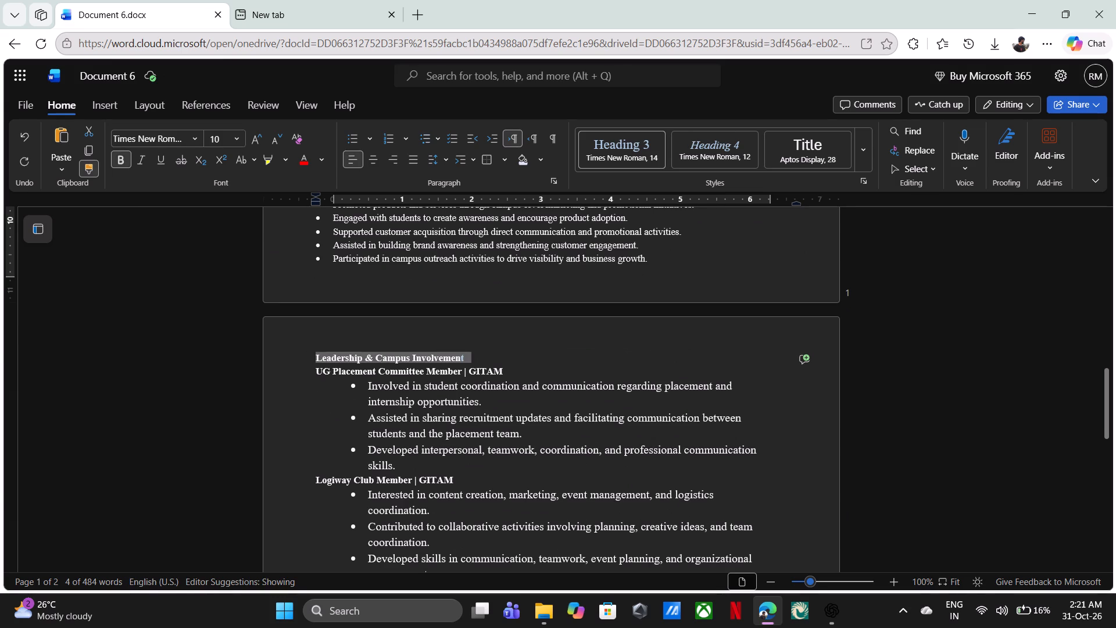
# Insert a blank line between the Leadership & Campus Involvement heading and the UG Placement Committee Member | GITAM heading.
pyautogui.click(578, 443)
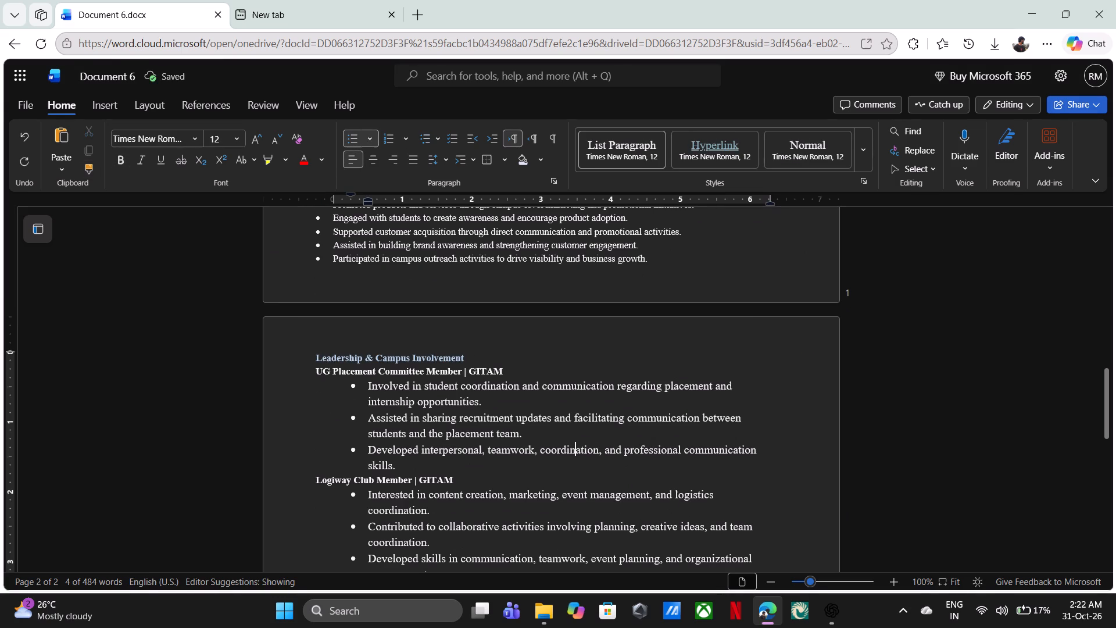
pyautogui.click(315, 370)
pyautogui.press('Return')
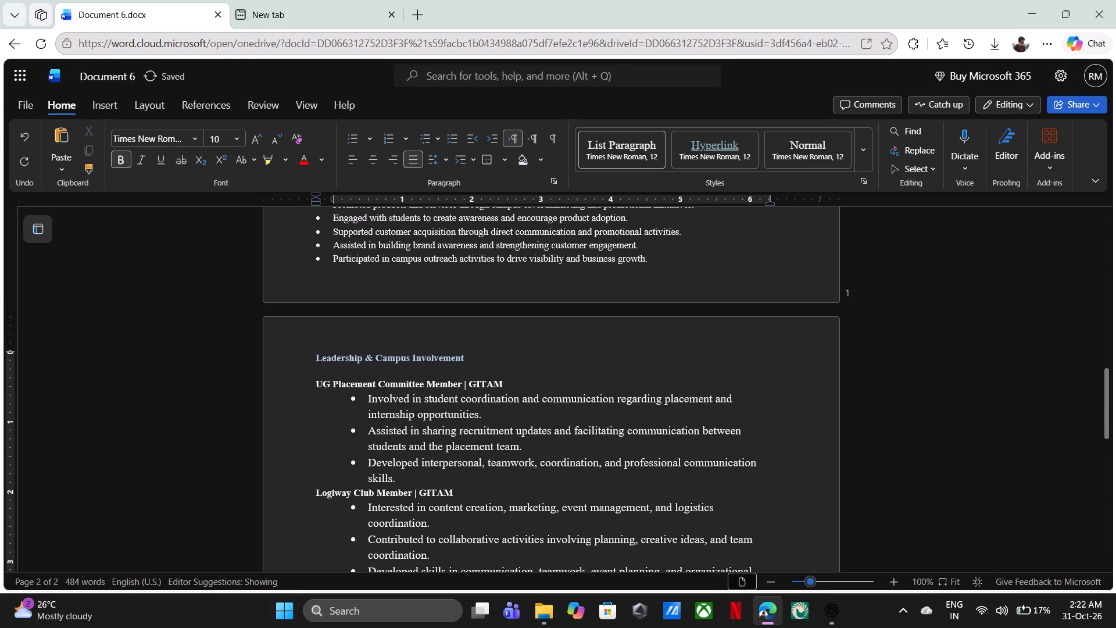
# Examine the spacing and formatting of the earlier resume sections against the Leadership & Campus Involvement section.
pyautogui.scroll(7, 398, 386)
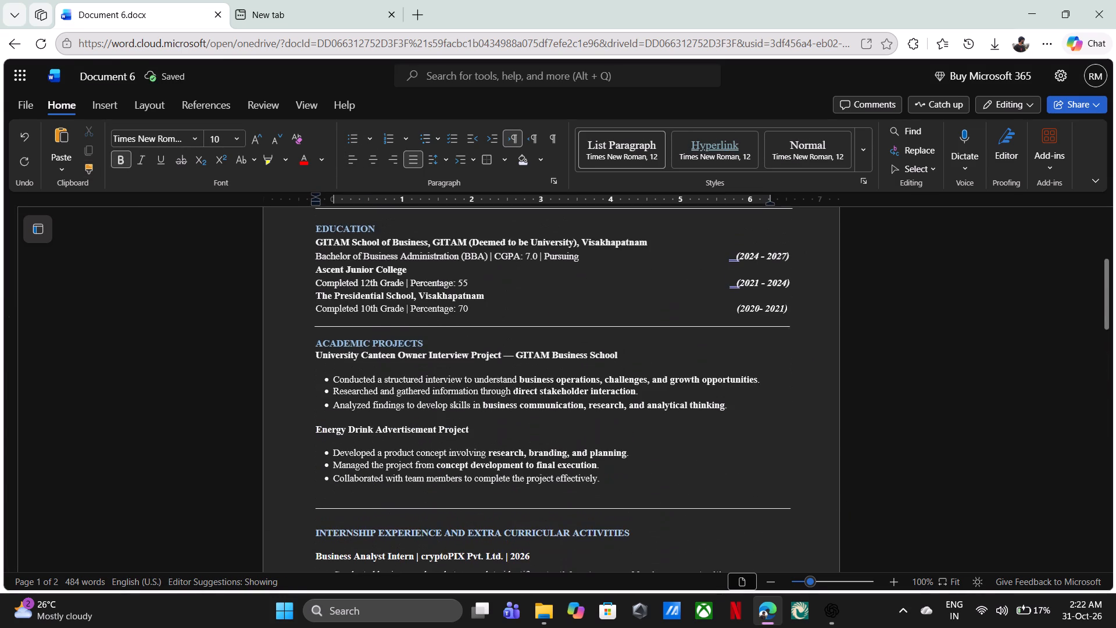
pyautogui.scroll(3, 439, 387)
pyautogui.scroll(-3, 439, 387)
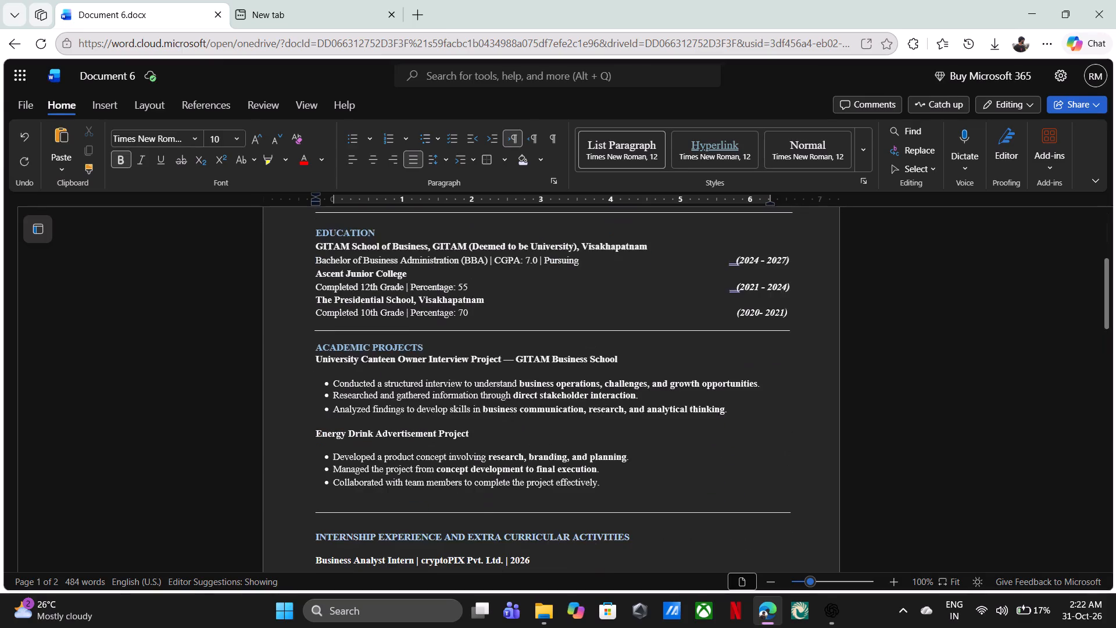
pyautogui.scroll(-3, 439, 387)
pyautogui.scroll(3, 439, 387)
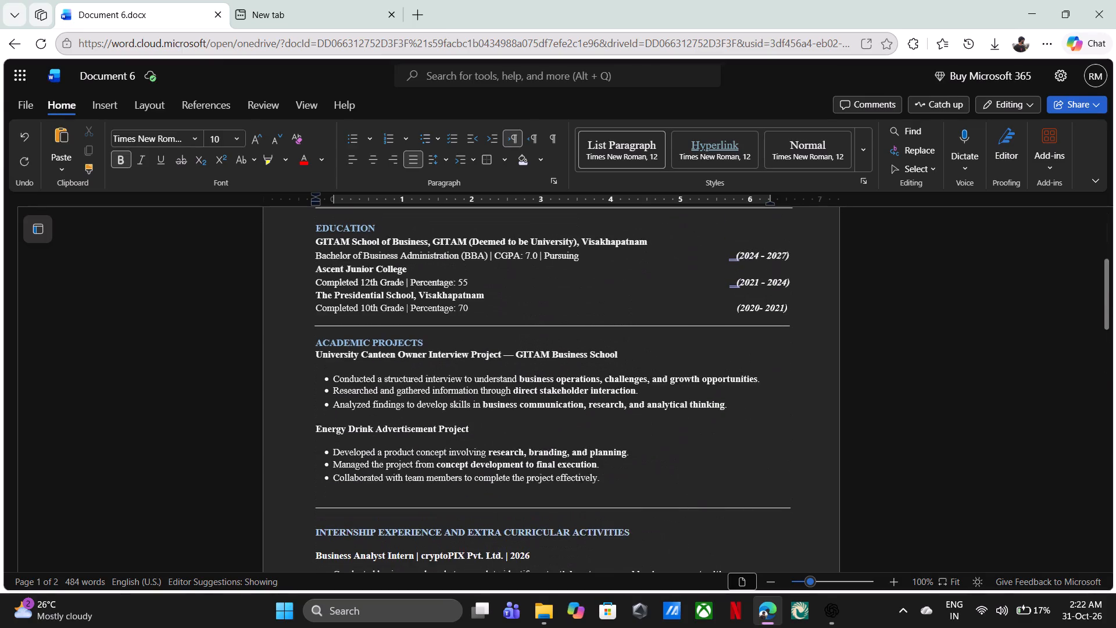
pyautogui.scroll(1, 439, 387)
pyautogui.scroll(-5, 439, 387)
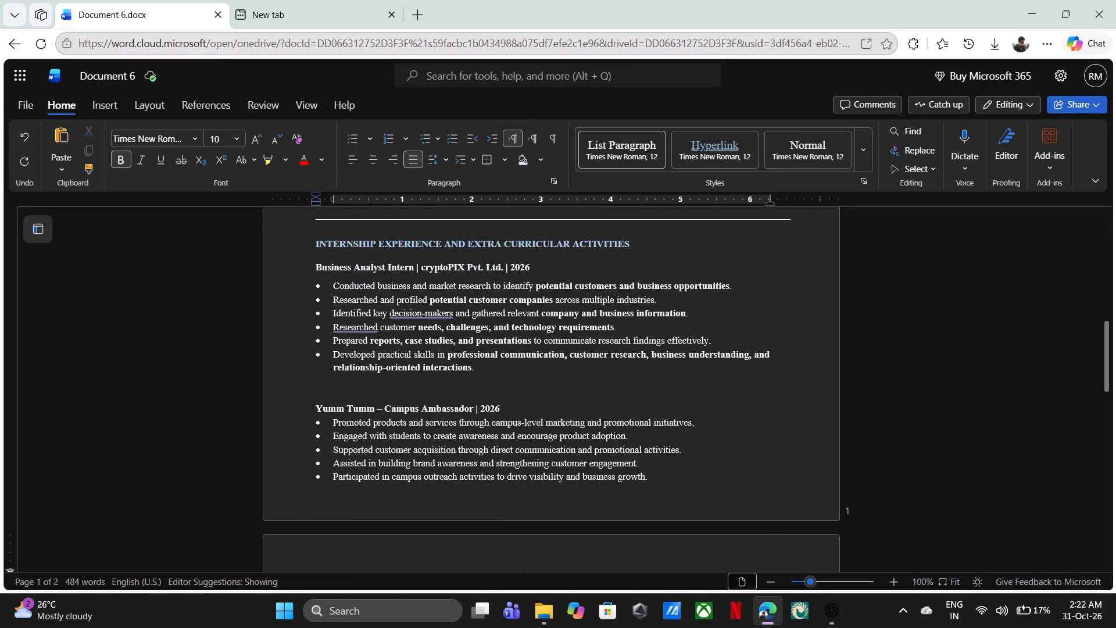
pyautogui.scroll(-5, 439, 387)
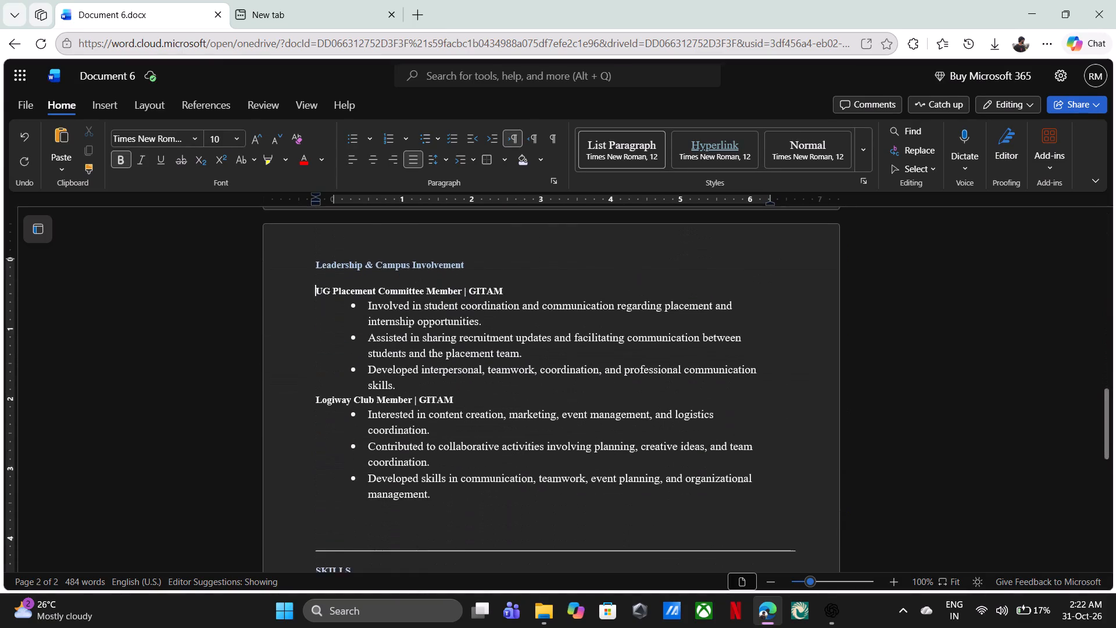
# Apply the Yumm Tumm bullet text's formatting to all text from the first UG Placement bullet through the last Logiway Club bullet with Format Painter.
pyautogui.scroll(4, 439, 387)
pyautogui.moveTo(413, 377); pyautogui.dragTo(536, 377)
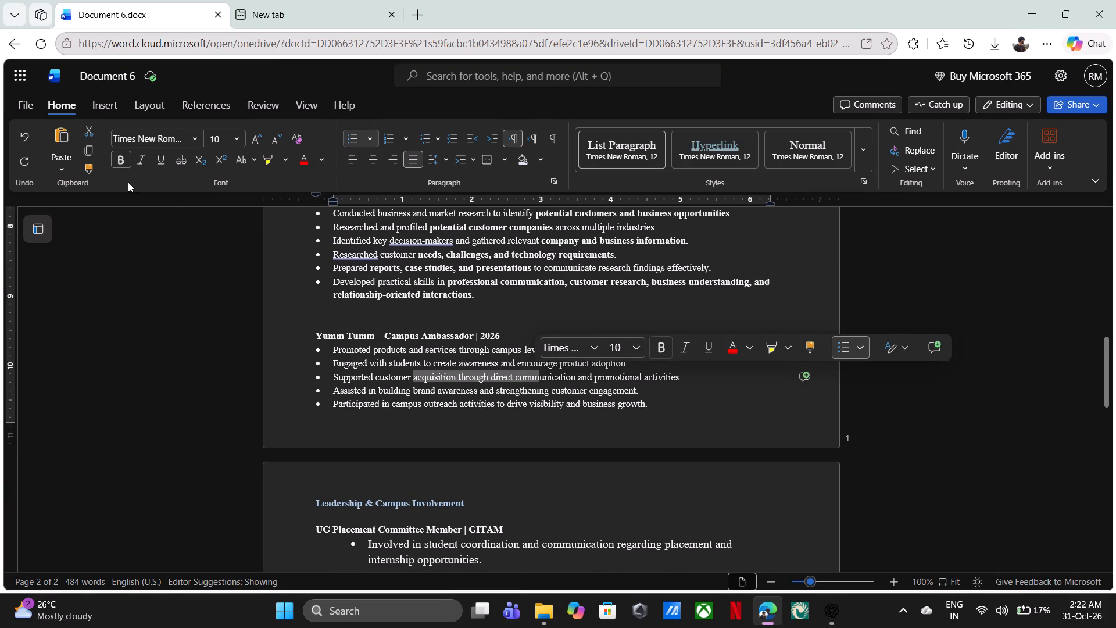
pyautogui.click(96, 172)
pyautogui.scroll(-4, 387, 411)
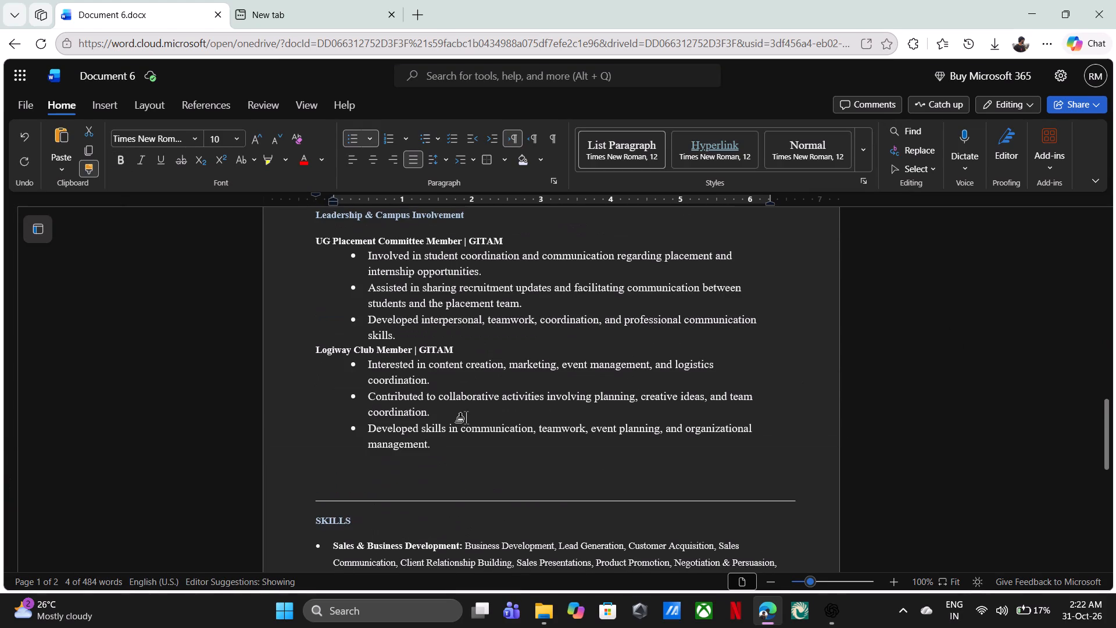
pyautogui.scroll(-2, 463, 422)
pyautogui.scroll(5, 428, 425)
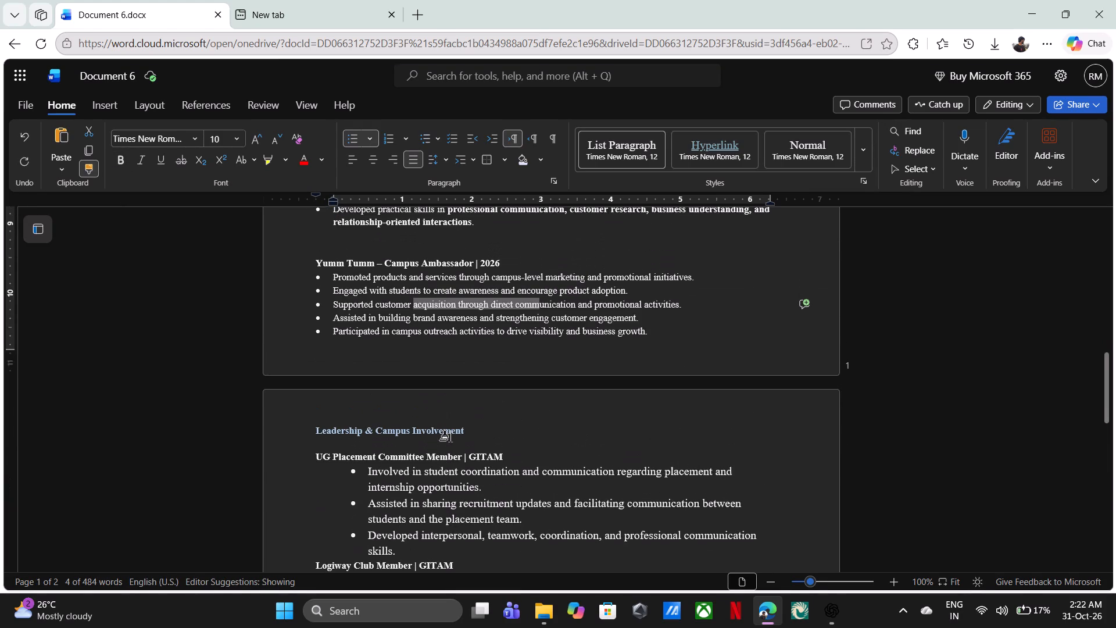
pyautogui.scroll(-2, 450, 436)
pyautogui.moveTo(436, 519); pyautogui.dragTo(429, 518)
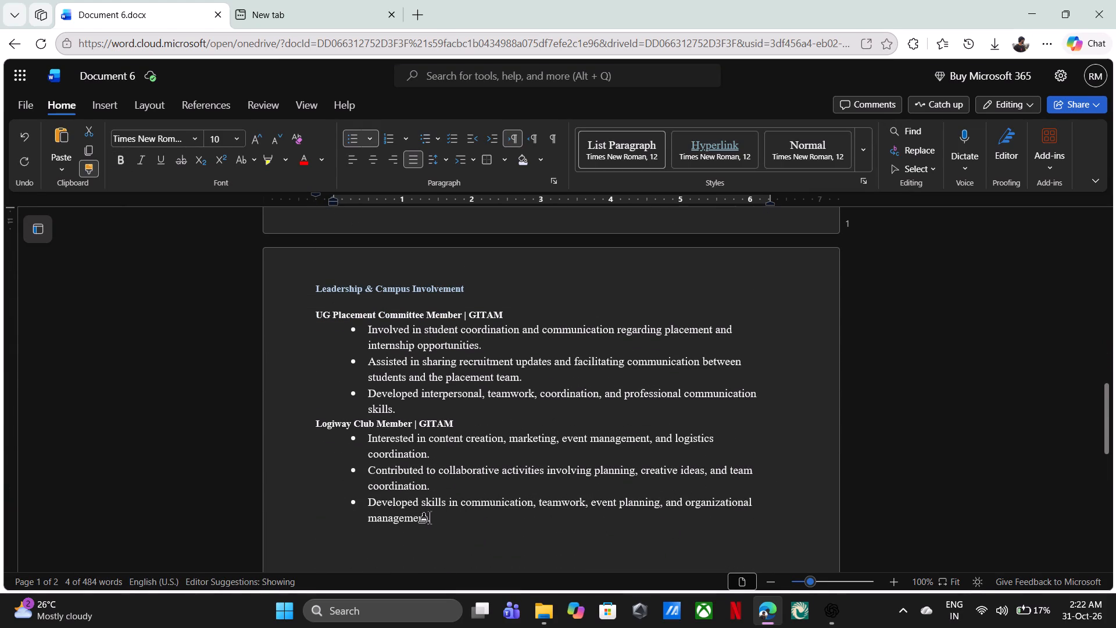
pyautogui.moveTo(429, 518); pyautogui.dragTo(305, 323)
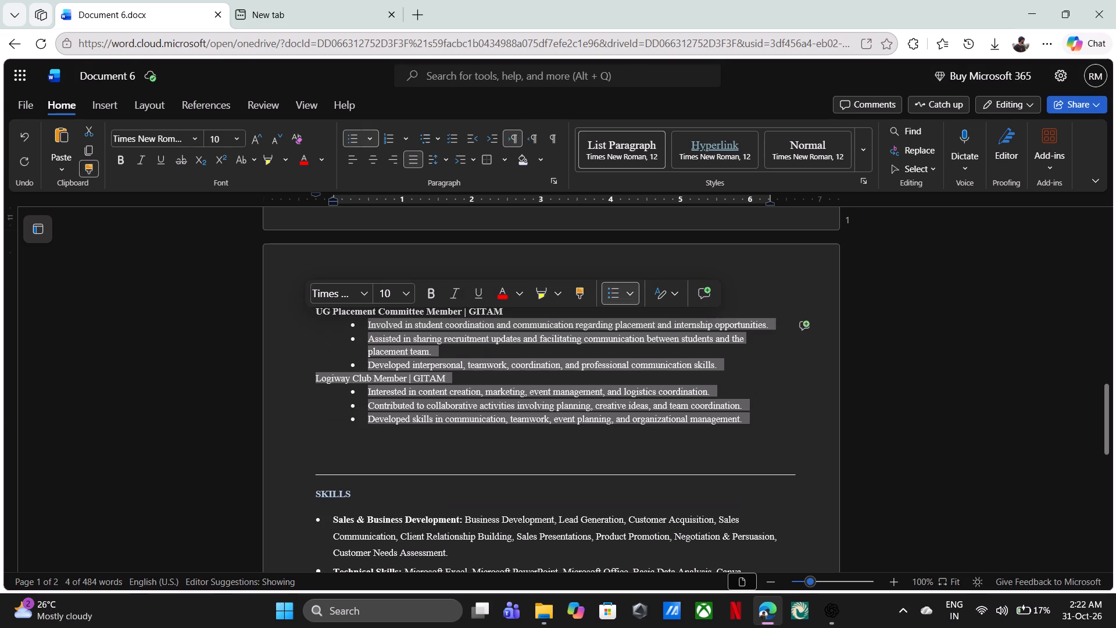
pyautogui.click(484, 468)
# Copy the UG Placement Committee Member heading's formatting onto the Logiway Club Member | GITAM heading with Format Painter.
pyautogui.moveTo(387, 306); pyautogui.dragTo(465, 306)
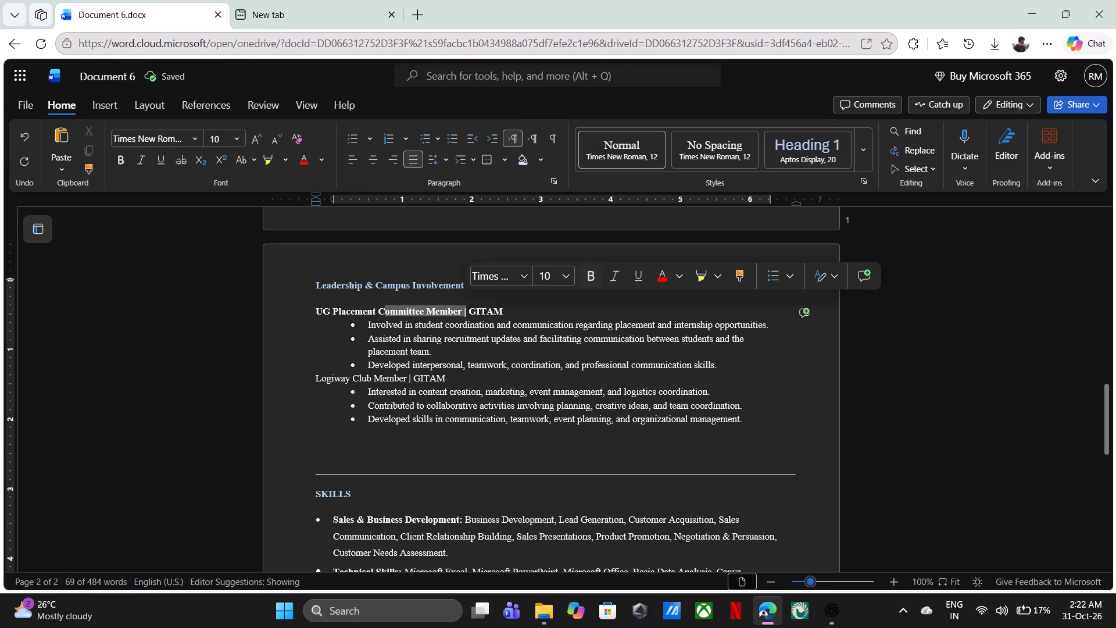
pyautogui.click(93, 167)
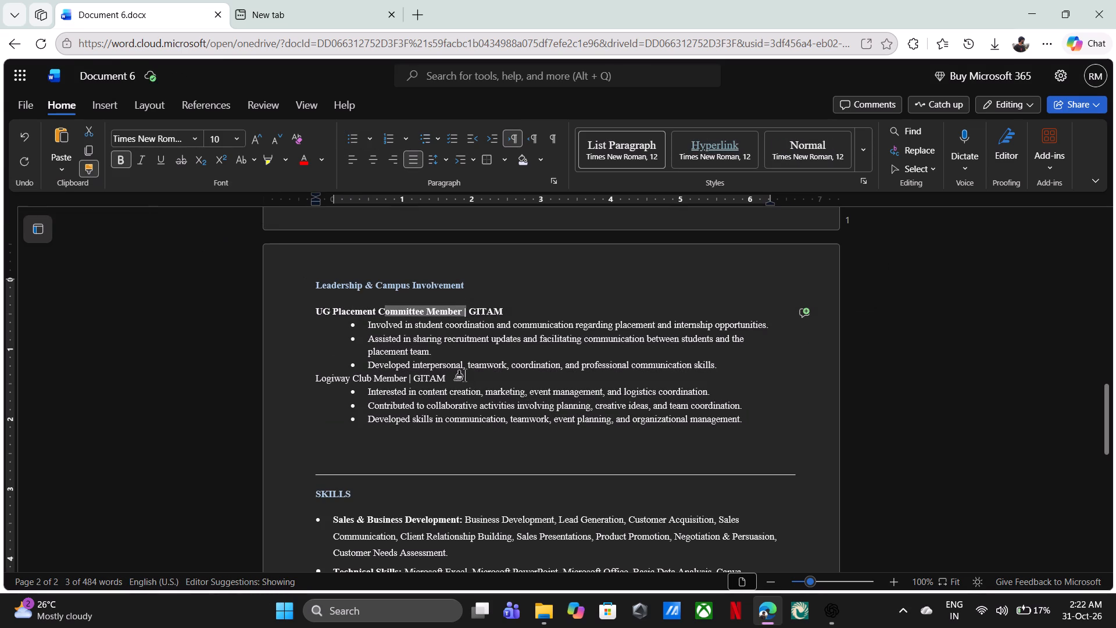
pyautogui.moveTo(464, 376); pyautogui.dragTo(313, 375)
pyautogui.click(459, 465)
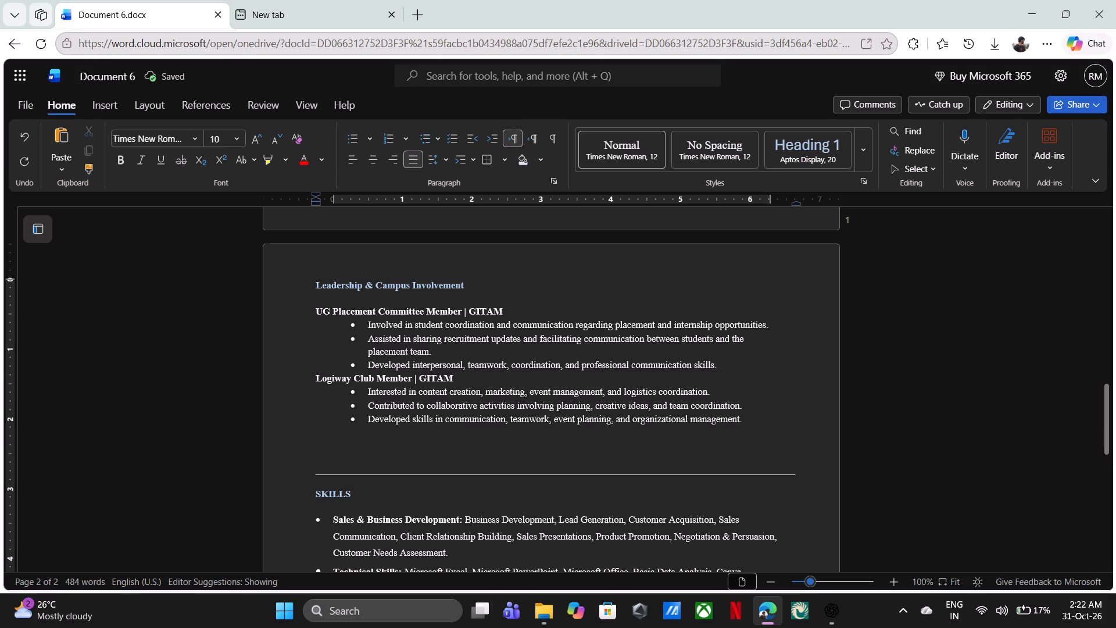
# Copy the divider line above the Skills heading and paste it between the last Yumm Tumm bullet and the Leadership & Campus Involvement heading.
pyautogui.scroll(2, 395, 465)
pyautogui.scroll(-1, 407, 465)
pyautogui.scroll(-2, 591, 454)
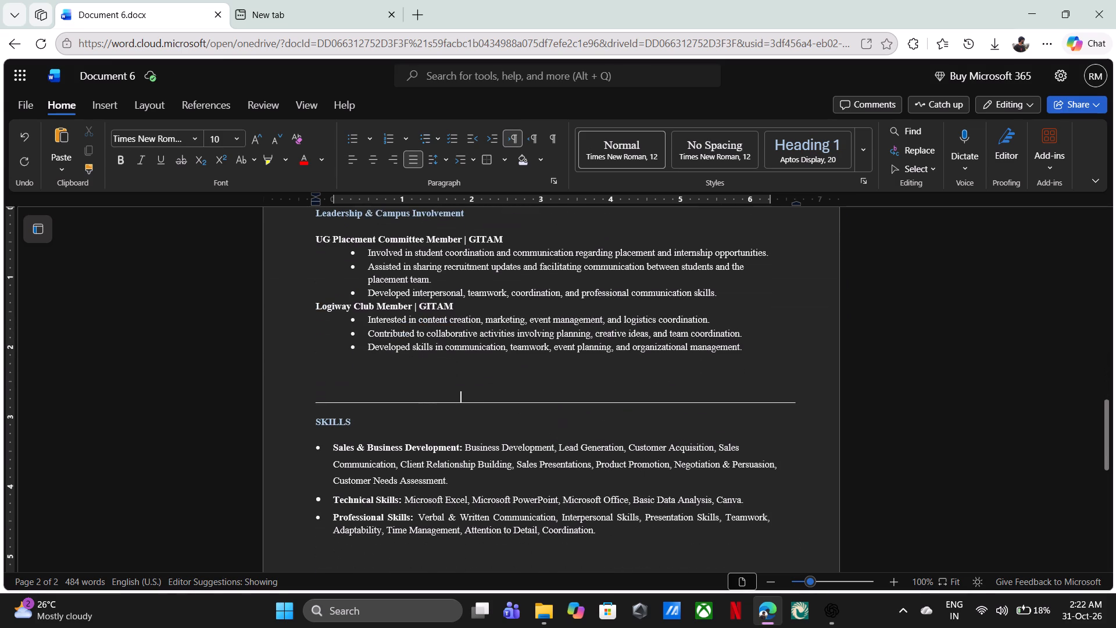
pyautogui.moveTo(798, 399); pyautogui.dragTo(290, 399)
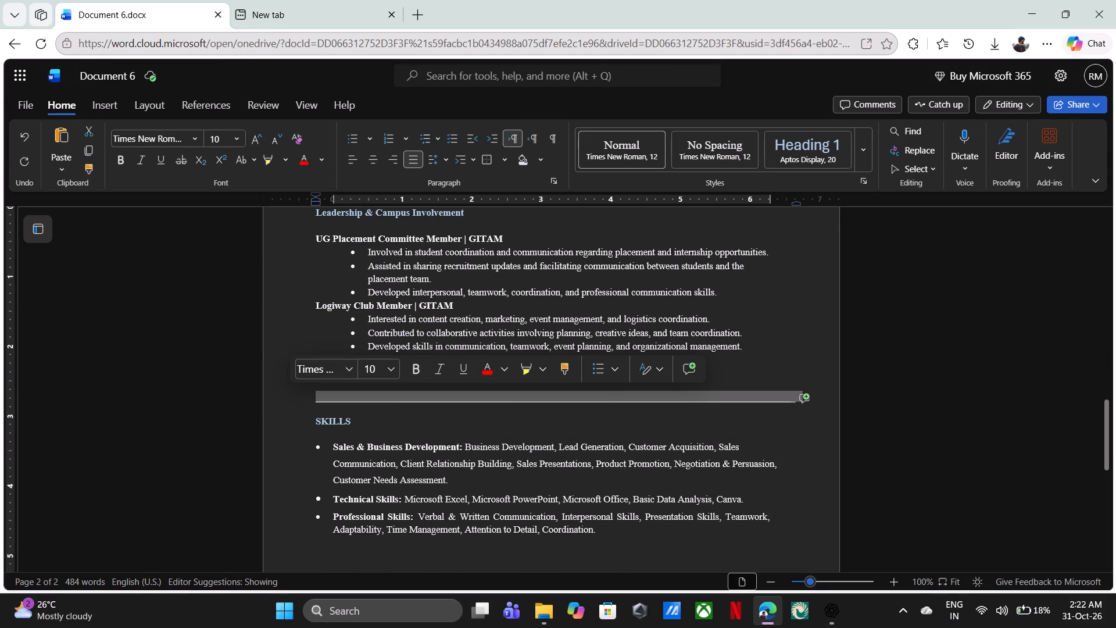
pyautogui.hotkey('ctrl', 'c')
pyautogui.scroll(3, 474, 455)
pyautogui.click(673, 329)
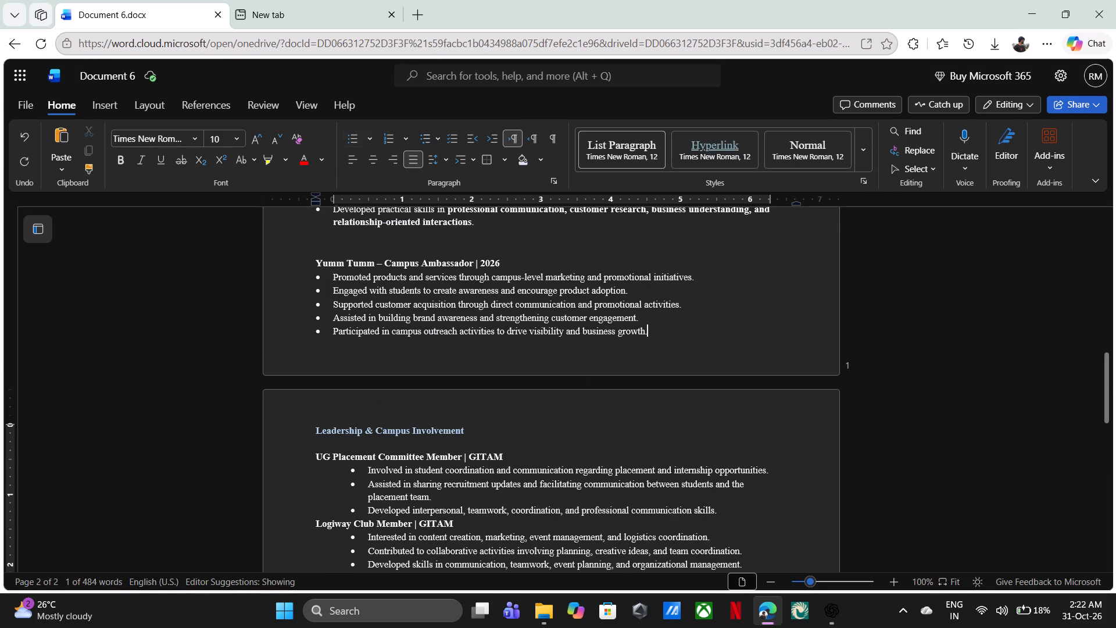
pyautogui.press('Return')
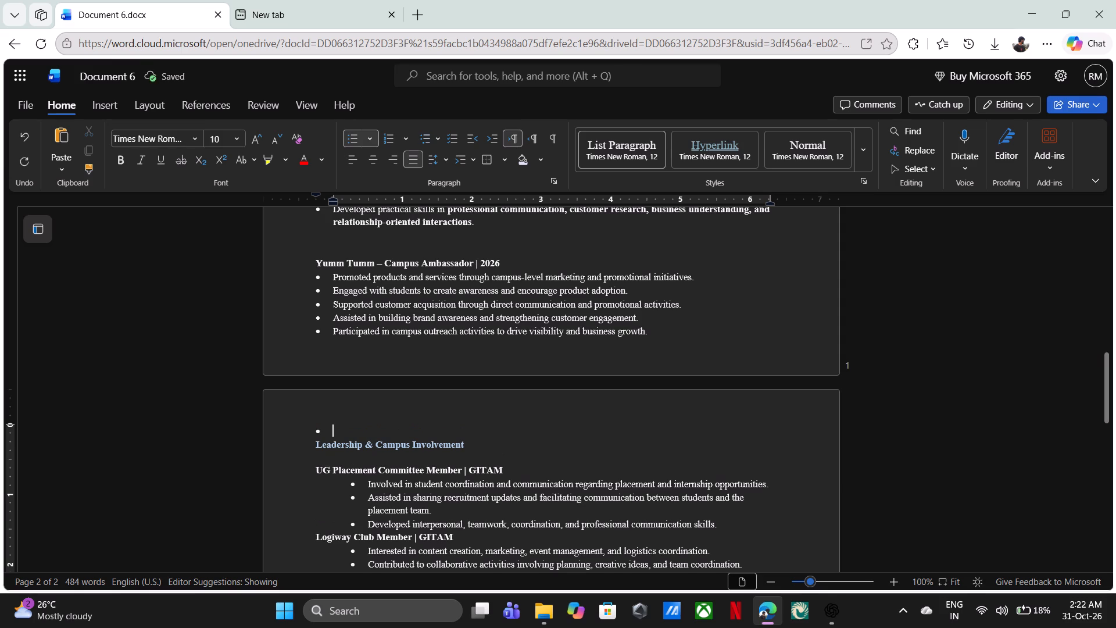
pyautogui.press('BackSpace')
pyautogui.hotkey('ctrl', 'v')
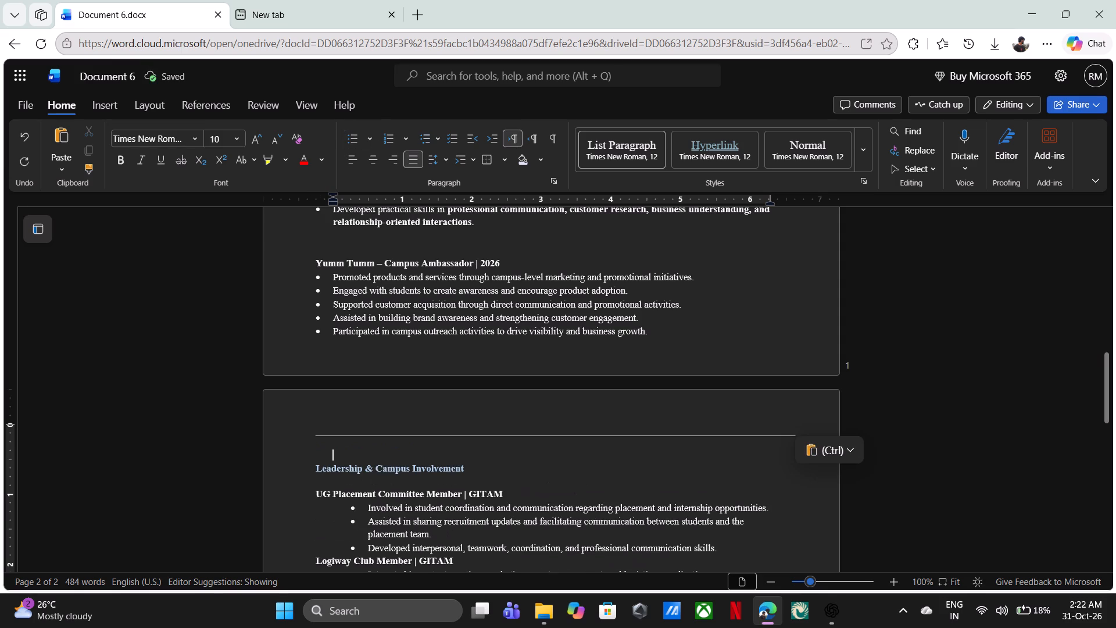
# Open the print preview and review the layout, dividers and section formatting on both resume pages.
pyautogui.hotkey('ctrl', 'p')
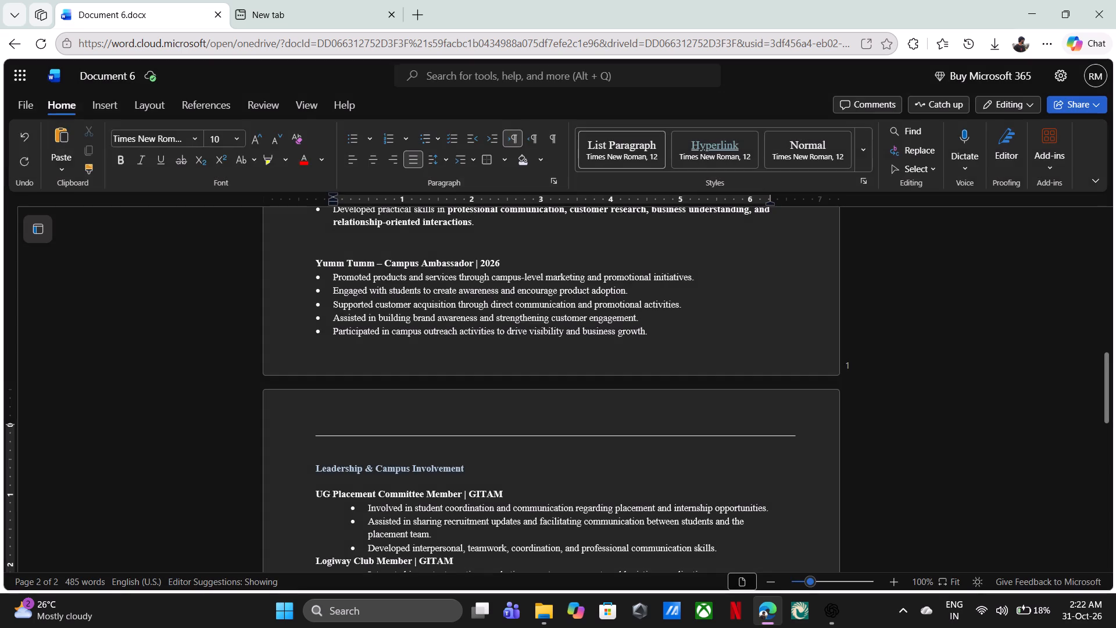
pyautogui.scroll(1, 606, 355)
pyautogui.scroll(-5, 606, 355)
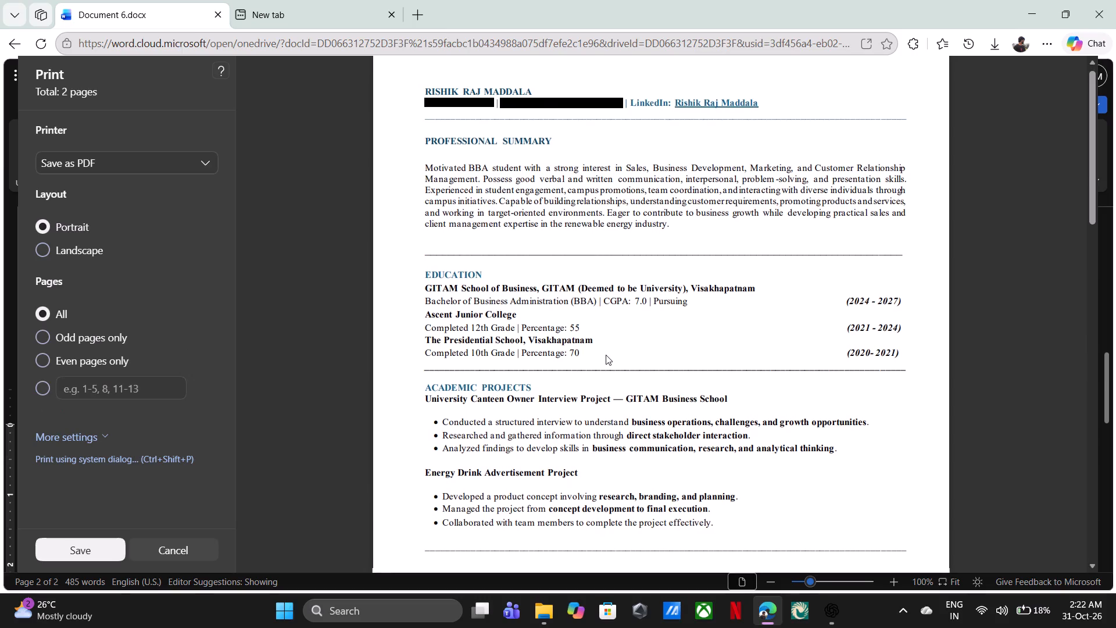
pyautogui.scroll(-3, 606, 352)
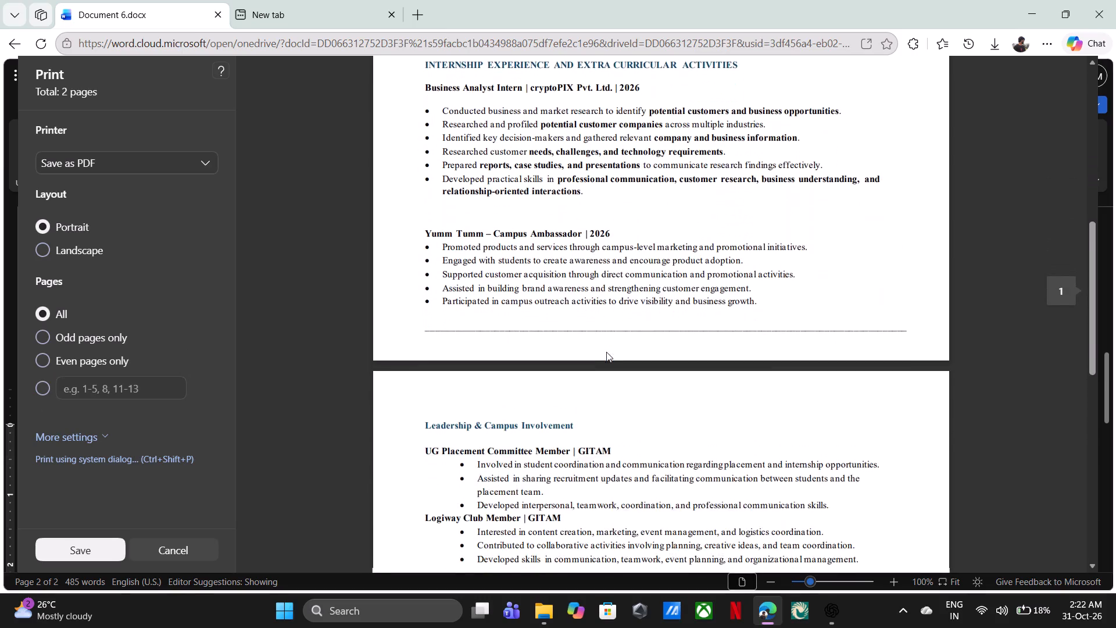
pyautogui.scroll(-4, 606, 352)
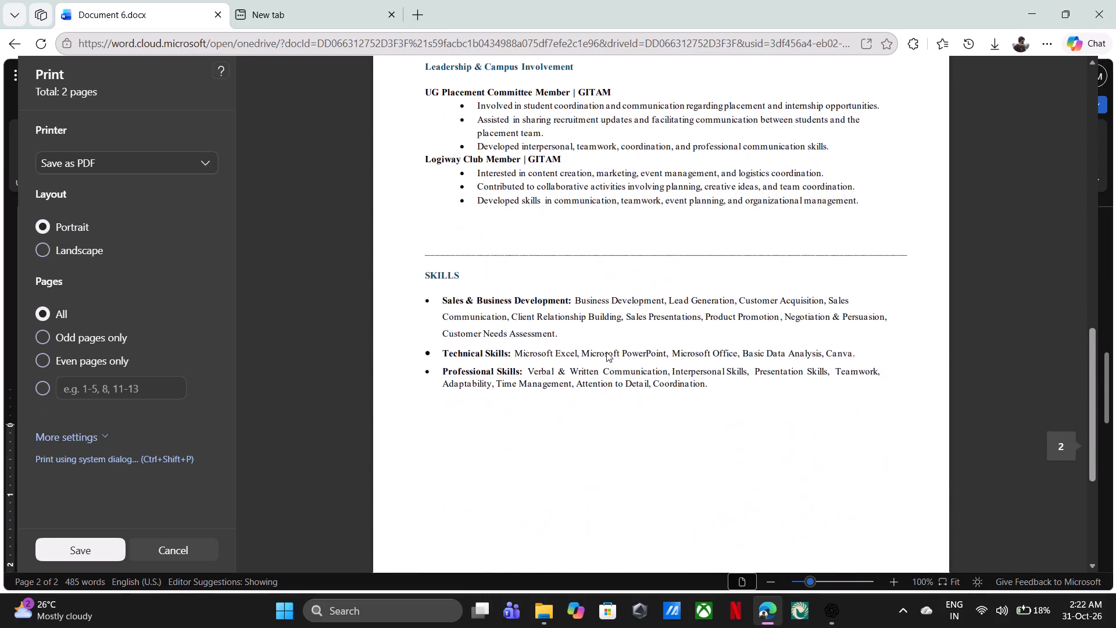
pyautogui.scroll(9, 606, 352)
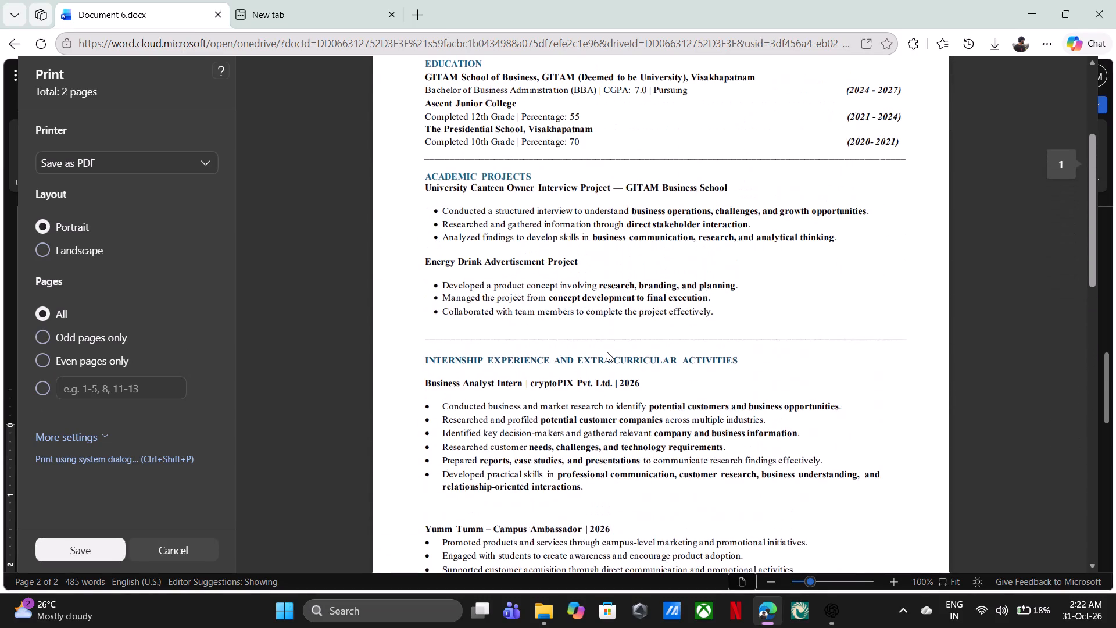
pyautogui.scroll(5, 607, 352)
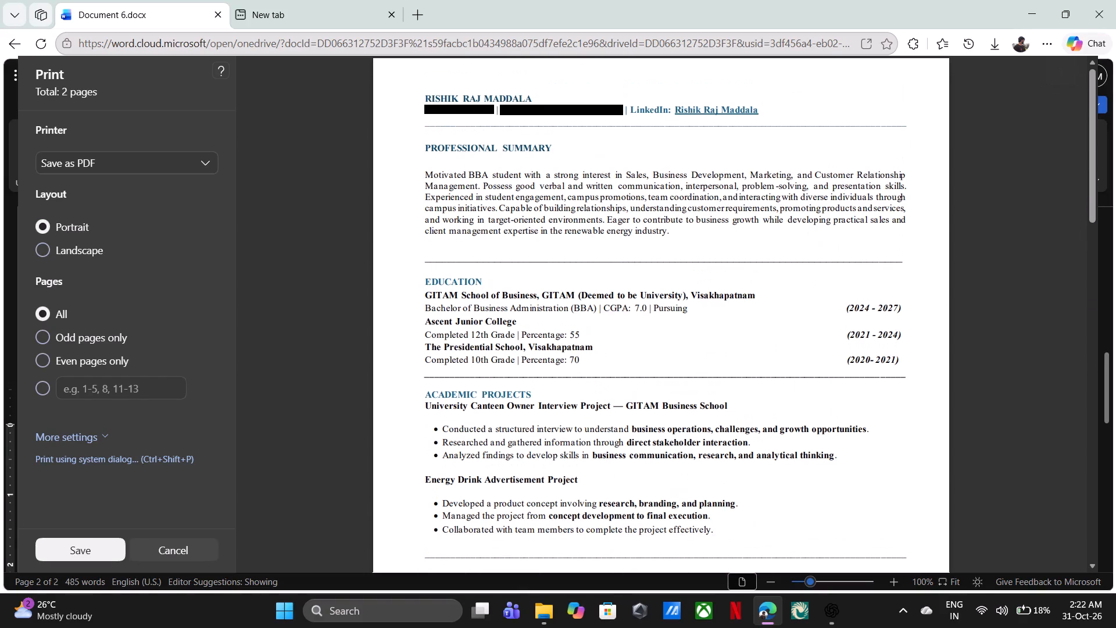
pyautogui.scroll(-1, 599, 357)
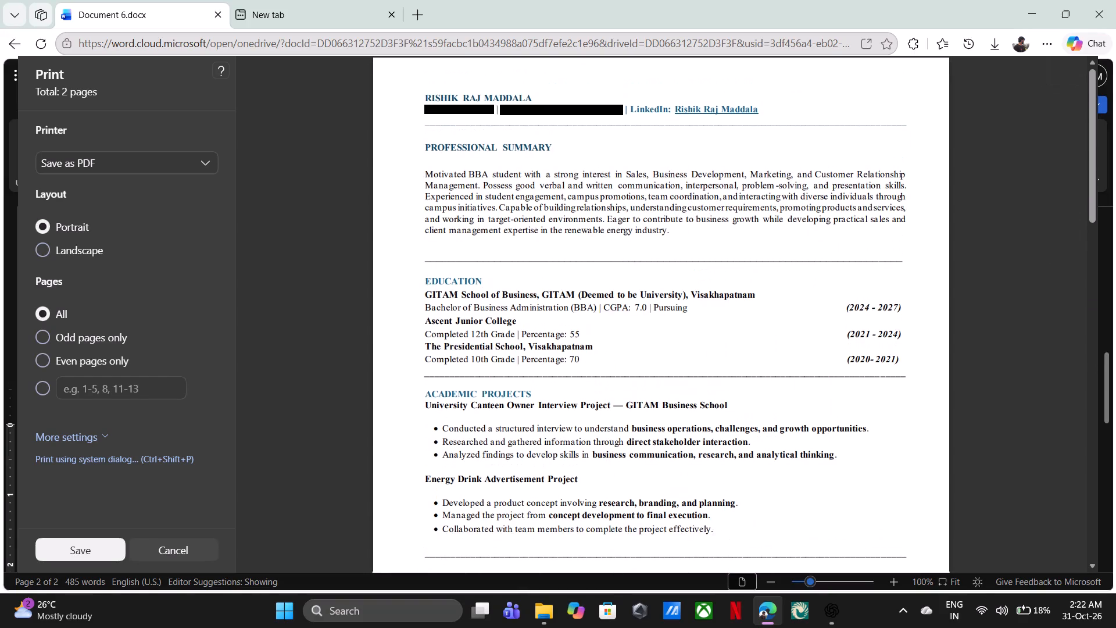
pyautogui.scroll(-1, 602, 353)
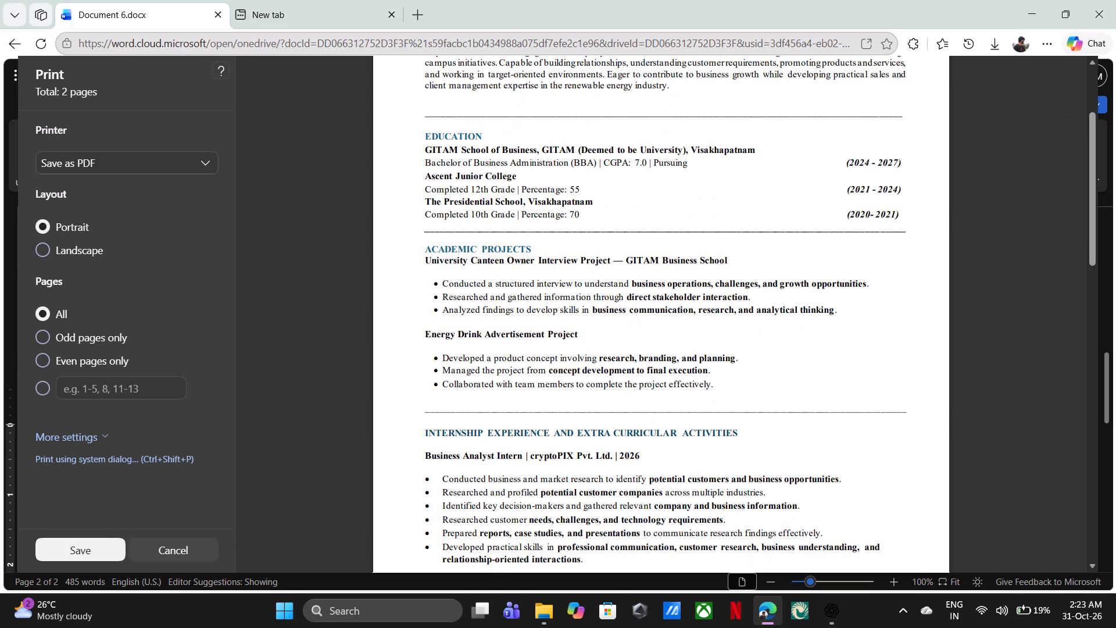
pyautogui.scroll(-2, 603, 354)
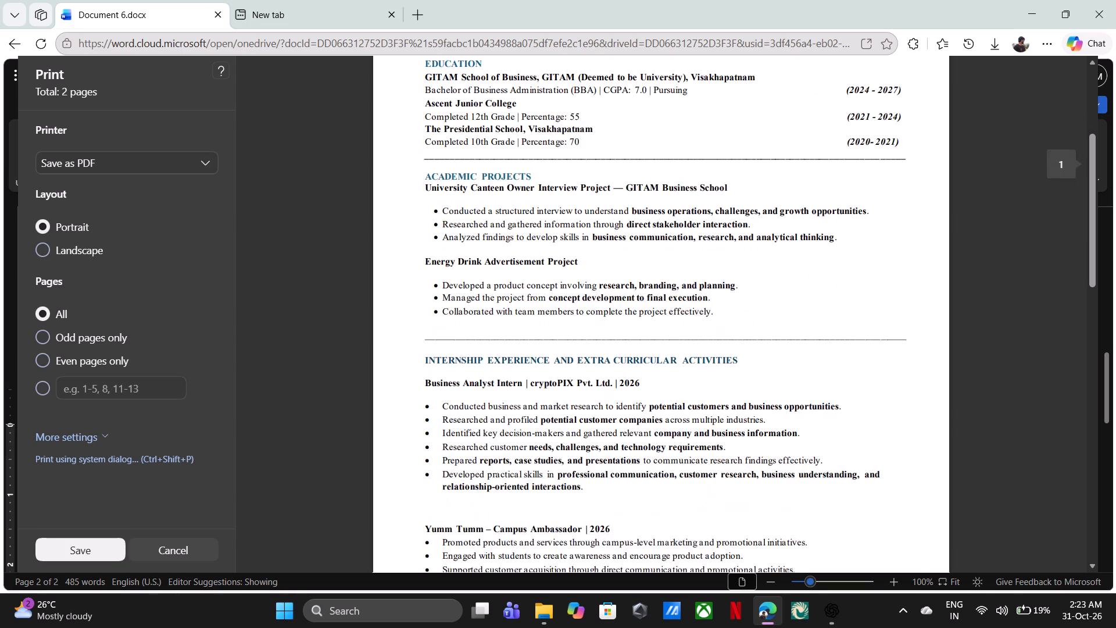
pyautogui.scroll(-1, 603, 354)
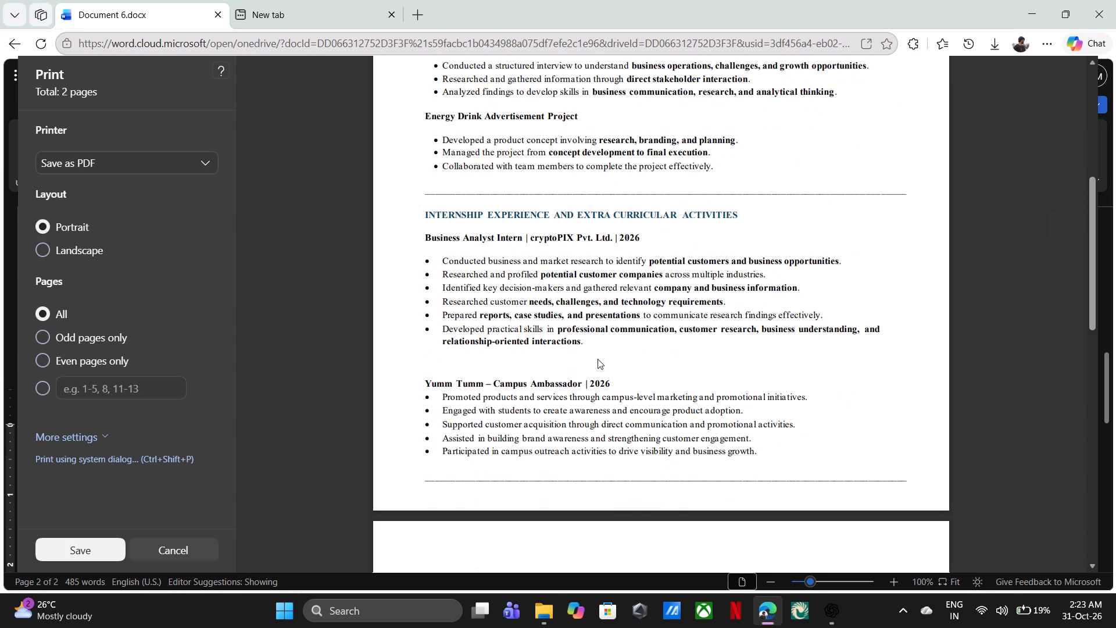
pyautogui.scroll(-1, 596, 360)
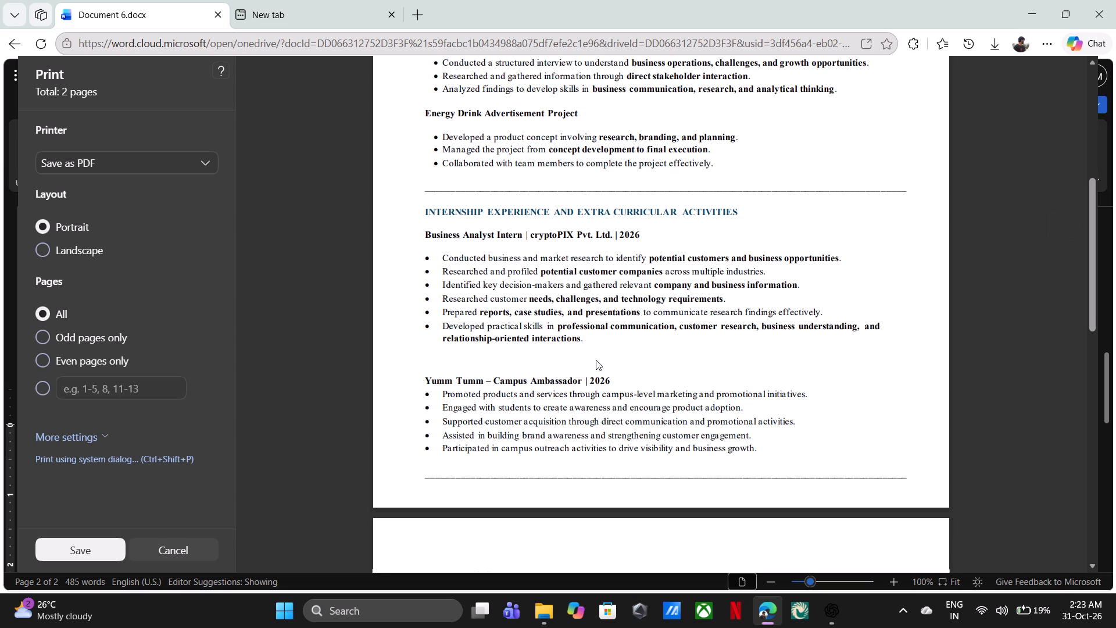
pyautogui.scroll(-3, 596, 360)
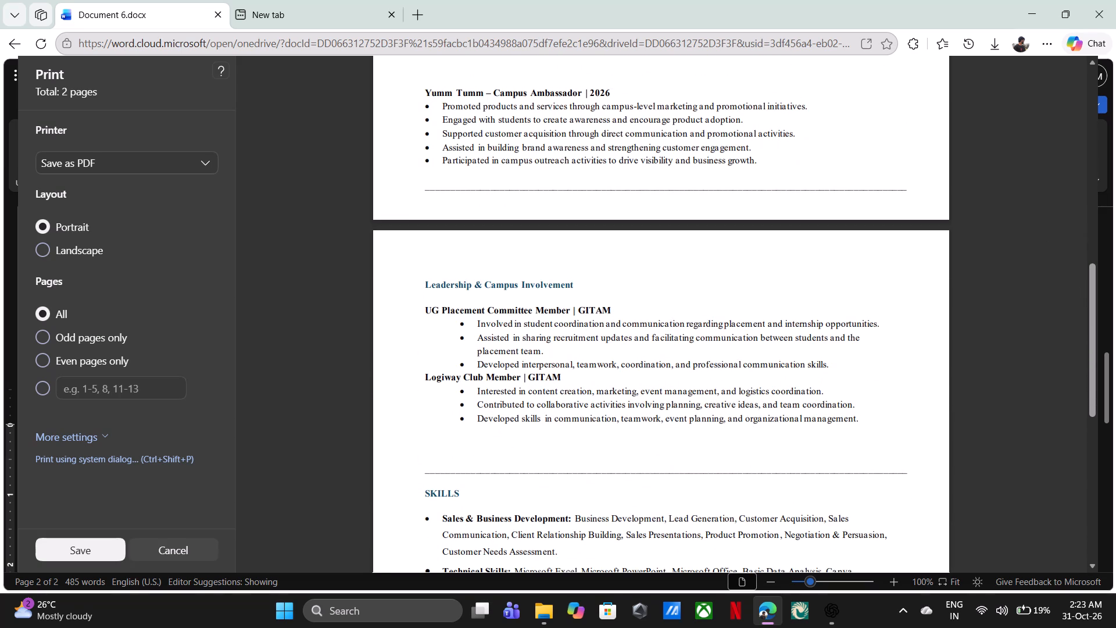
pyautogui.scroll(-1, 599, 358)
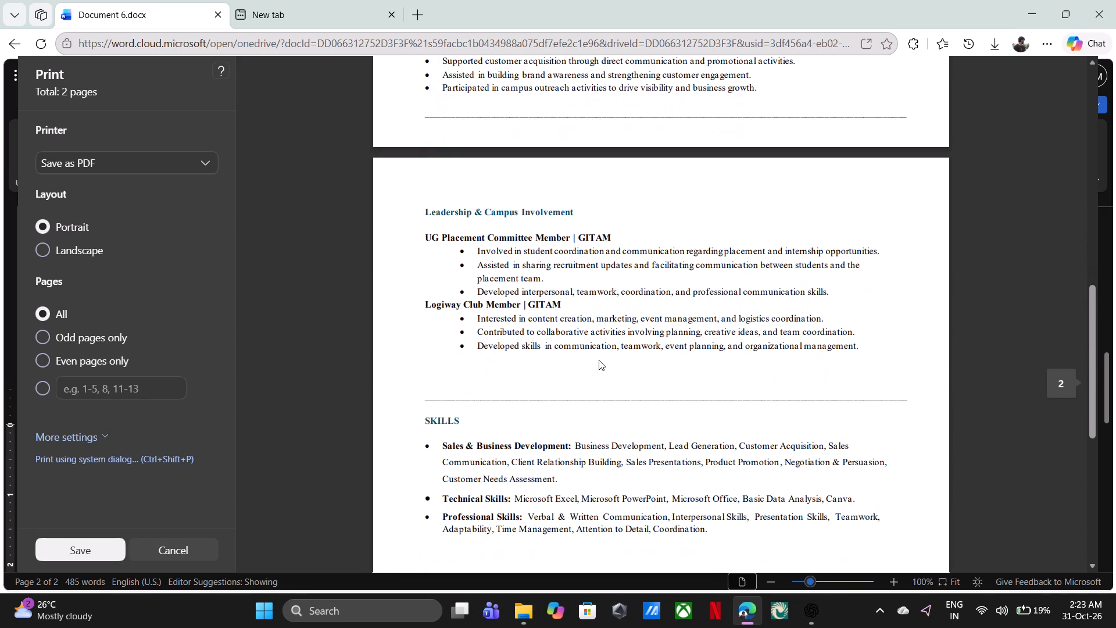
pyautogui.scroll(-3, 593, 414)
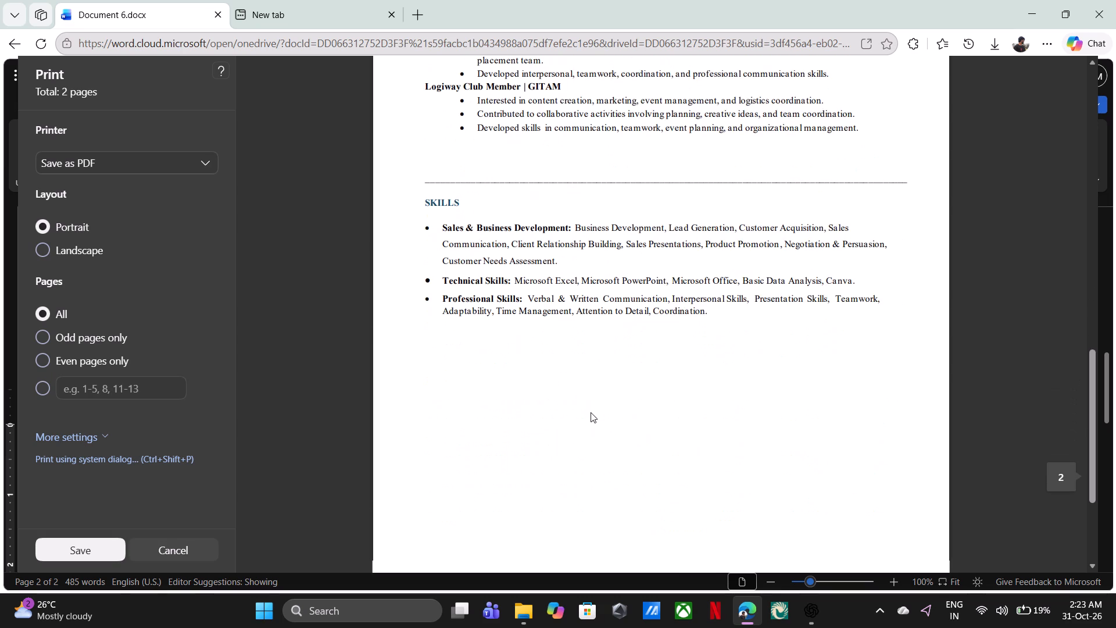
pyautogui.scroll(3, 591, 409)
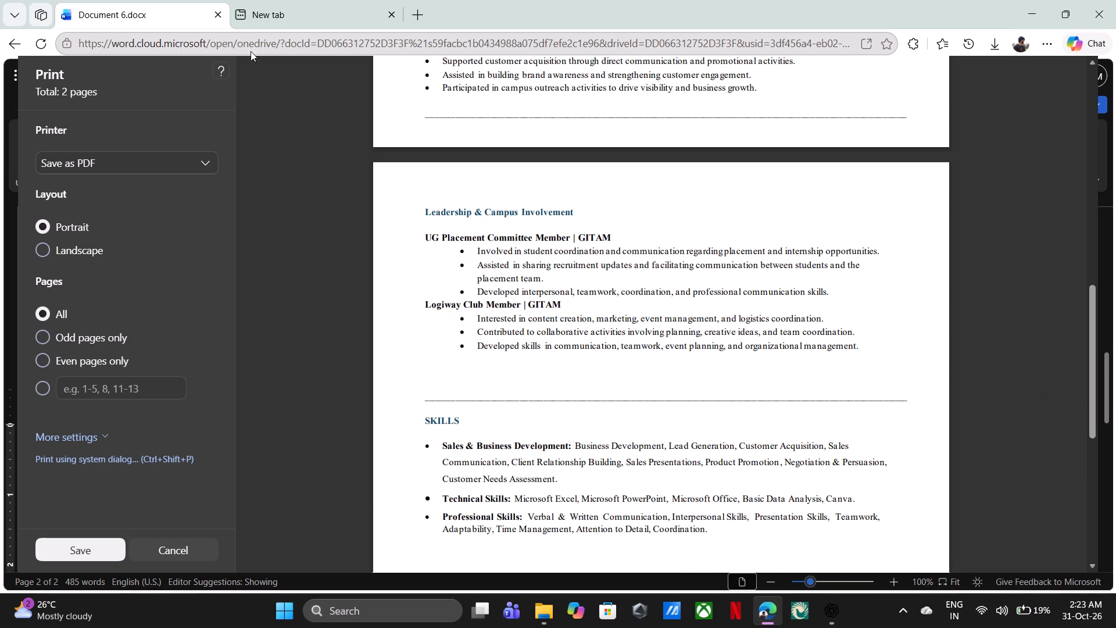
# Look over the preceding part of the resume in the print preview and close the preview.
pyautogui.scroll(1, 282, 80)
pyautogui.click(176, 546)
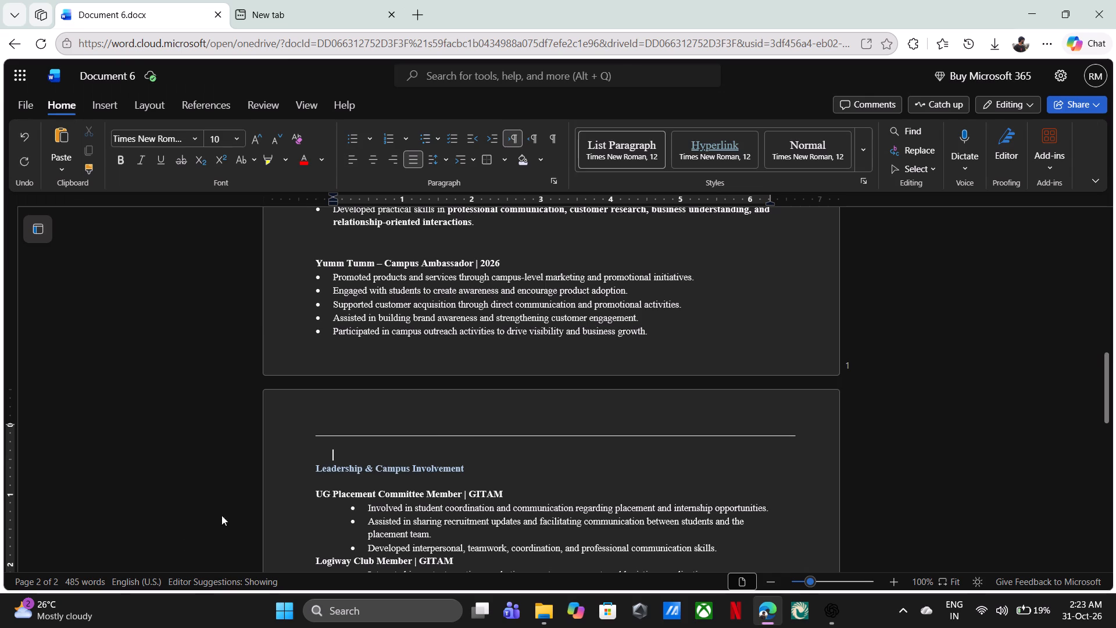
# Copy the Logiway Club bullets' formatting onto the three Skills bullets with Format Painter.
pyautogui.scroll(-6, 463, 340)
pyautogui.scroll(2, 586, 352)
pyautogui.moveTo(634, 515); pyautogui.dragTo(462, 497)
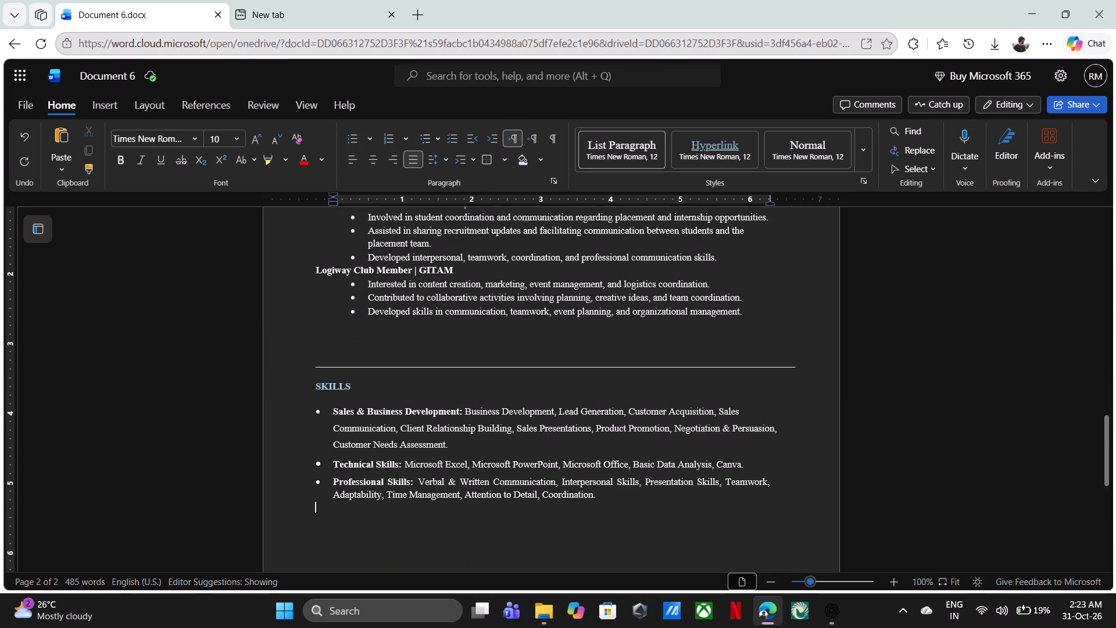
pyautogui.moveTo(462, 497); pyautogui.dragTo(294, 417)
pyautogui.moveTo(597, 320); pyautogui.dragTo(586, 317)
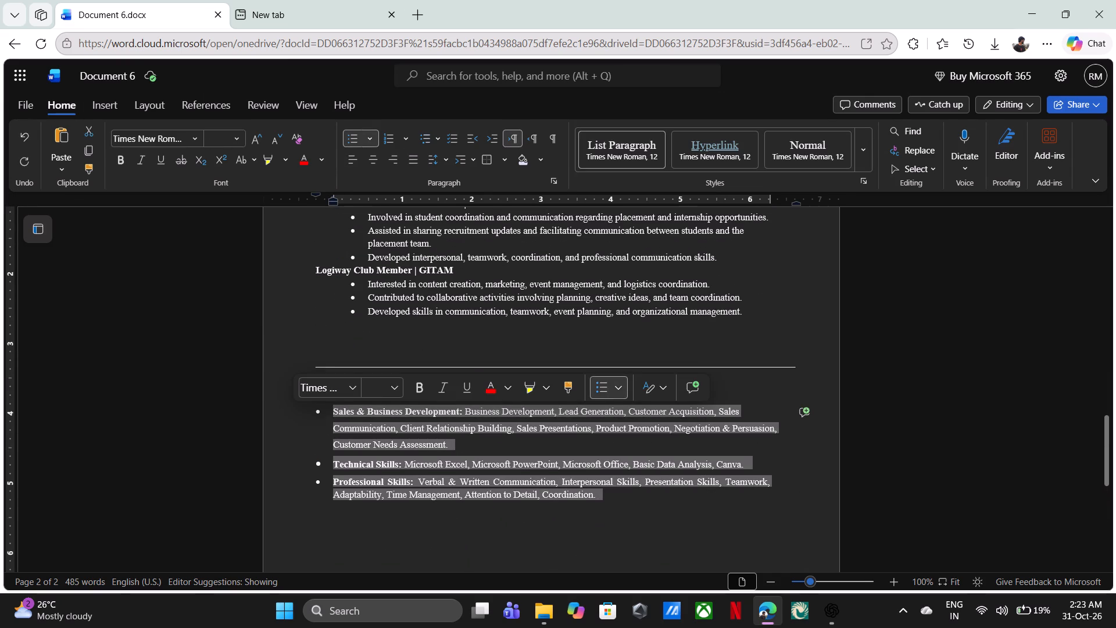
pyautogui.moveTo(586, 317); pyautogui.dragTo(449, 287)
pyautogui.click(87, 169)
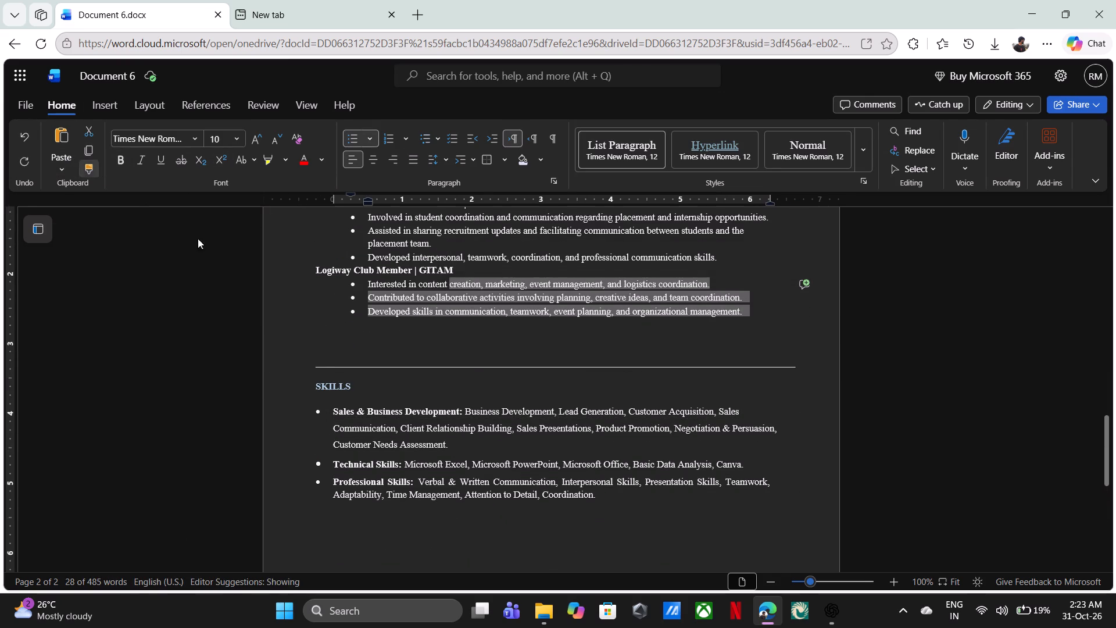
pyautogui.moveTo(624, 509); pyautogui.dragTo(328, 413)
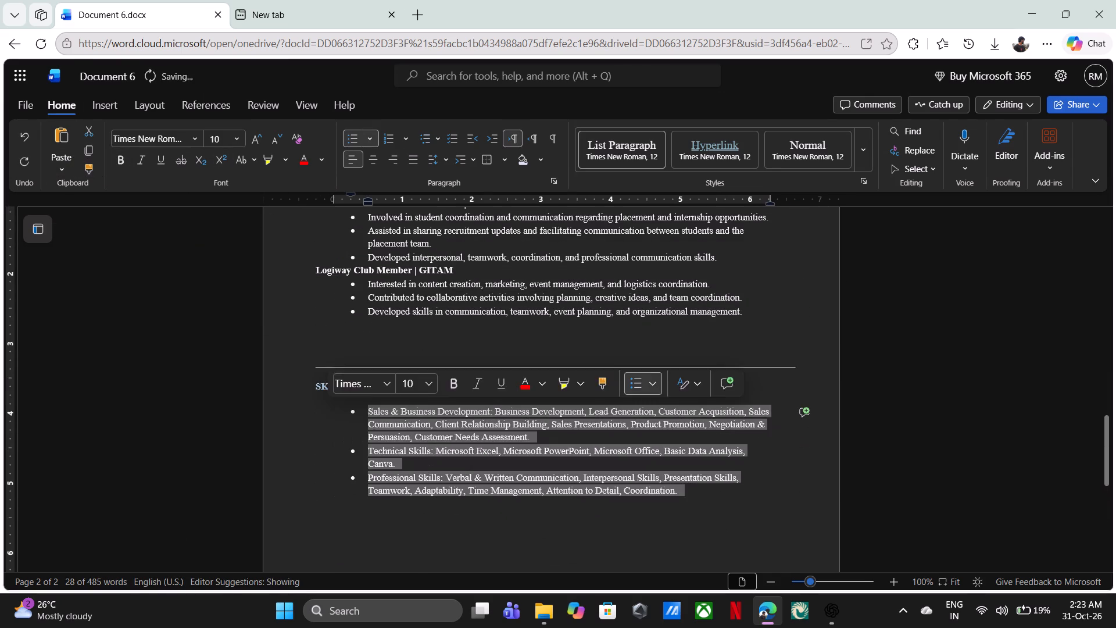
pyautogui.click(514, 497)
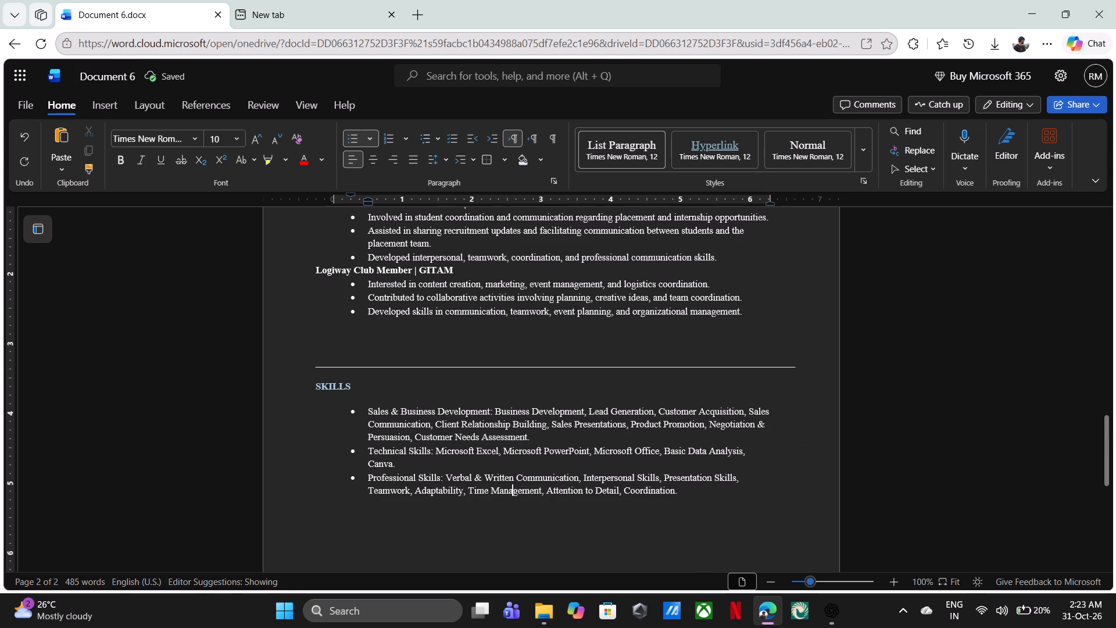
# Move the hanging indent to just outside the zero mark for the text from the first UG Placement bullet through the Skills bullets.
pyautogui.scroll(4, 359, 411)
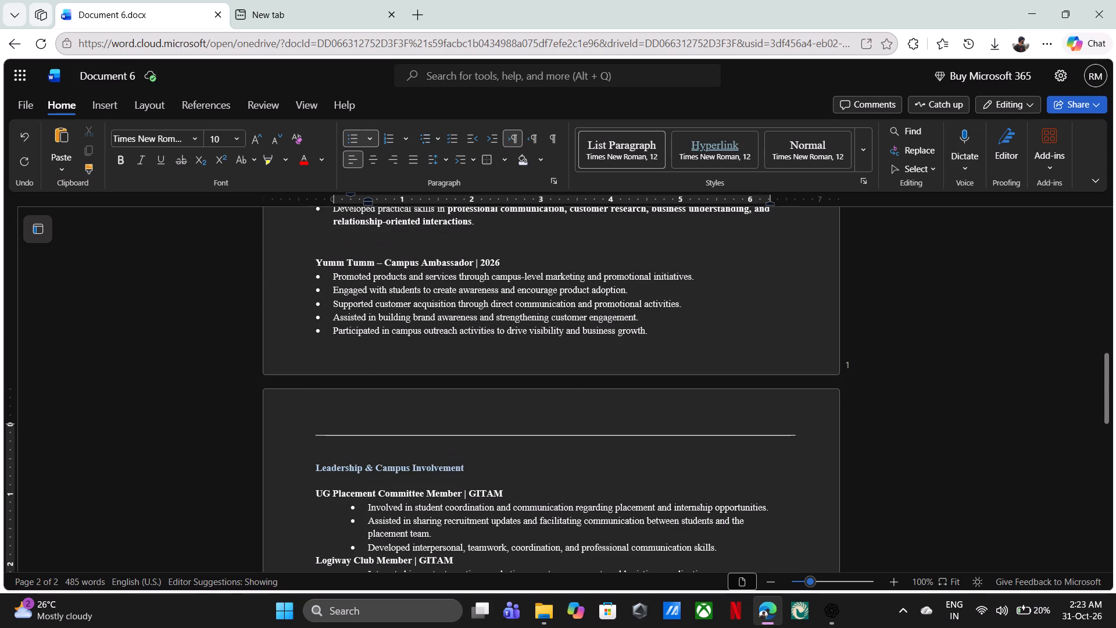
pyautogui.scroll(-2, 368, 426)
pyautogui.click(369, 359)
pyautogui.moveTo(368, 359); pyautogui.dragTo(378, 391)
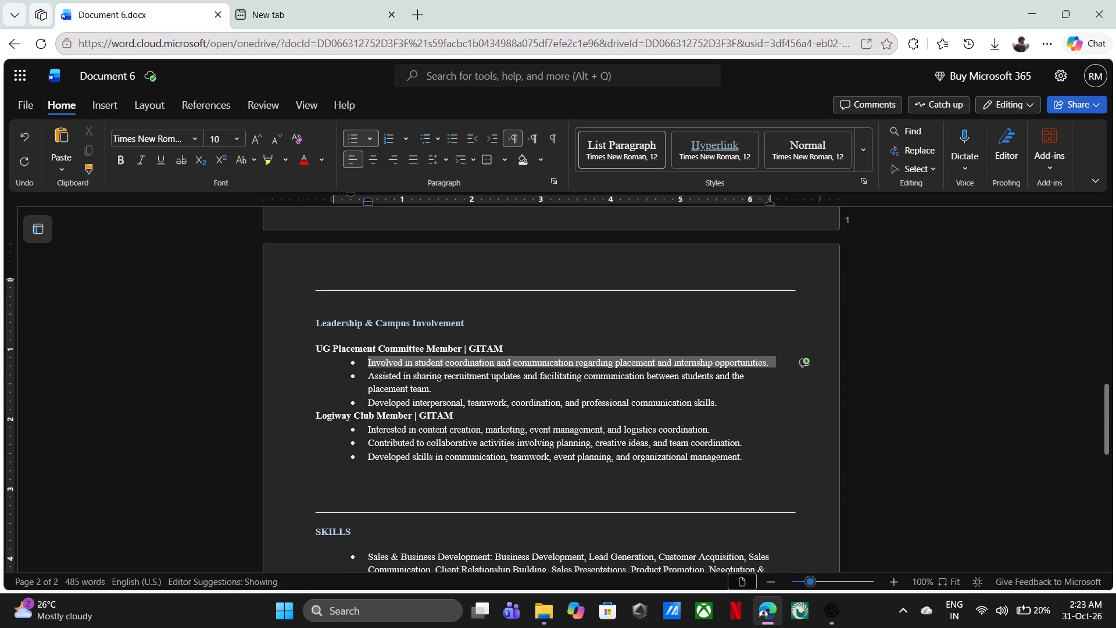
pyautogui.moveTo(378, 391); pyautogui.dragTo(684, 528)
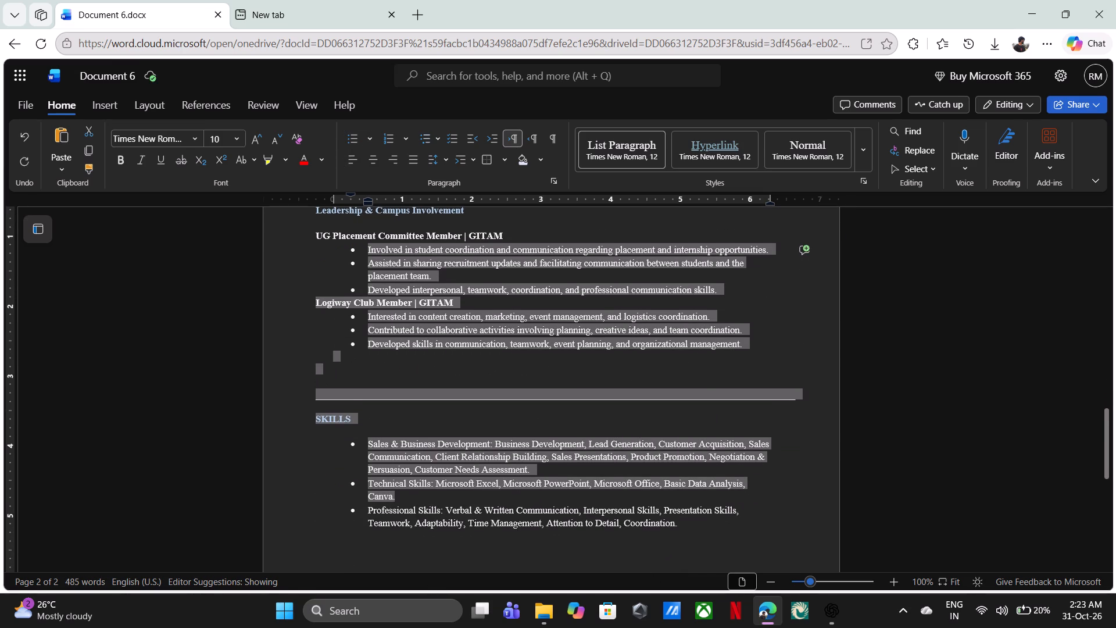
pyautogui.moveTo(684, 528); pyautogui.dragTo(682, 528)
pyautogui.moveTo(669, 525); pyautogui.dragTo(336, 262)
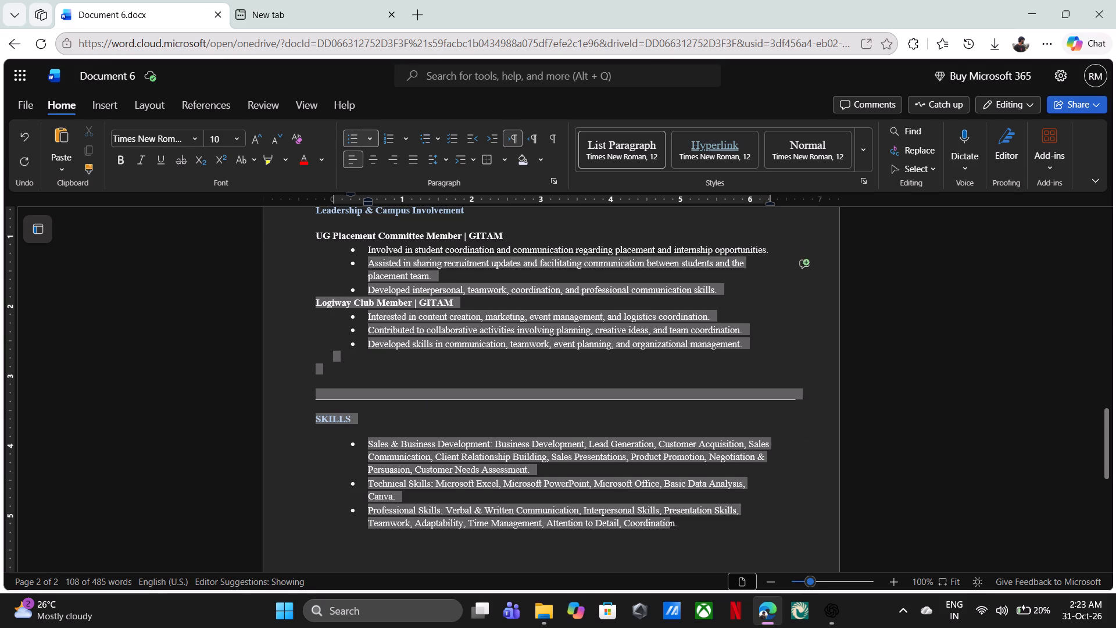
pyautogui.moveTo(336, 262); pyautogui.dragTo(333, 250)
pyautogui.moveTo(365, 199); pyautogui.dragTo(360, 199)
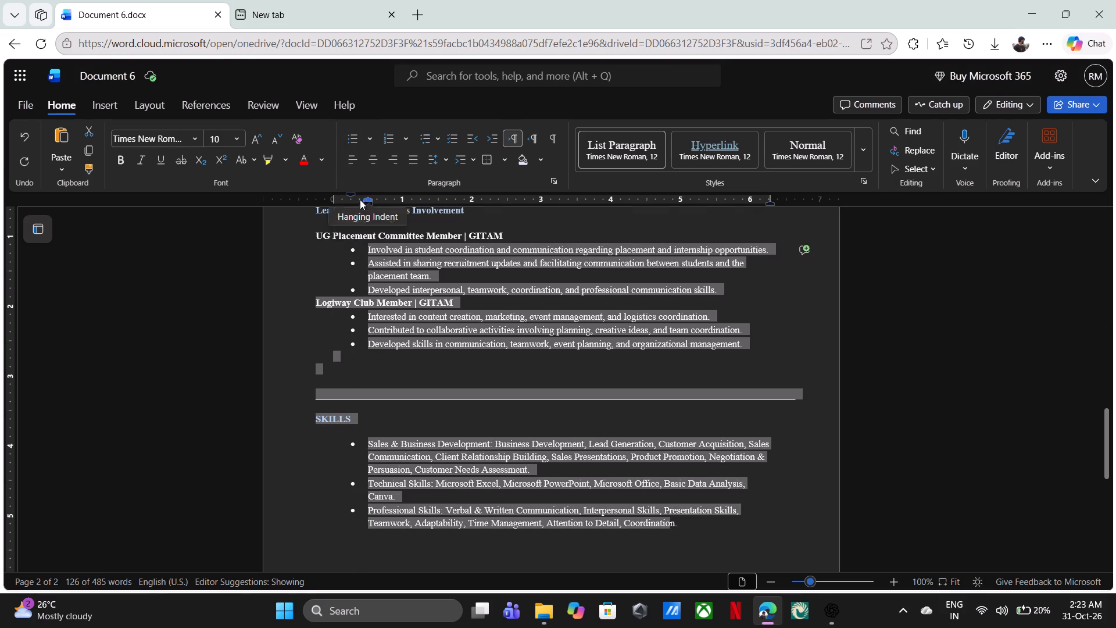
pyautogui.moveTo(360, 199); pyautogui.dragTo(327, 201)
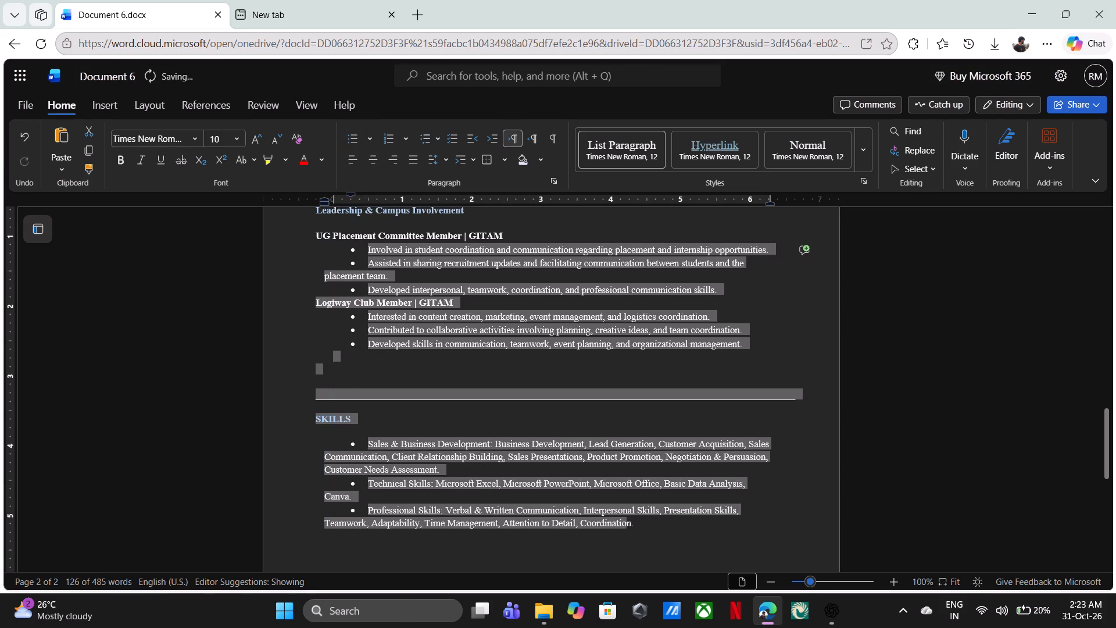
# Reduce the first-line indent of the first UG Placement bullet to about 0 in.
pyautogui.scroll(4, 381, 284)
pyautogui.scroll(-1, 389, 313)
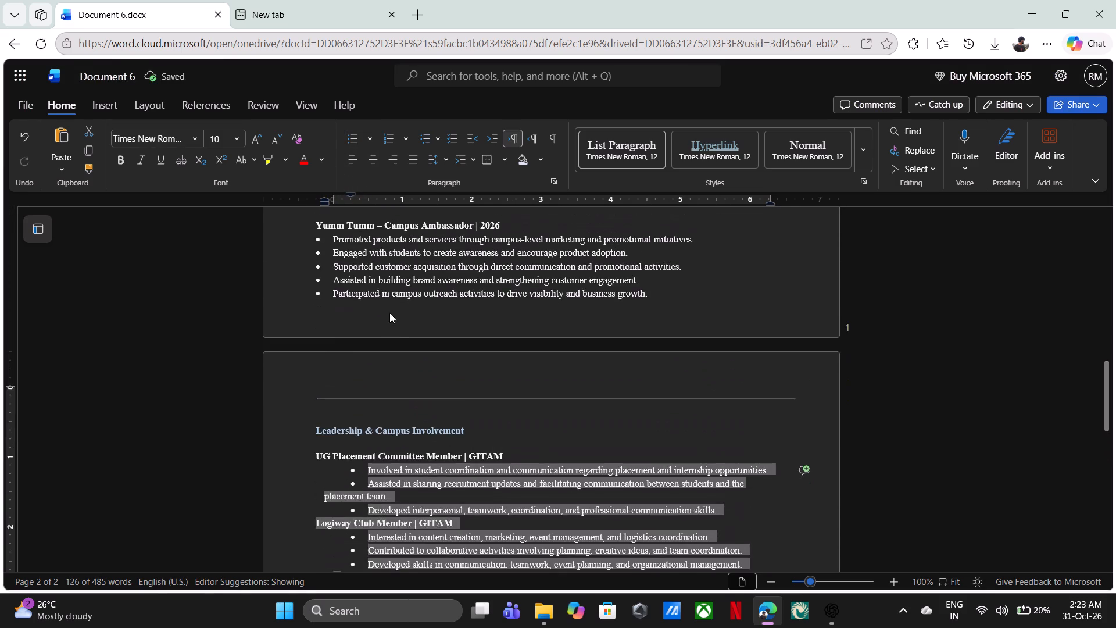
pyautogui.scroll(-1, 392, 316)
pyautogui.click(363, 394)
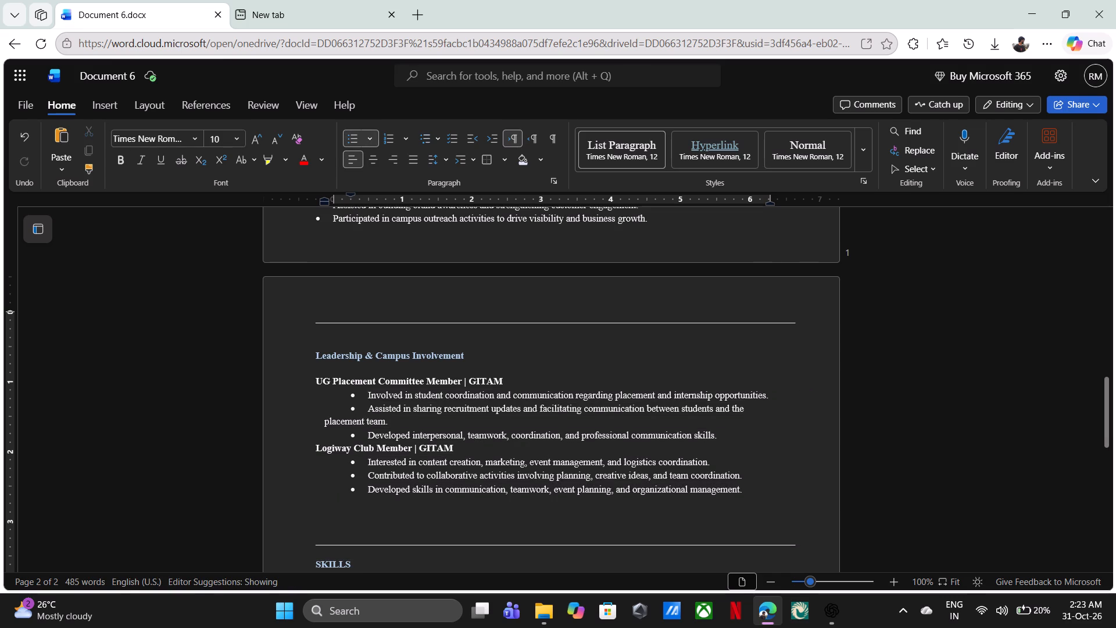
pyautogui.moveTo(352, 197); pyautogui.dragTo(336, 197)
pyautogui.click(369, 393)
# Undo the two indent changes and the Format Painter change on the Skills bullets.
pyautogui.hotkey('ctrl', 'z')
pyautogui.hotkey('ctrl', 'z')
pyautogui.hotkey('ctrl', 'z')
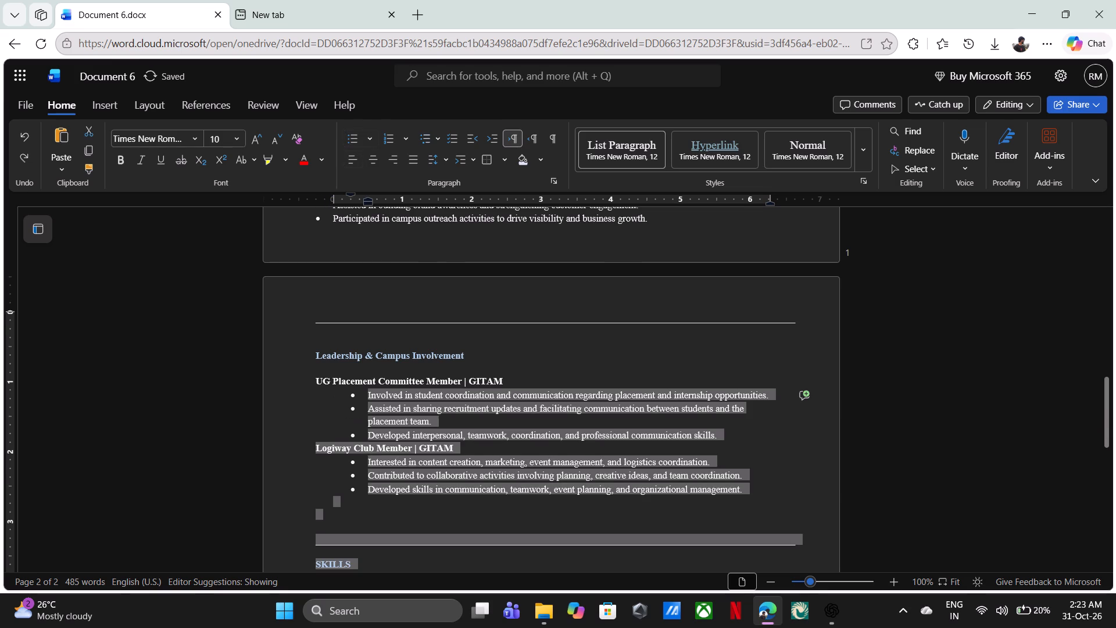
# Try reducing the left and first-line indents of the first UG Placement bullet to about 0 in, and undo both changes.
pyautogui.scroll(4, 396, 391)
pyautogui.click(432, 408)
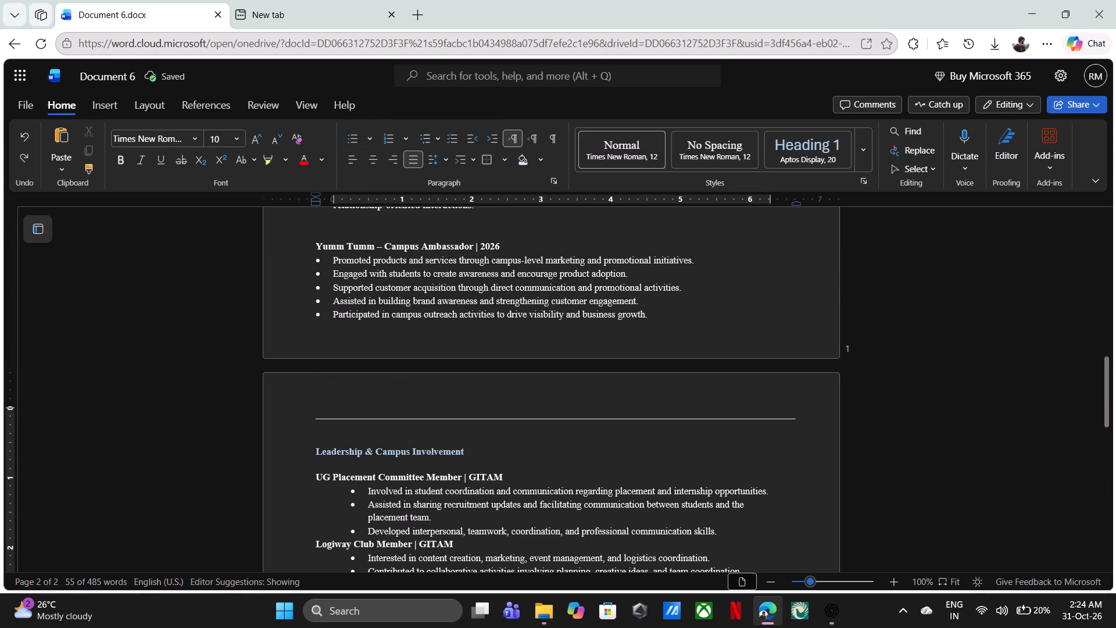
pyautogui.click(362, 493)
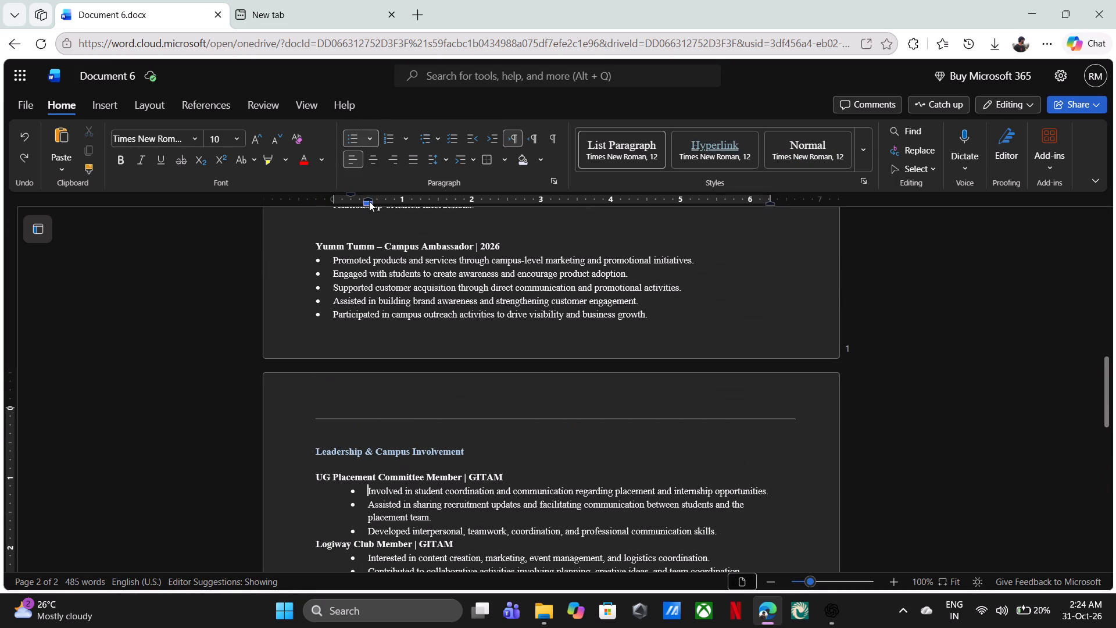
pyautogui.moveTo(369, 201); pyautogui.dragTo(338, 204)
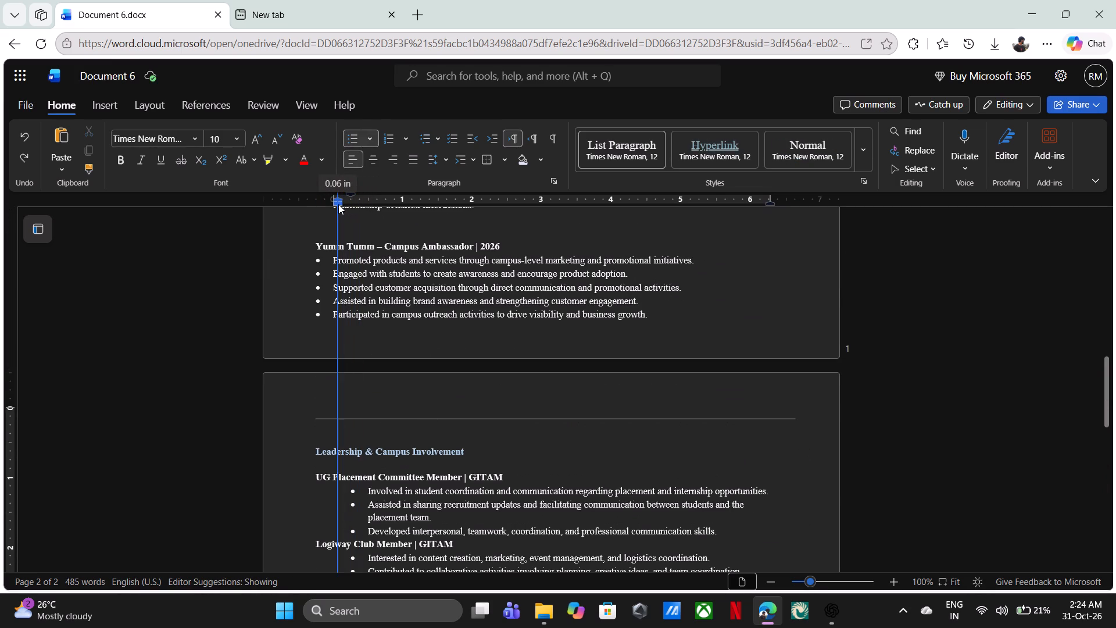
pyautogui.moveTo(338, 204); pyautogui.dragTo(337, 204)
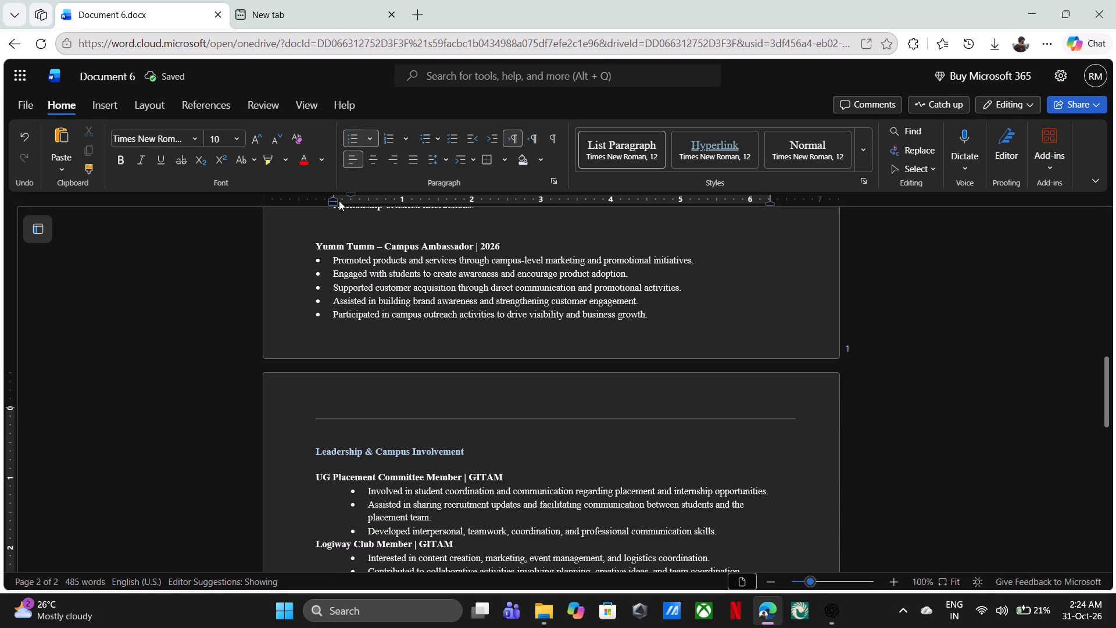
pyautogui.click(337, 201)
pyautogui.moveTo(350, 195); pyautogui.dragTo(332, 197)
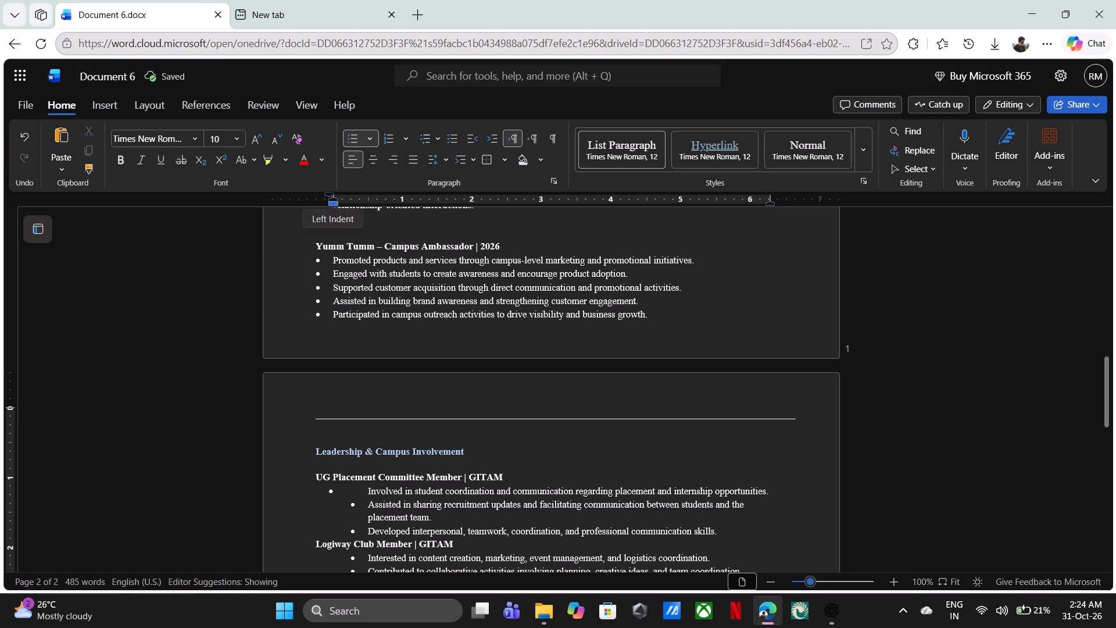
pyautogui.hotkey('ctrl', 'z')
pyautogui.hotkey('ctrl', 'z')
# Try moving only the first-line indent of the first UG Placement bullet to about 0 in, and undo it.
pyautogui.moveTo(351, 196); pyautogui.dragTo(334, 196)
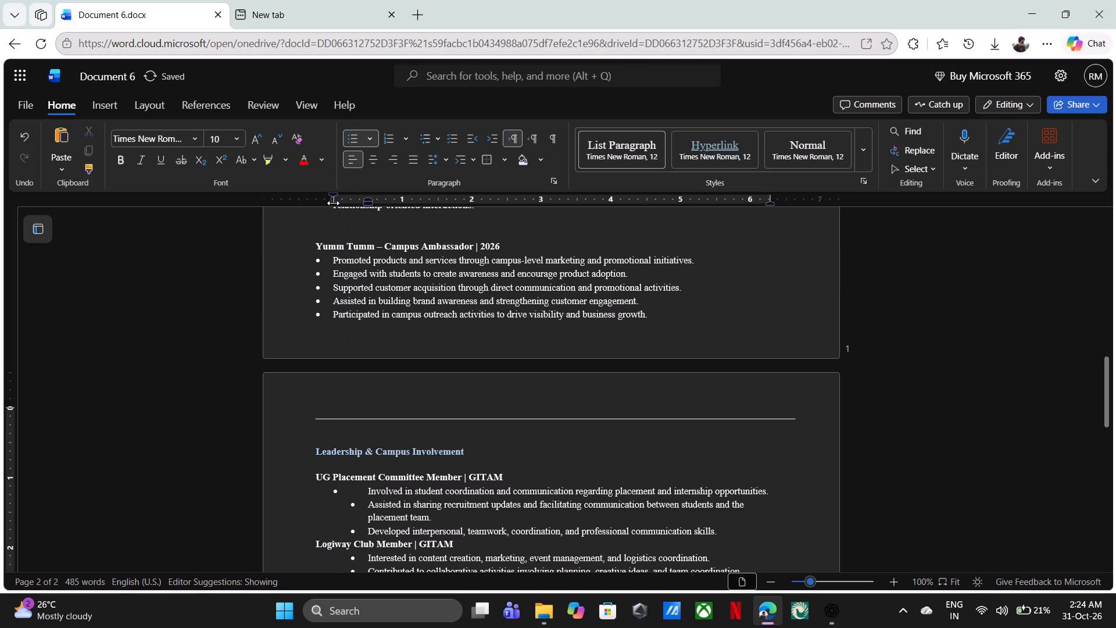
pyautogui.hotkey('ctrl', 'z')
# Remove the bullets from the first UG Placement item and the Professional Skills item.
pyautogui.scroll(-2, 426, 325)
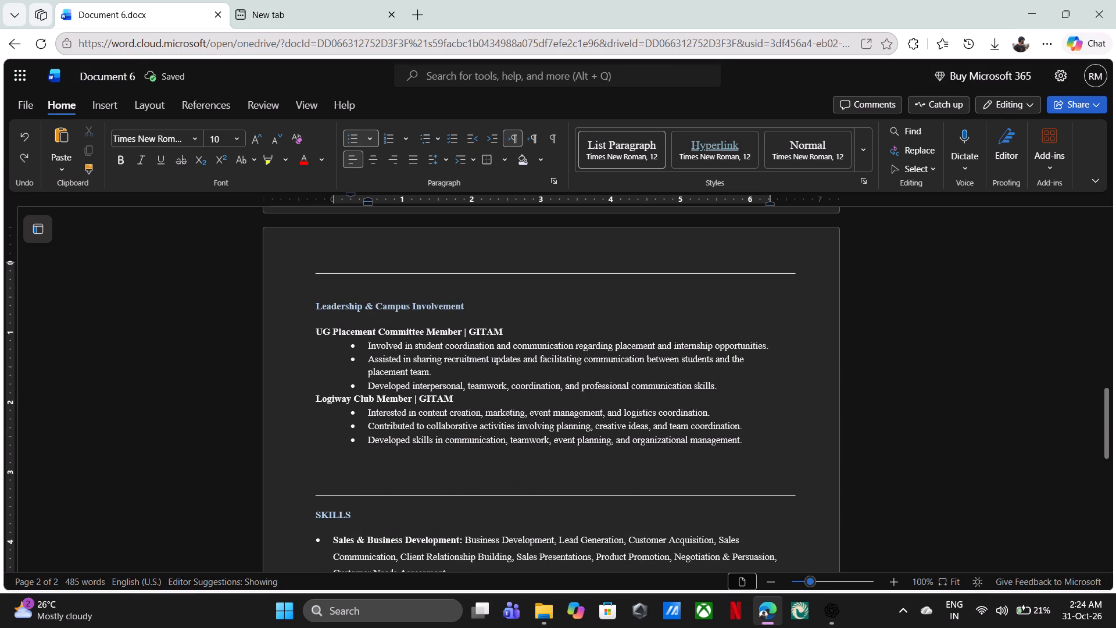
pyautogui.click(347, 137)
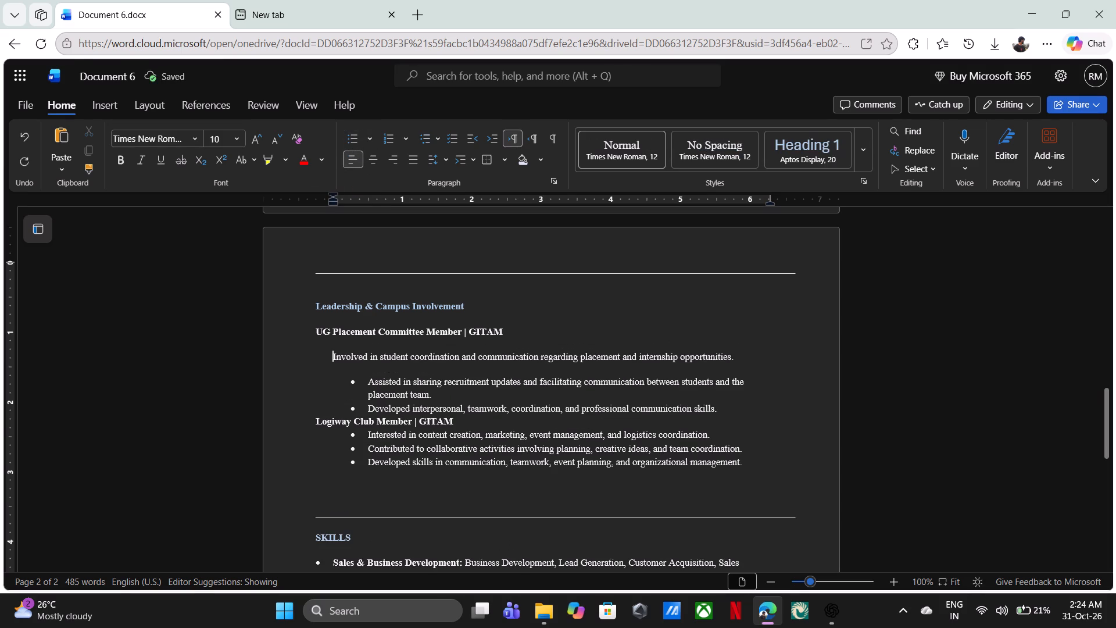
pyautogui.moveTo(331, 354); pyautogui.dragTo(389, 415)
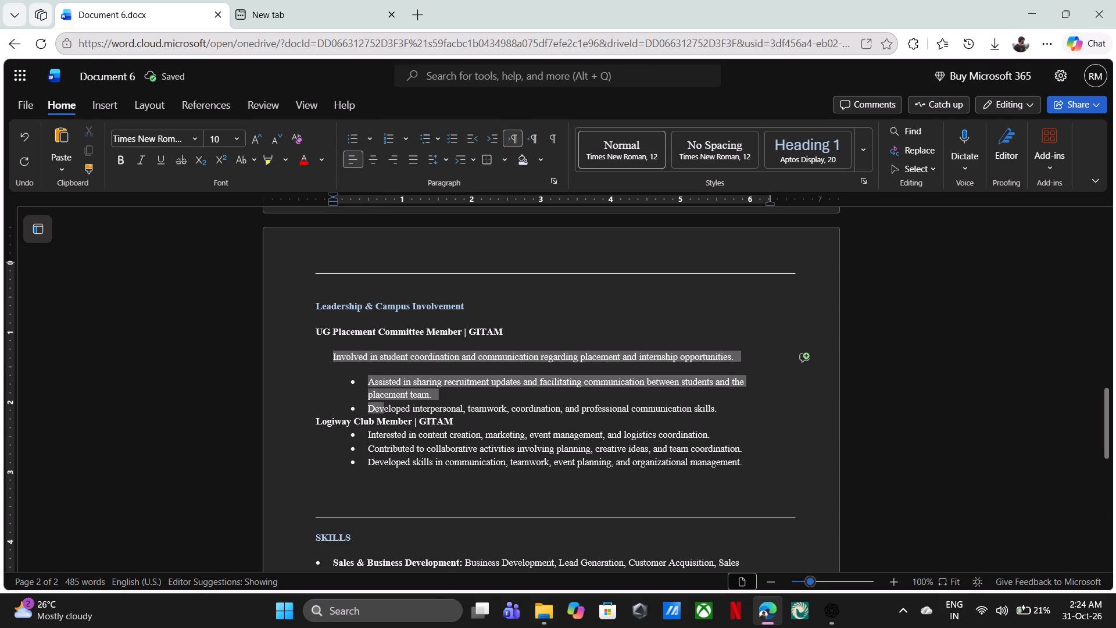
pyautogui.moveTo(389, 415); pyautogui.dragTo(616, 552)
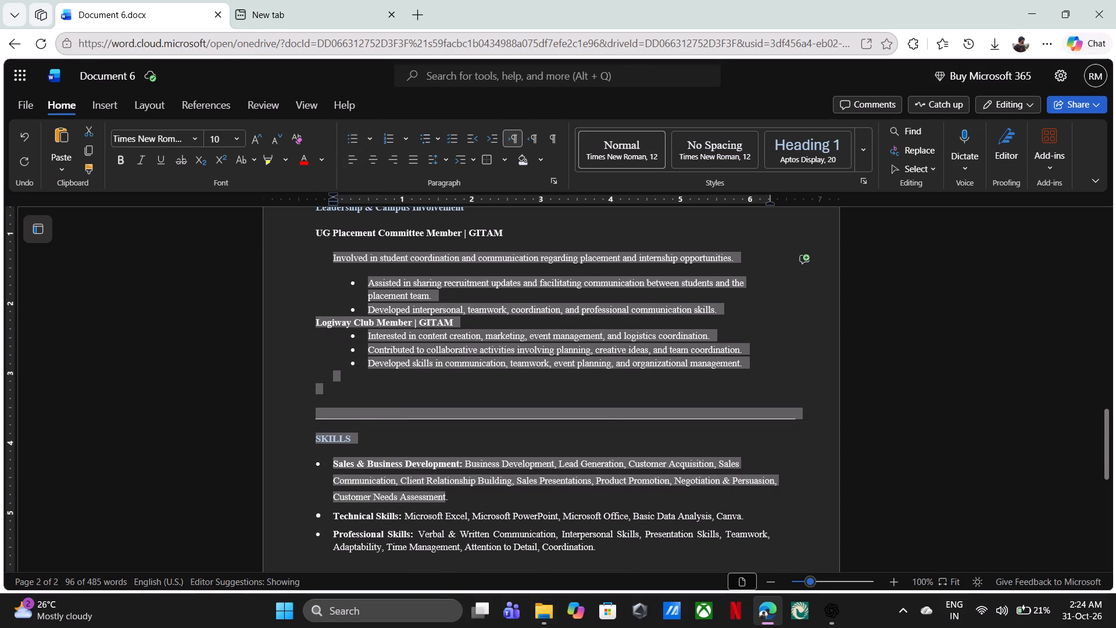
pyautogui.moveTo(616, 552); pyautogui.dragTo(614, 551)
pyautogui.click(345, 134)
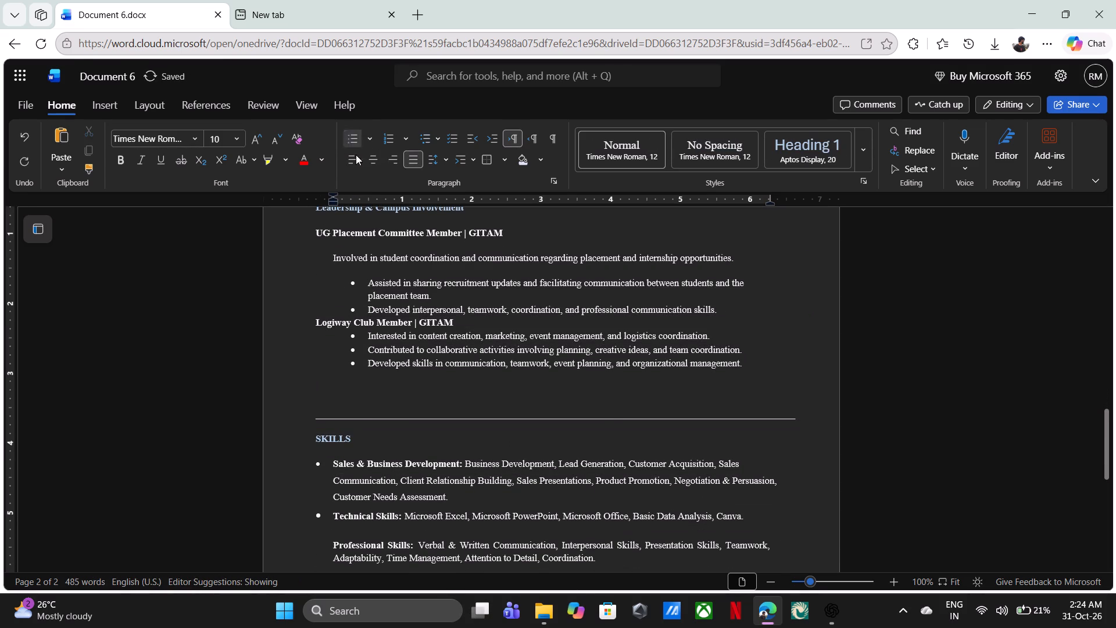
# Select everything from the first UG Placement item through Professional Skills, apply bullets to it, and remove the bullets from the whole selection.
pyautogui.moveTo(594, 565); pyautogui.dragTo(359, 330)
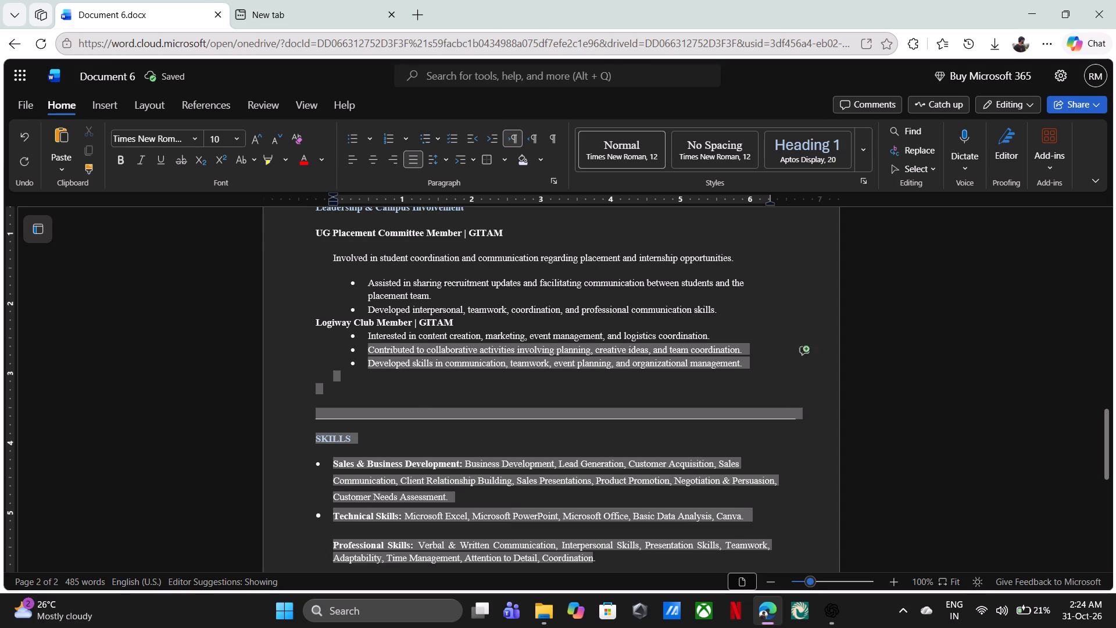
pyautogui.moveTo(359, 330); pyautogui.dragTo(336, 259)
pyautogui.click(351, 133)
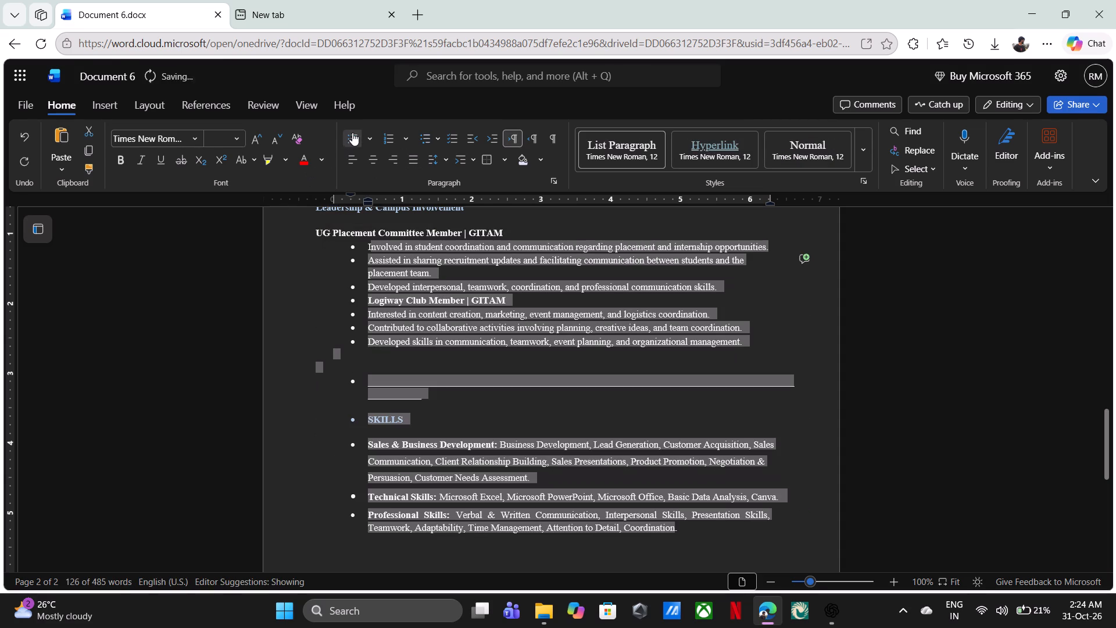
pyautogui.click(352, 133)
pyautogui.click(402, 406)
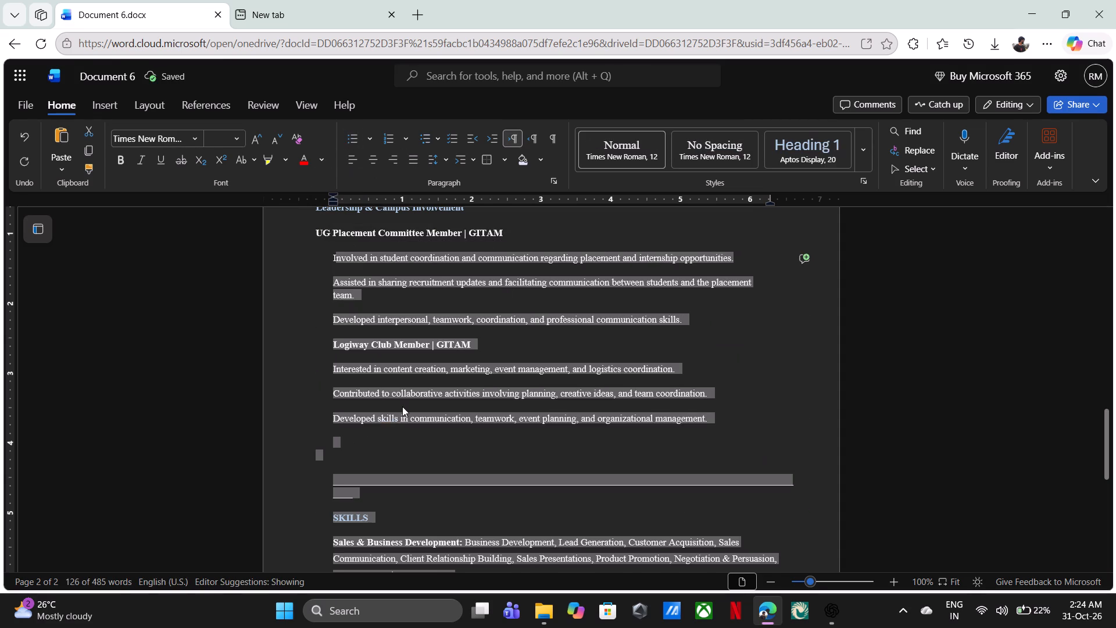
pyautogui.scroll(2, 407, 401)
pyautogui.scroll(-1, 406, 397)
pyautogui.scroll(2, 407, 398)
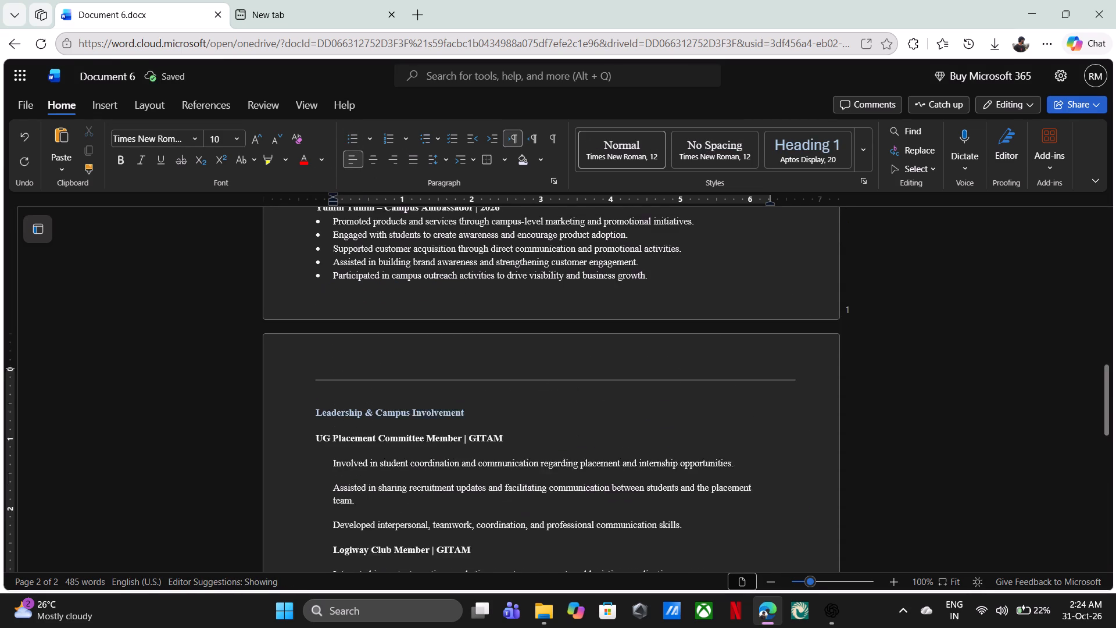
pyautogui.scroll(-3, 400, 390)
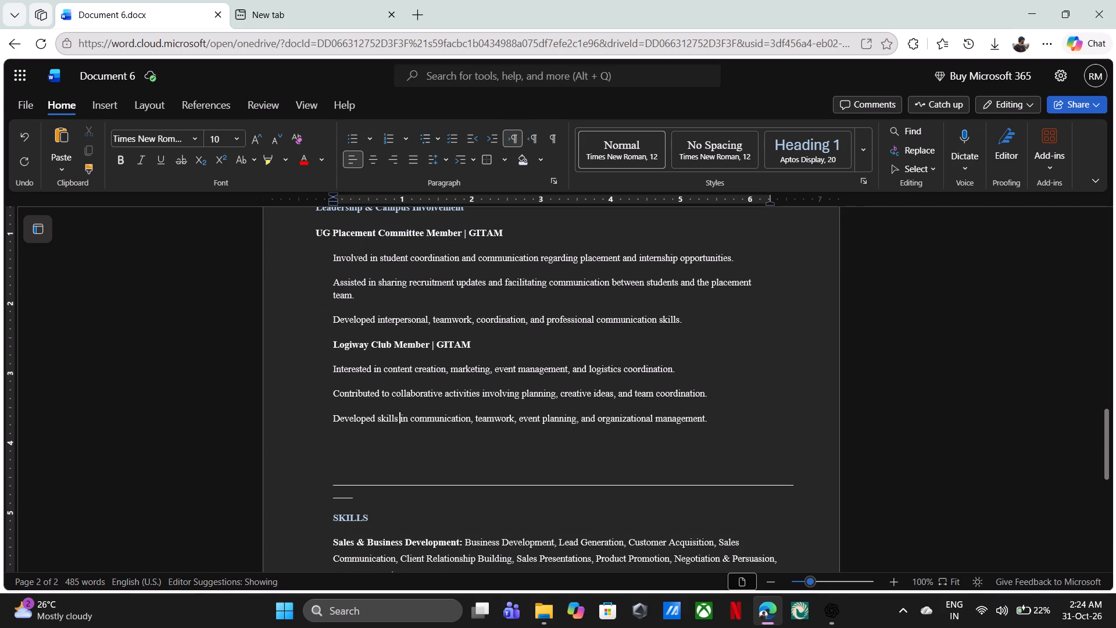
# Apply bullets to the three description lines under UG Placement Committee Member.
pyautogui.moveTo(329, 254); pyautogui.dragTo(578, 331)
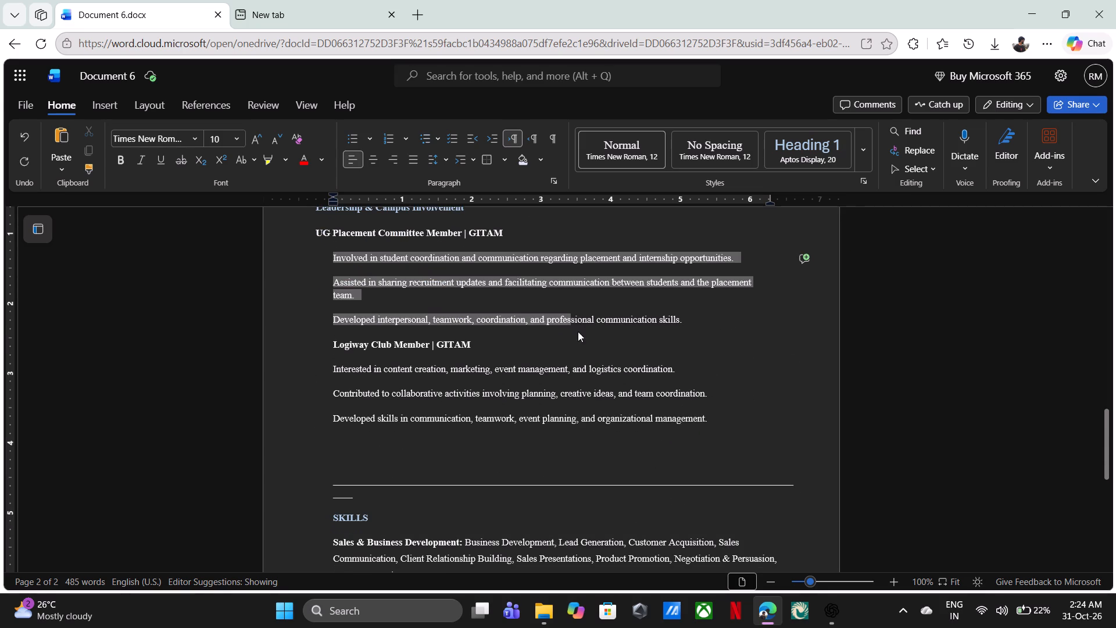
pyautogui.moveTo(578, 331); pyautogui.dragTo(688, 327)
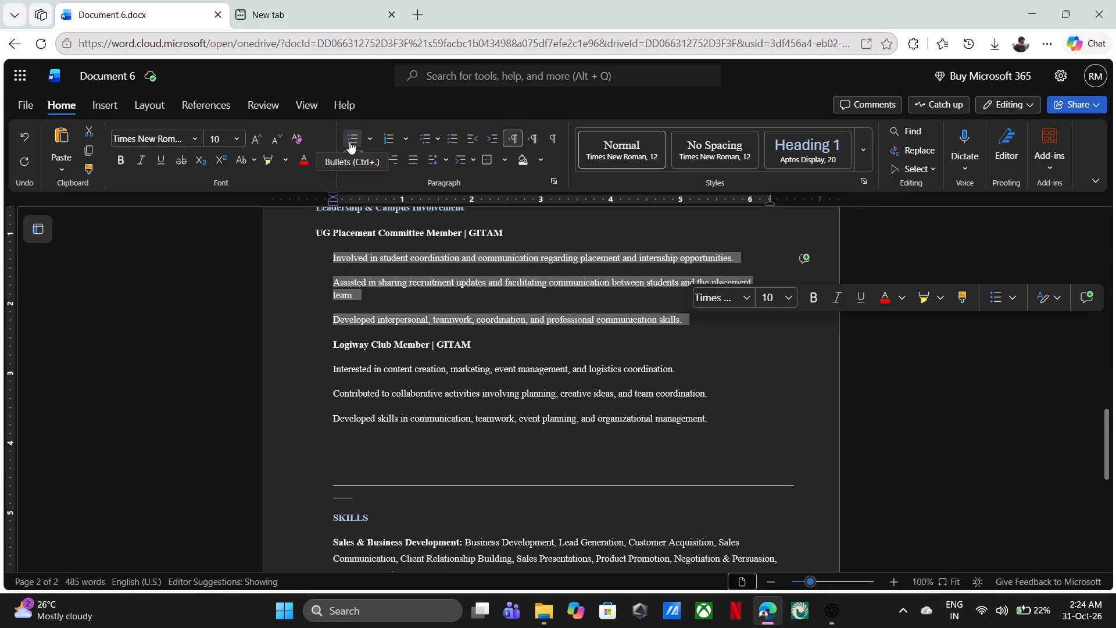
pyautogui.click(349, 141)
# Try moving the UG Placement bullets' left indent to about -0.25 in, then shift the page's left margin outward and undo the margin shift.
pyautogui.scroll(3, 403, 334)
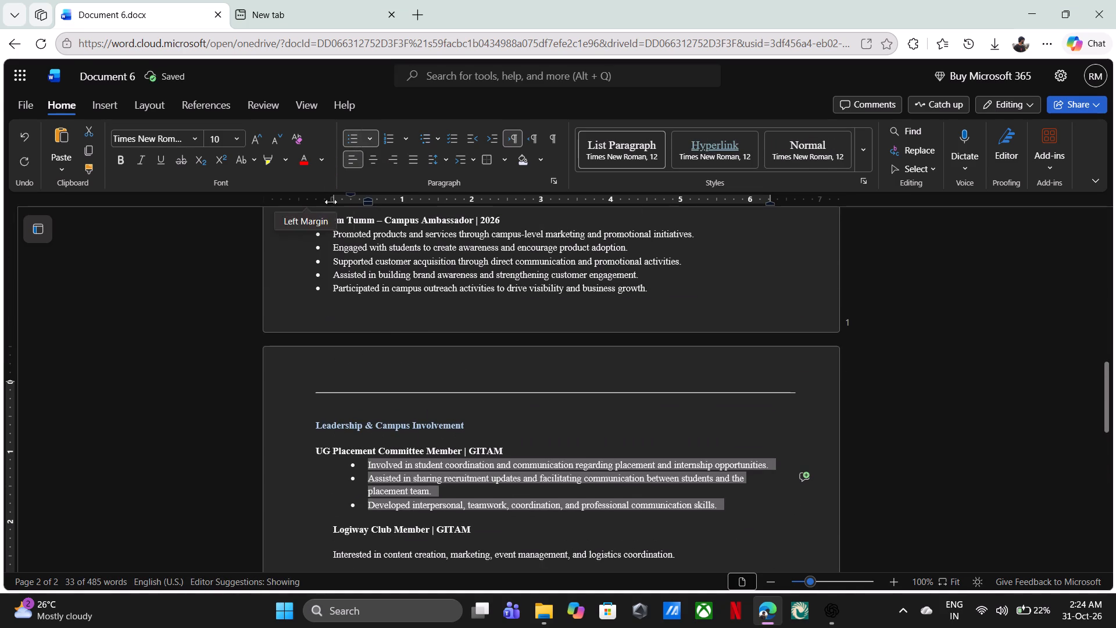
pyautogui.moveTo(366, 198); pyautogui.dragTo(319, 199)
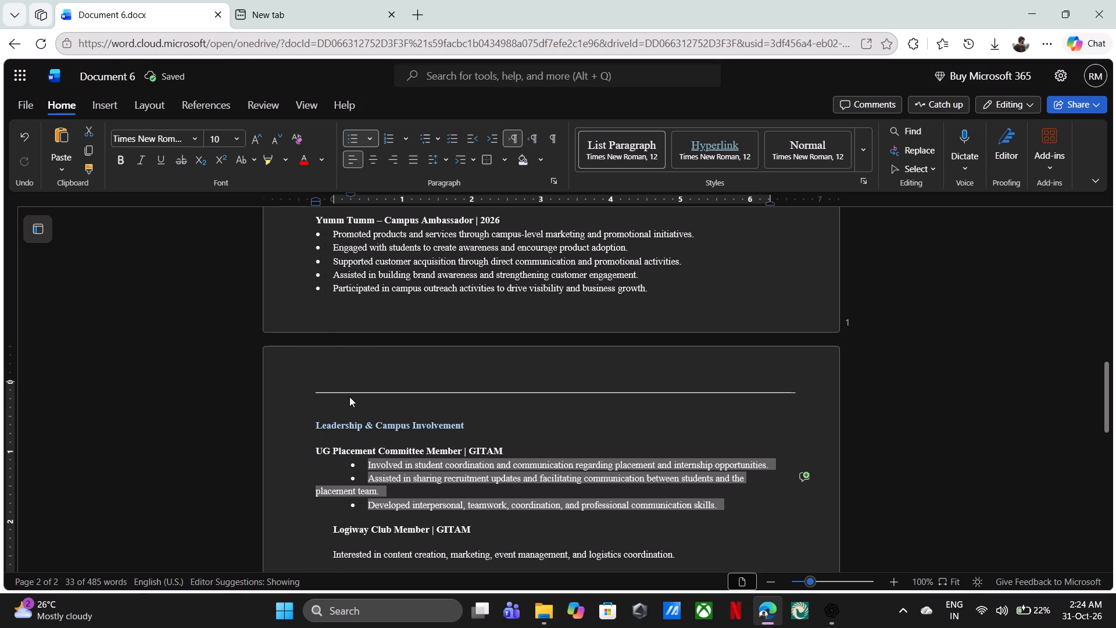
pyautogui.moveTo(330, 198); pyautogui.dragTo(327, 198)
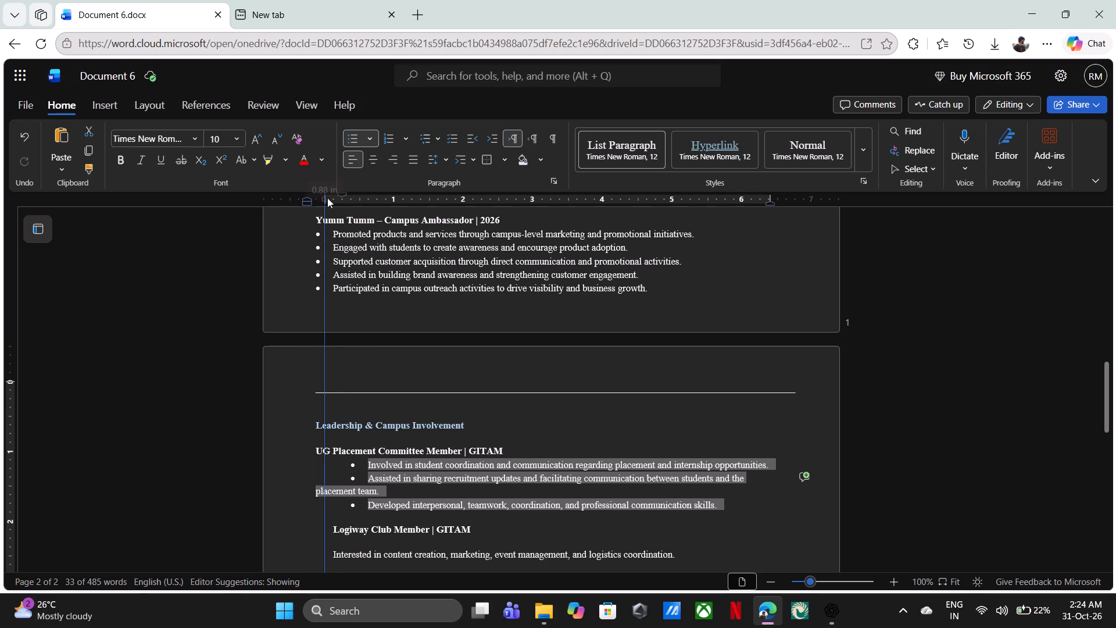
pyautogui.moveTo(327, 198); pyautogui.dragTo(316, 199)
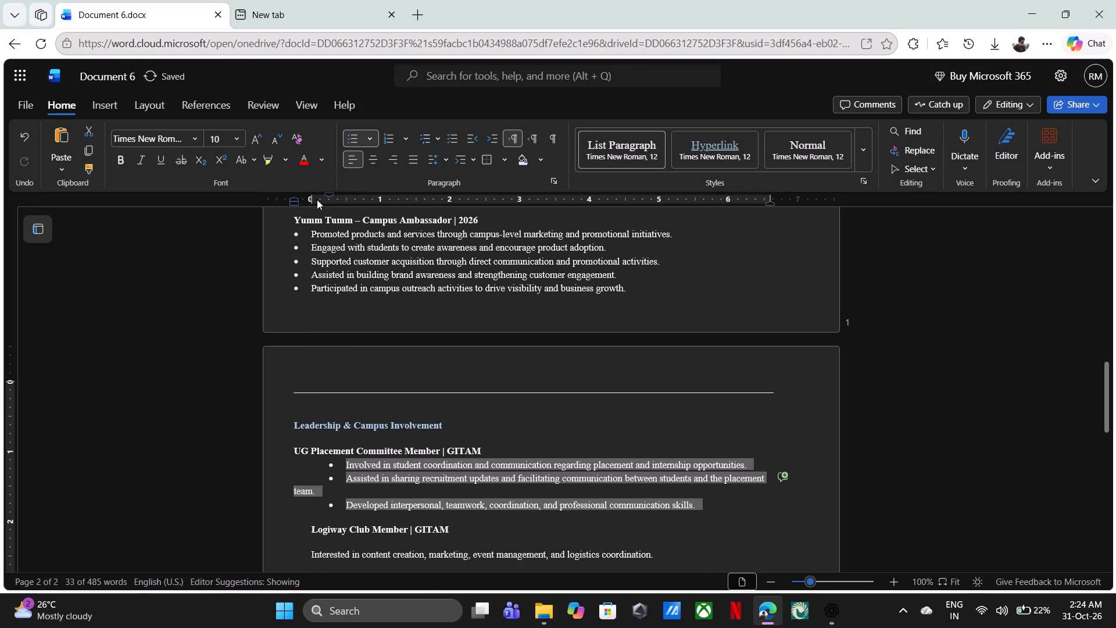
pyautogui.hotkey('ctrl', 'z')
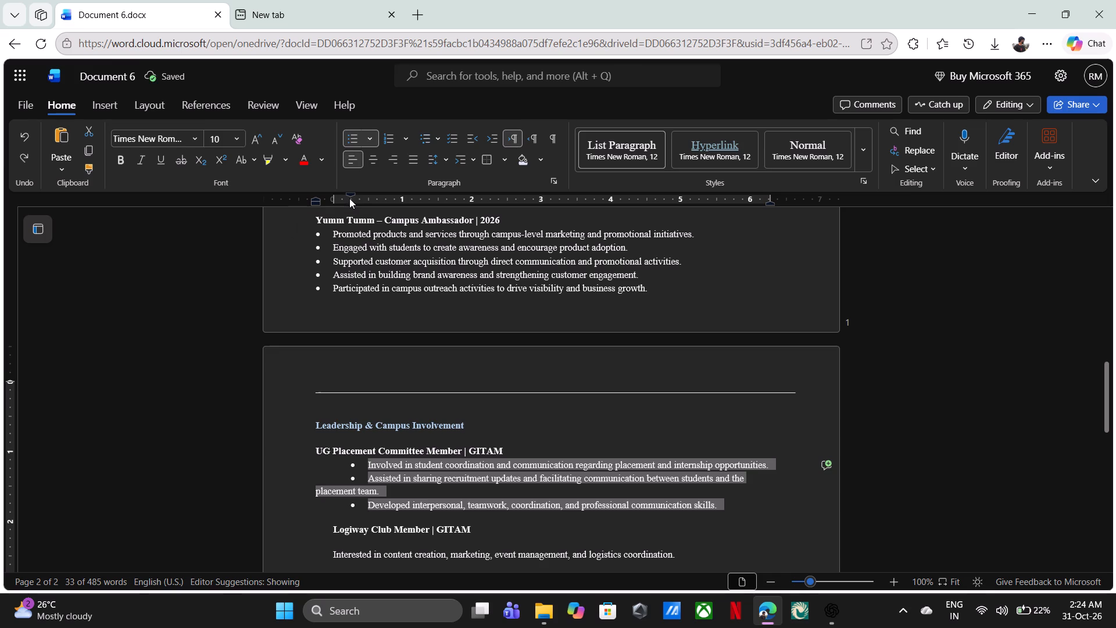
# Align the UG Placement bullets with their heading, setting the first-line indent to about -0.25 in and left indent to about -0.06 in.
pyautogui.moveTo(349, 194); pyautogui.dragTo(316, 192)
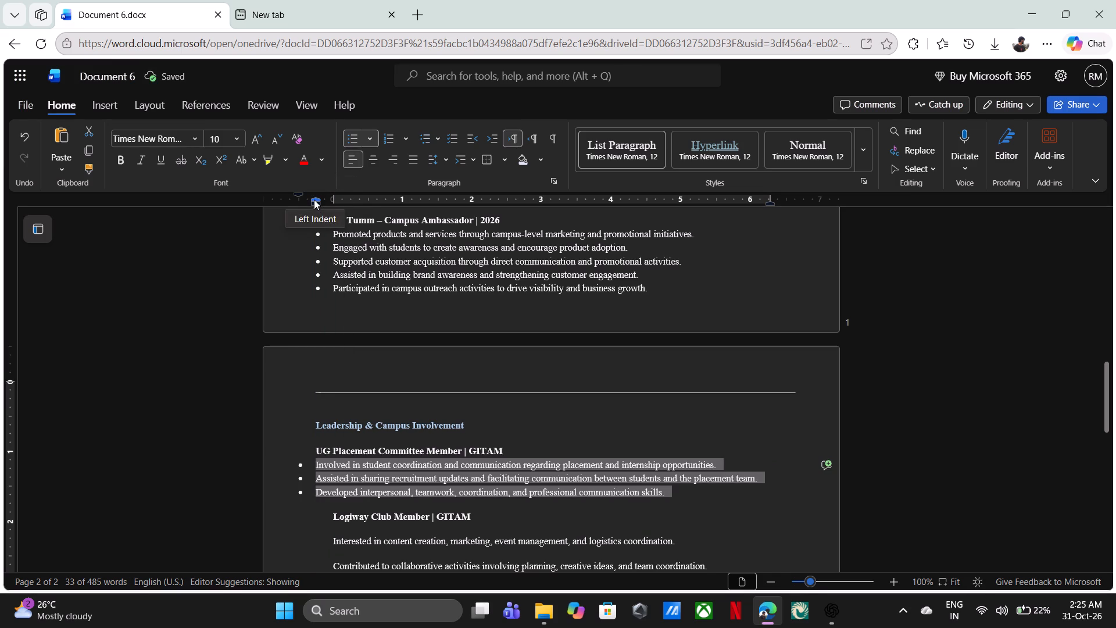
pyautogui.moveTo(314, 199); pyautogui.dragTo(331, 202)
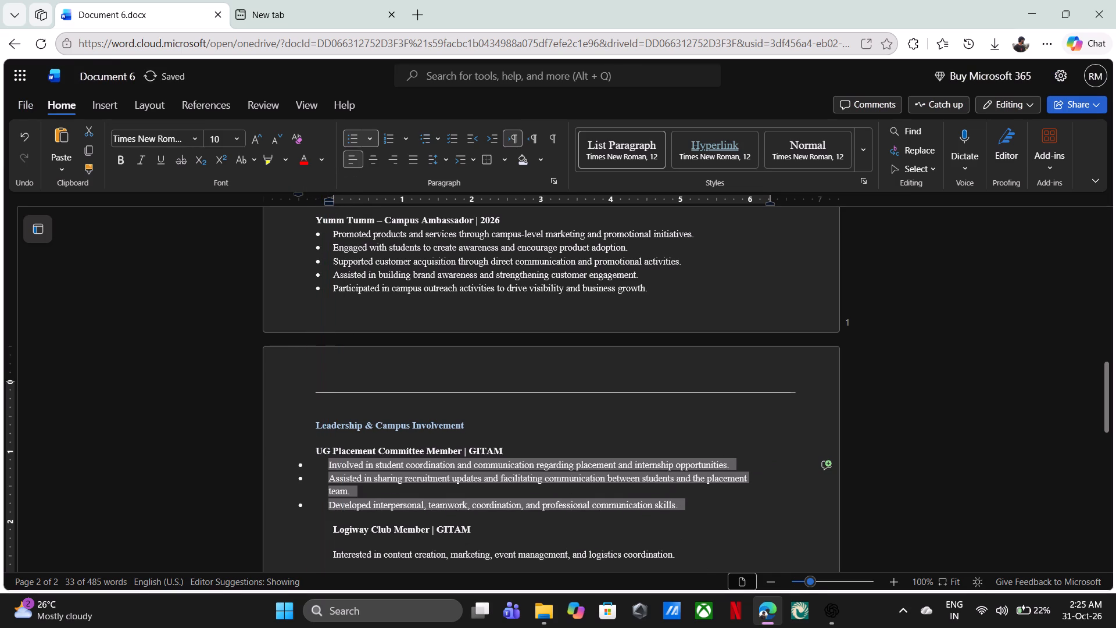
pyautogui.moveTo(303, 195); pyautogui.dragTo(324, 198)
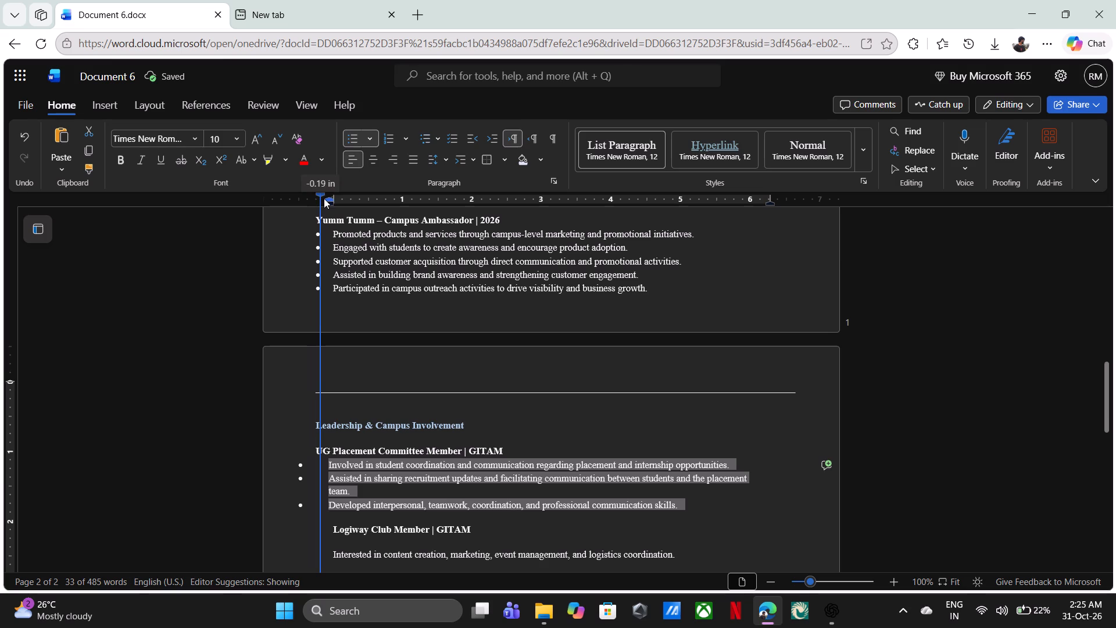
pyautogui.moveTo(324, 198); pyautogui.dragTo(318, 198)
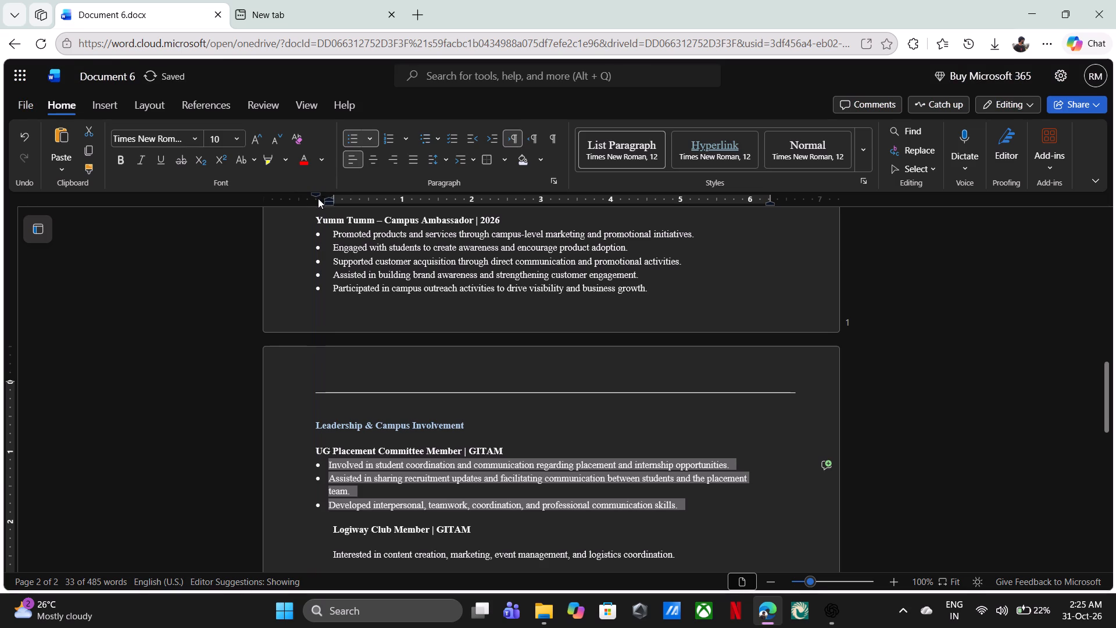
pyautogui.click(373, 383)
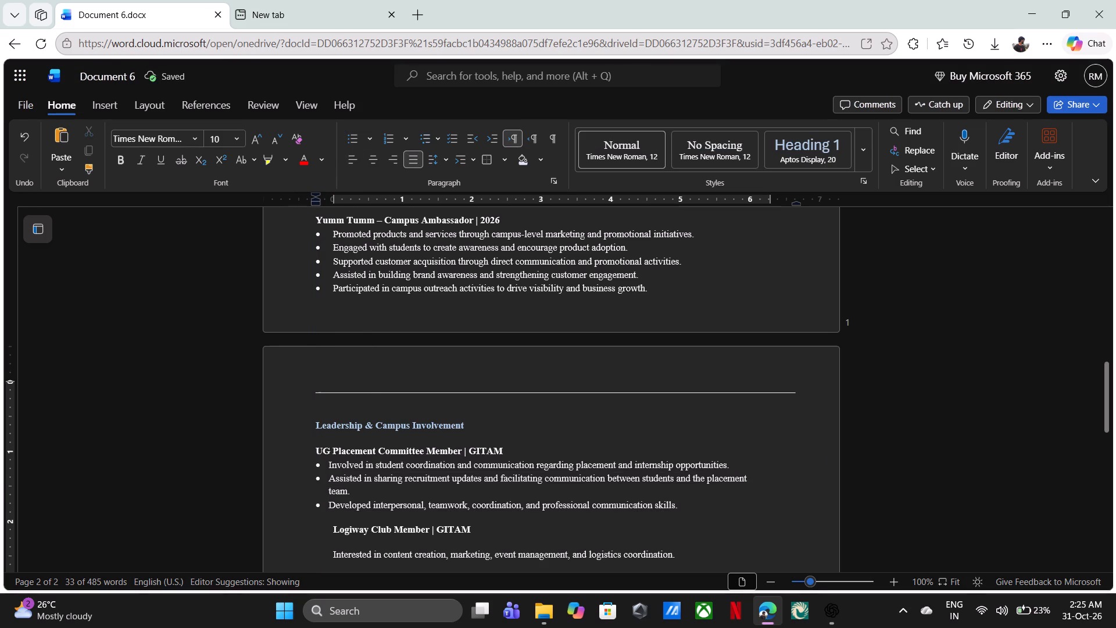
# Apply bullets to the three description lines under Logiway Club Member.
pyautogui.scroll(-3, 407, 369)
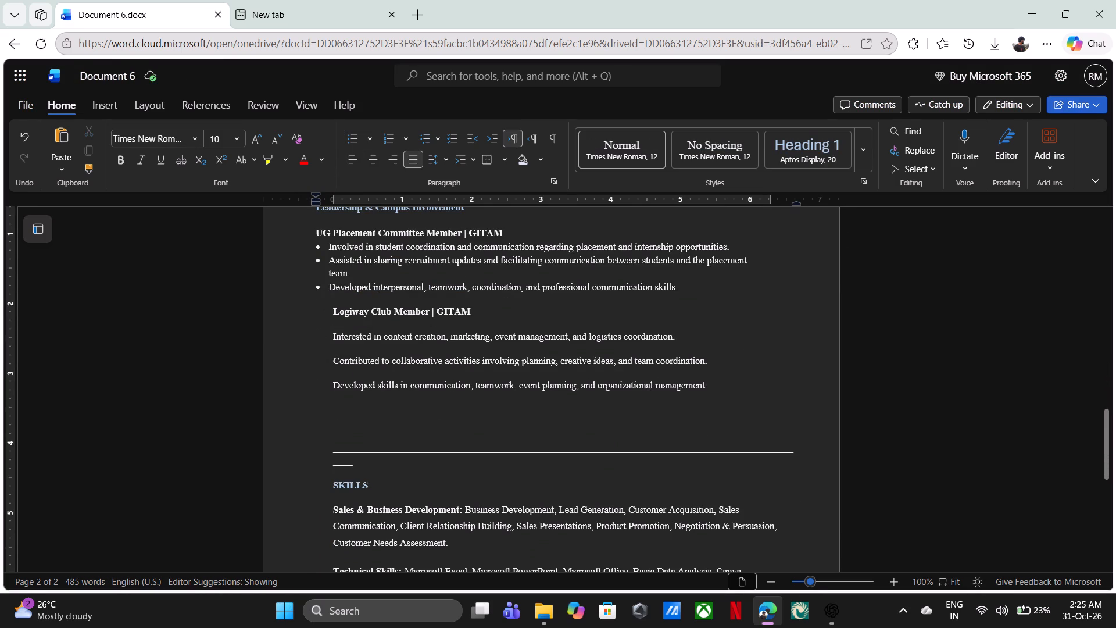
pyautogui.moveTo(328, 337); pyautogui.dragTo(710, 393)
pyautogui.click(349, 138)
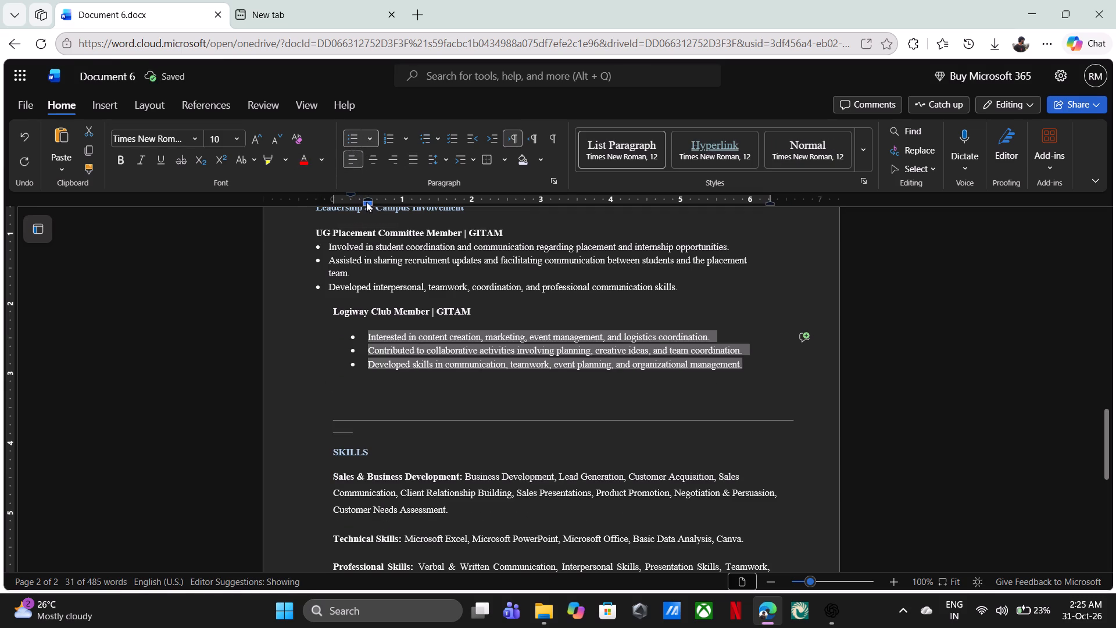
# Set the three Logiway Club bullets' left indent to about -0.19 in and first-line indent to about -0.25 in.
pyautogui.moveTo(364, 199); pyautogui.dragTo(324, 201)
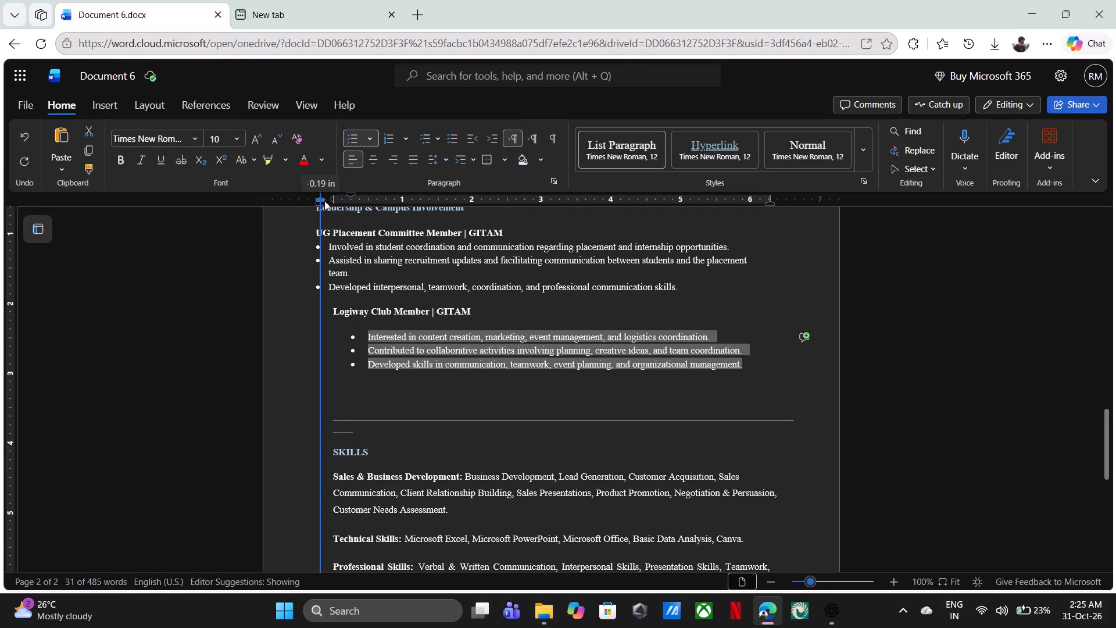
pyautogui.moveTo(324, 201); pyautogui.dragTo(324, 204)
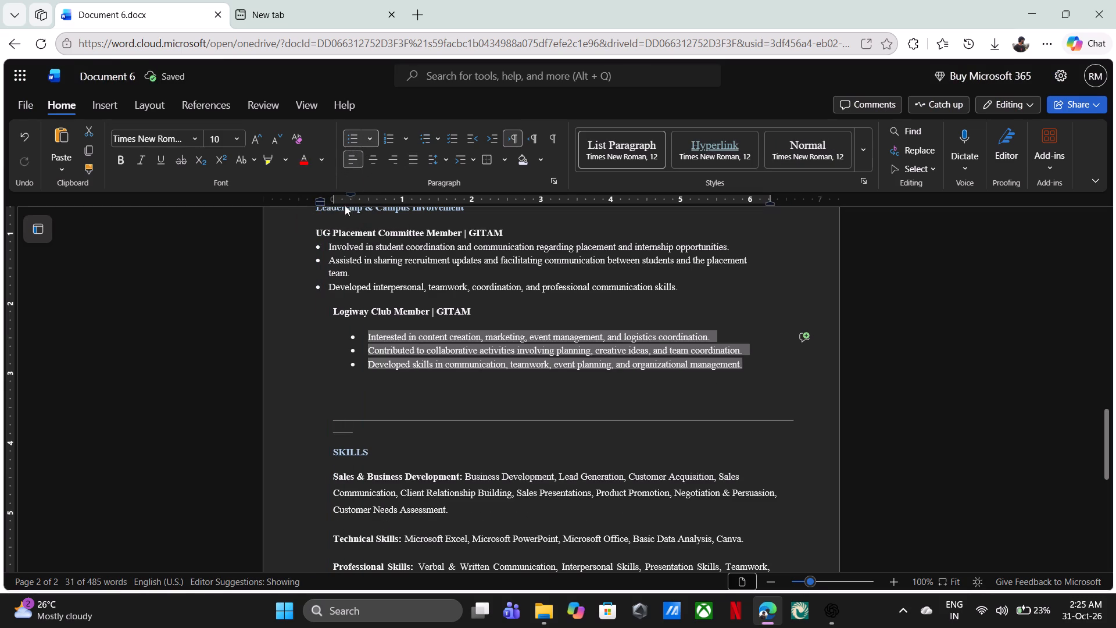
pyautogui.moveTo(349, 193); pyautogui.dragTo(323, 192)
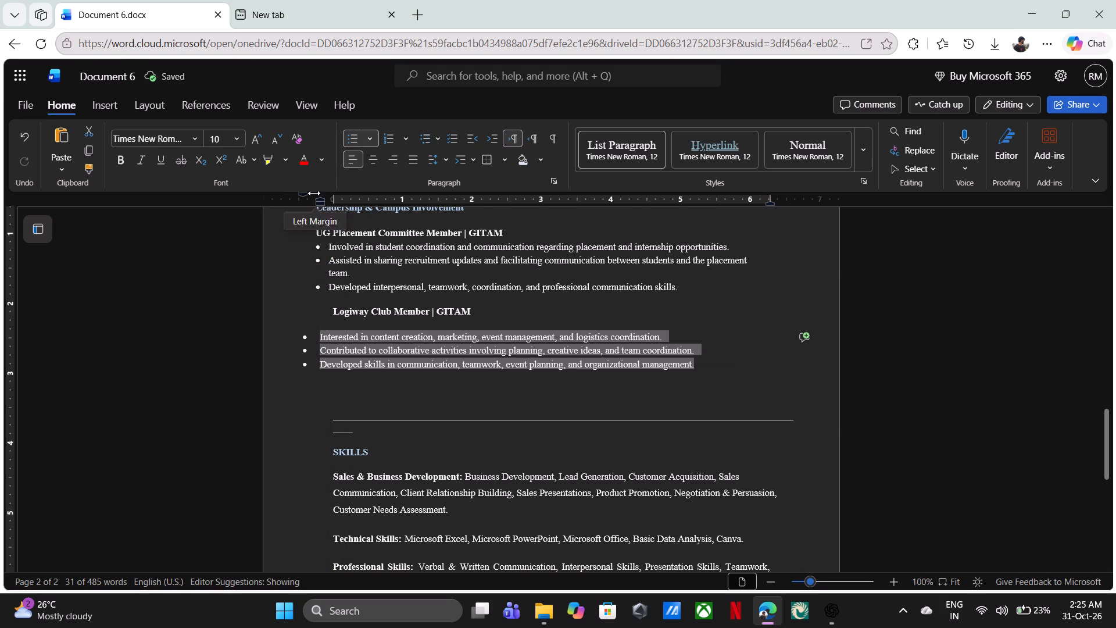
pyautogui.moveTo(301, 195); pyautogui.dragTo(319, 200)
pyautogui.click(370, 320)
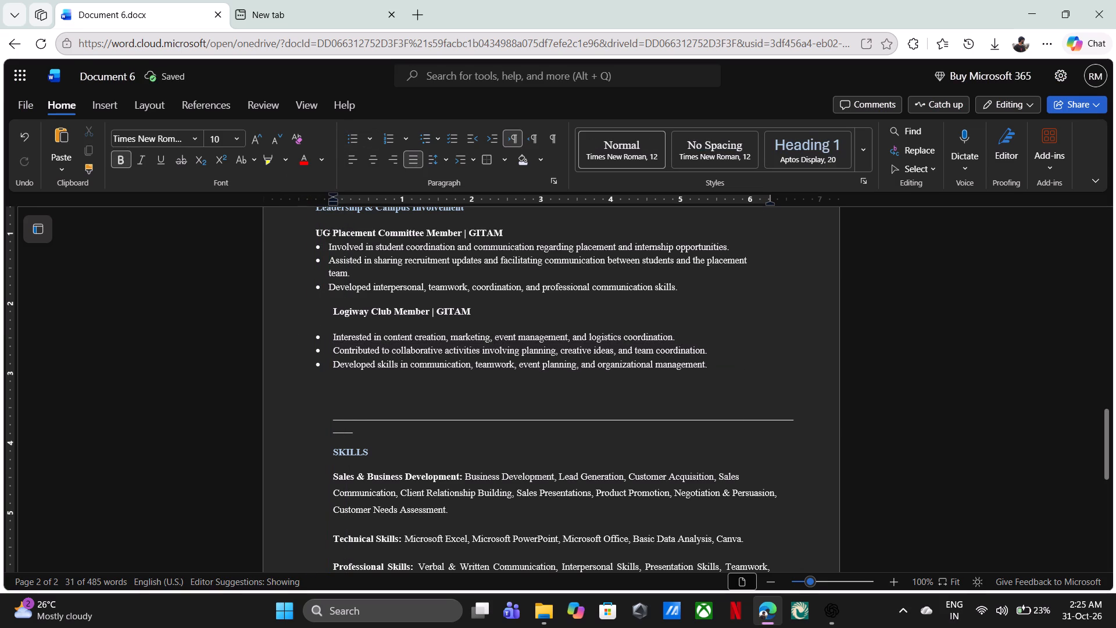
# Delete the short wrapped piece of the divider line just above the SKILLS heading.
pyautogui.scroll(-2, 392, 373)
pyautogui.scroll(1, 370, 317)
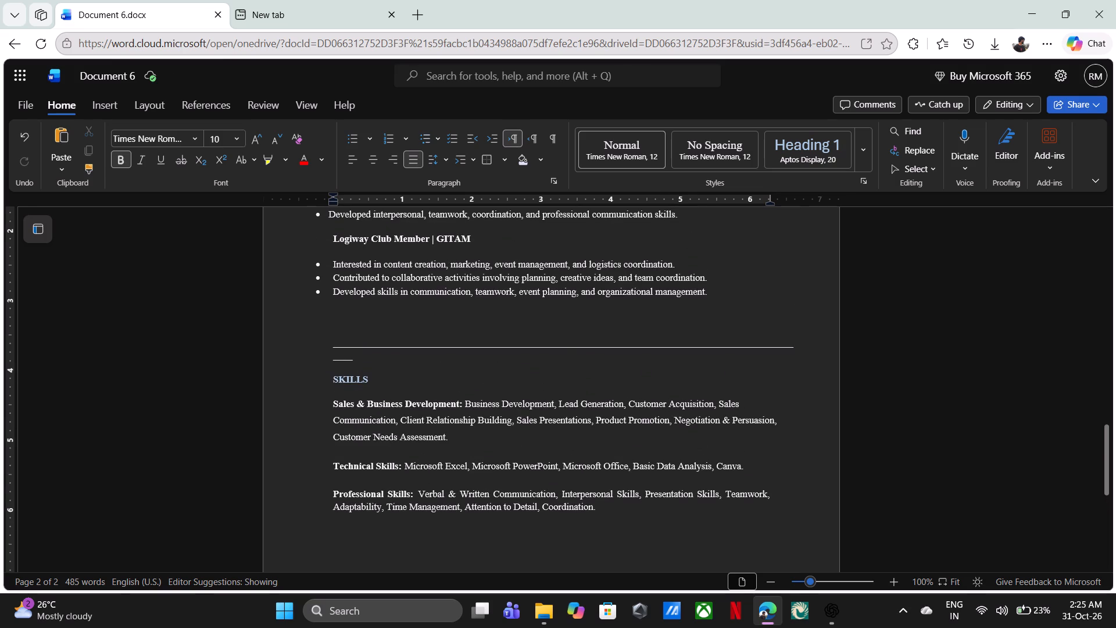
pyautogui.moveTo(361, 364); pyautogui.dragTo(329, 364)
pyautogui.press('F12')
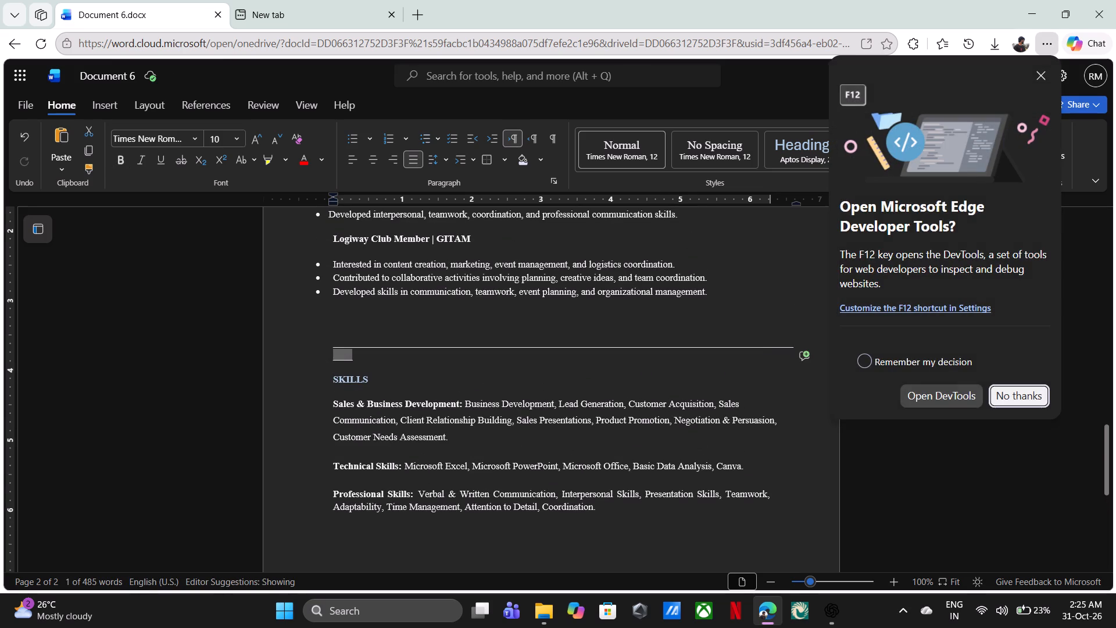
pyautogui.press('Escape')
pyautogui.press('BackSpace')
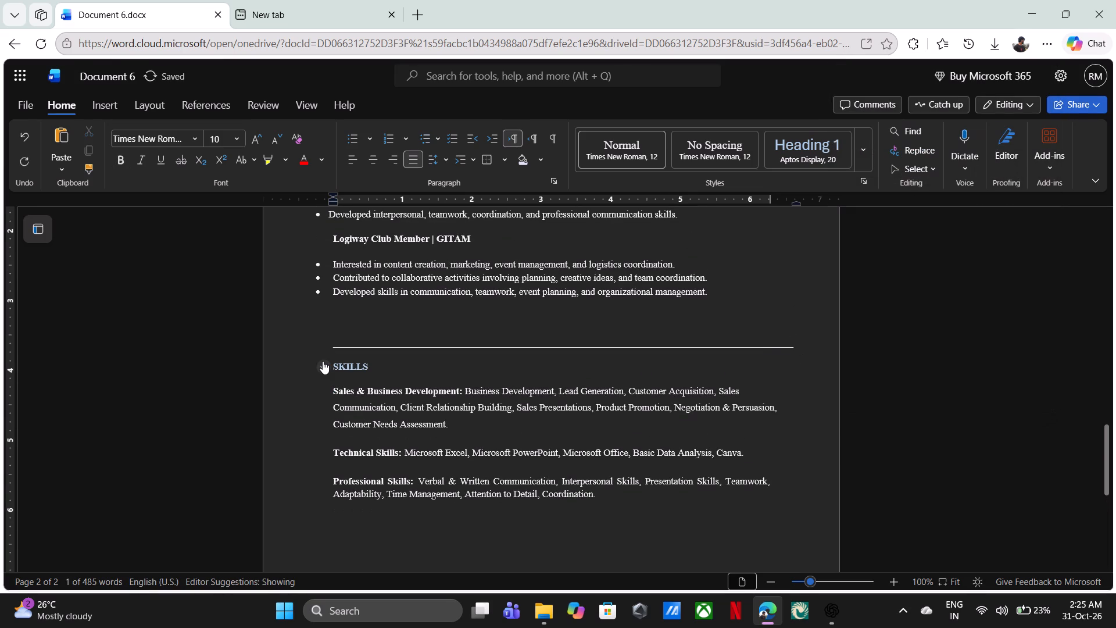
# Copy the text formatting of the last Logiway Club bullet onto the three paragraphs under SKILLS with Format Painter.
pyautogui.scroll(1, 318, 362)
pyautogui.scroll(-2, 320, 366)
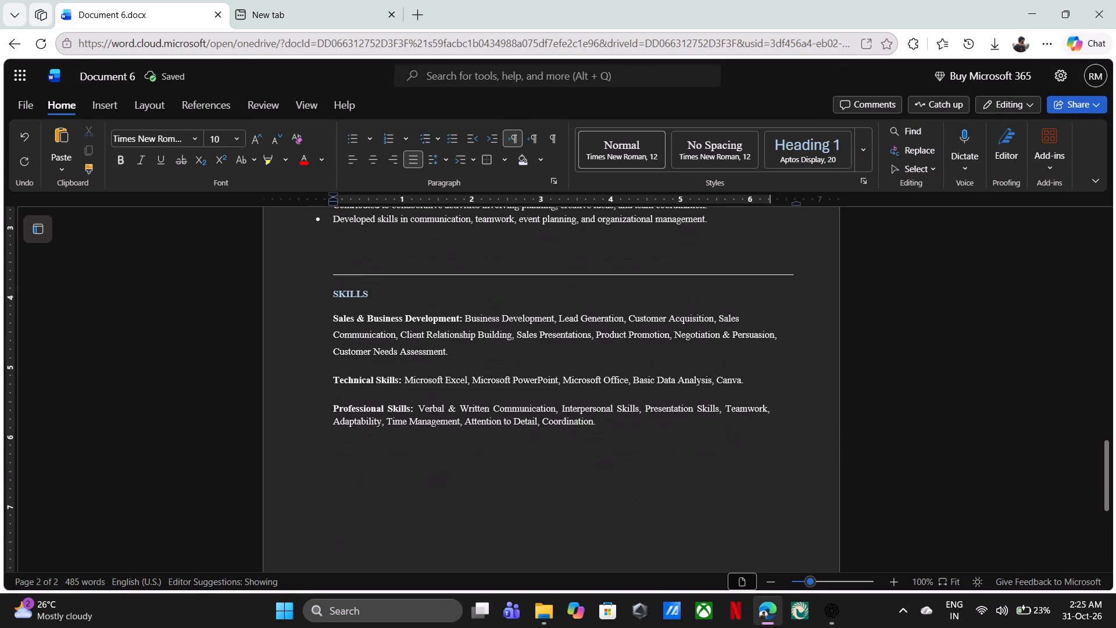
pyautogui.scroll(1, 415, 308)
pyautogui.moveTo(371, 288); pyautogui.dragTo(443, 290)
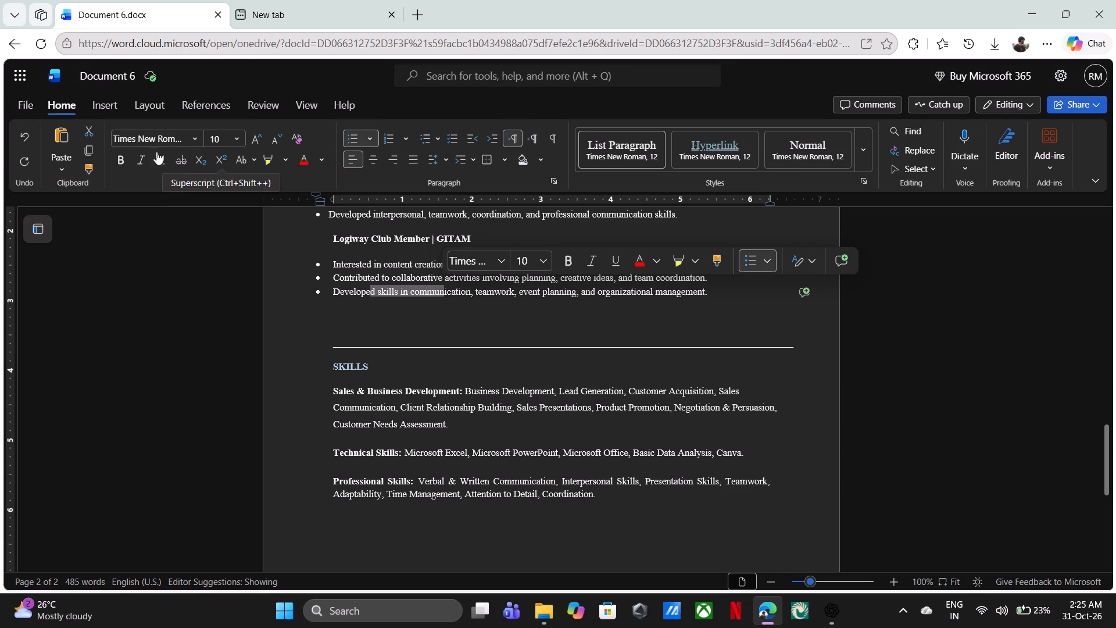
pyautogui.click(85, 173)
pyautogui.scroll(1, 566, 523)
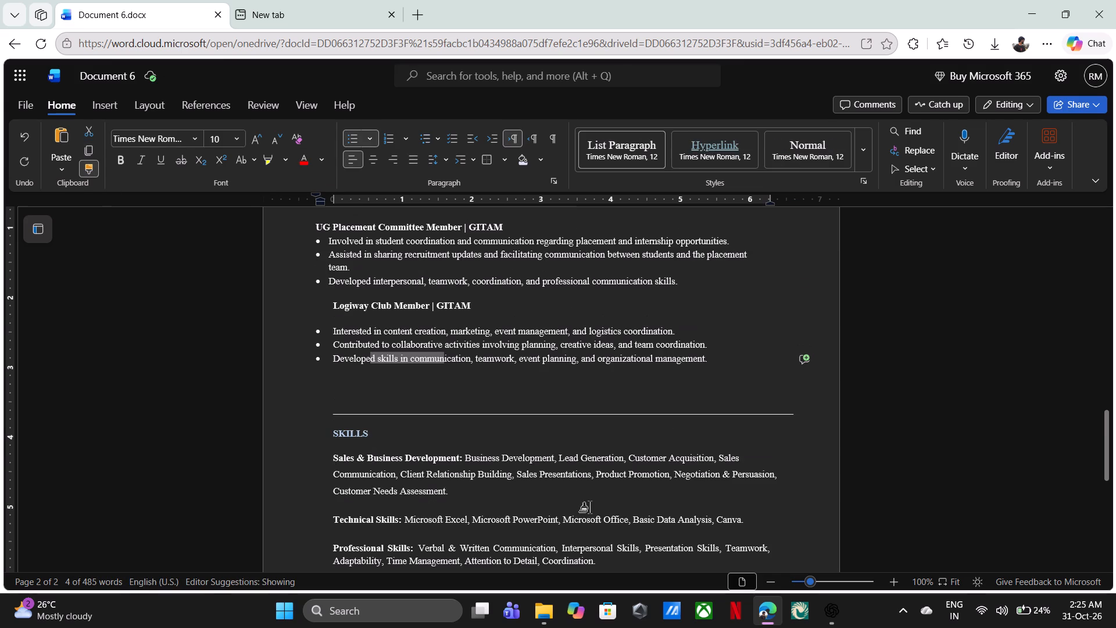
pyautogui.scroll(-1, 568, 497)
pyautogui.moveTo(610, 501); pyautogui.dragTo(328, 377)
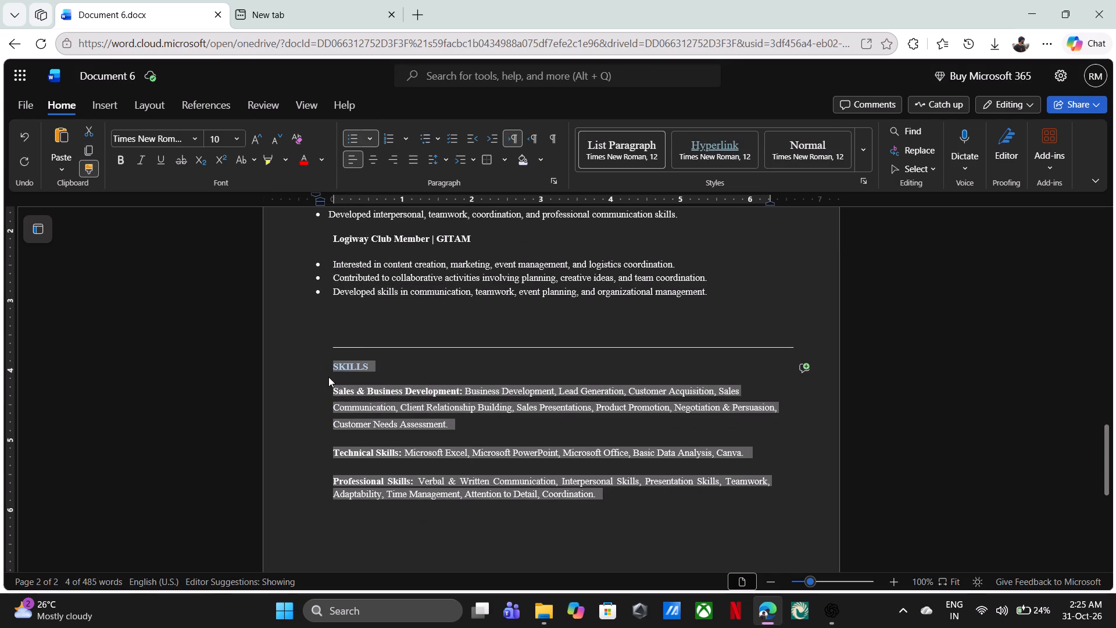
pyautogui.moveTo(328, 377); pyautogui.dragTo(328, 394)
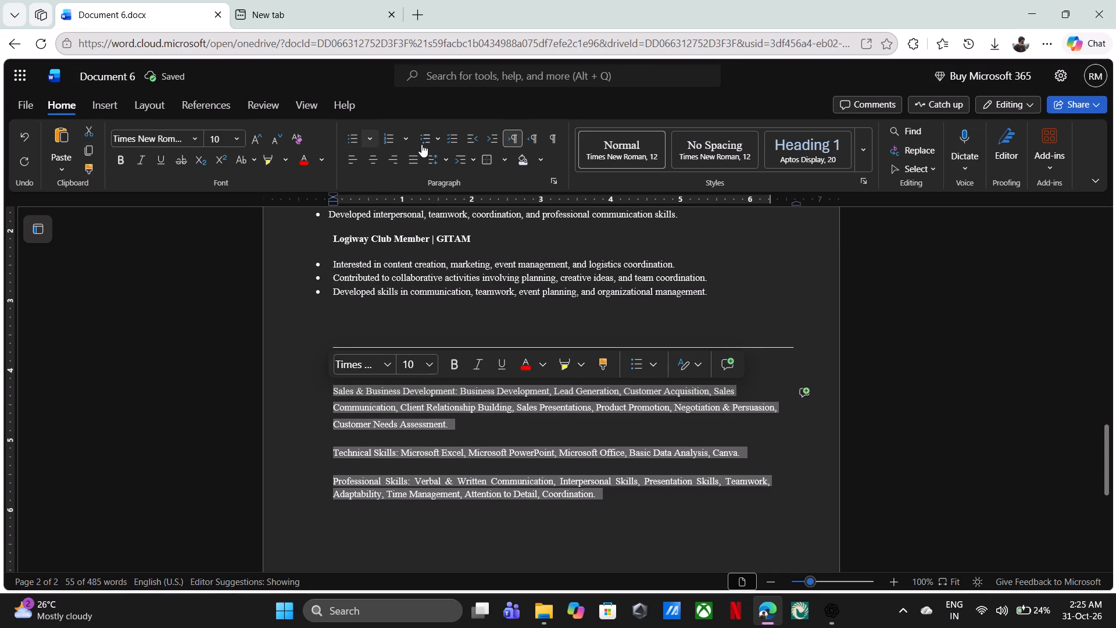
# Set the line spacing of the three SKILLS paragraphs to 1.
pyautogui.click(437, 161)
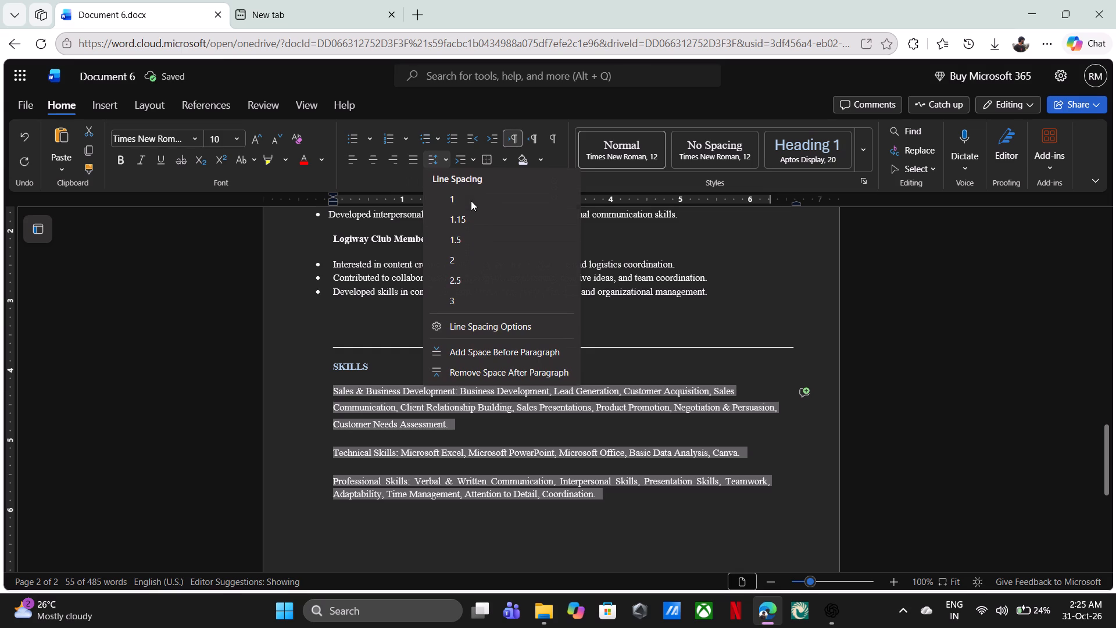
pyautogui.click(471, 201)
pyautogui.moveTo(474, 391); pyautogui.dragTo(478, 397)
pyautogui.click(488, 479)
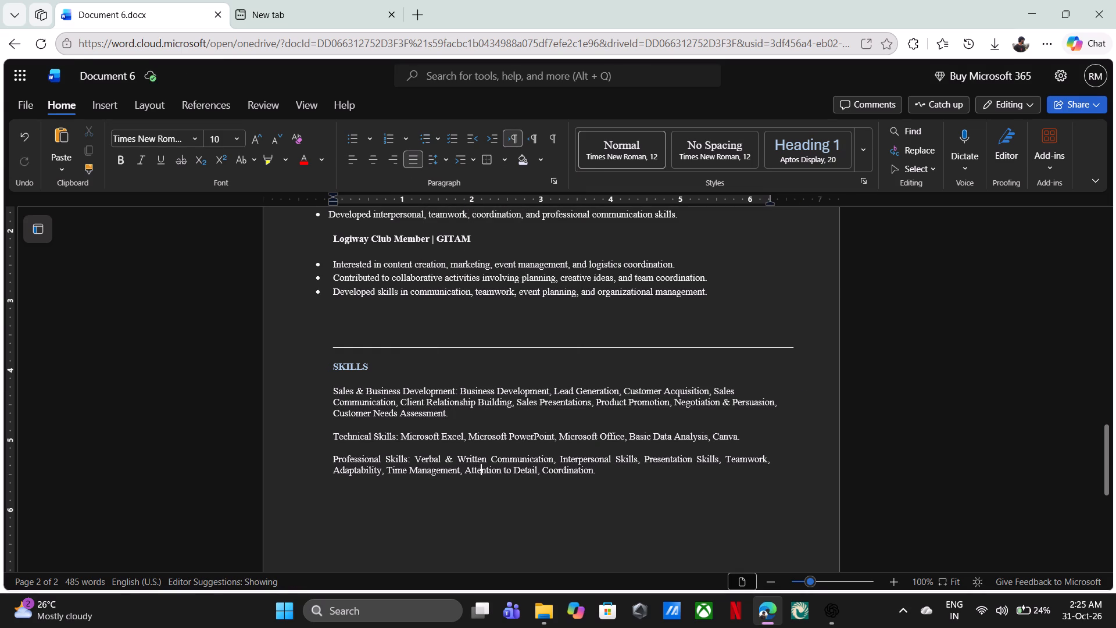
# Bold the labels Sales & Business Development, Technical Skills and Professional Skills at the start of their paragraphs.
pyautogui.moveTo(459, 391); pyautogui.dragTo(331, 395)
pyautogui.hotkey('ctrl', 'b')
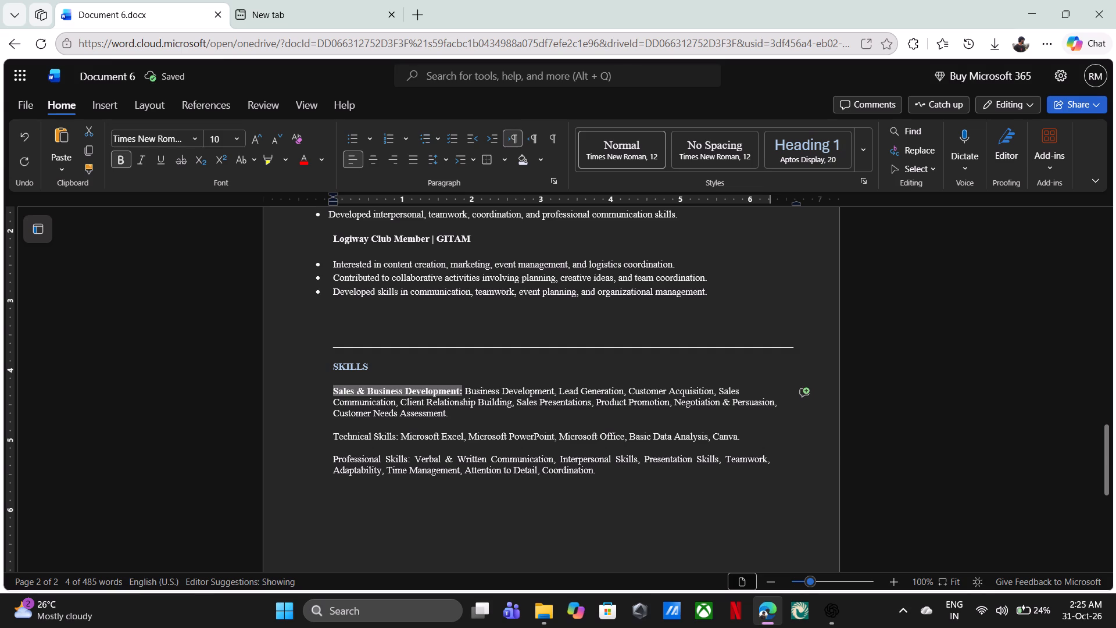
pyautogui.moveTo(396, 438); pyautogui.dragTo(334, 440)
pyautogui.hotkey('ctrl', 'b')
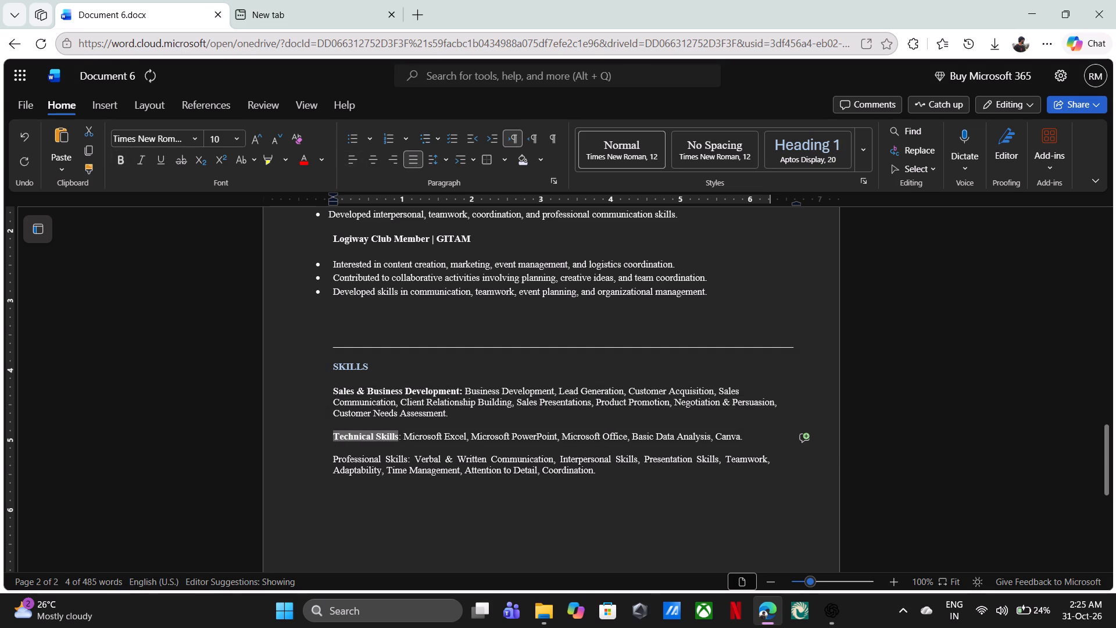
pyautogui.moveTo(409, 462); pyautogui.dragTo(343, 461)
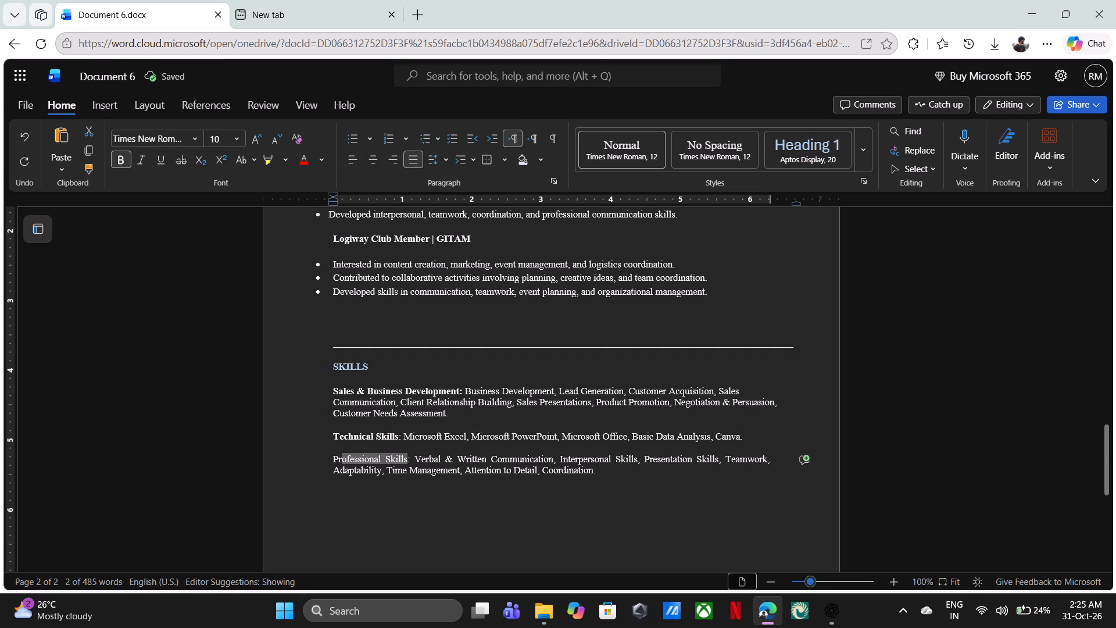
pyautogui.moveTo(343, 461); pyautogui.dragTo(317, 461)
pyautogui.hotkey('ctrl', 'b')
pyautogui.click(480, 468)
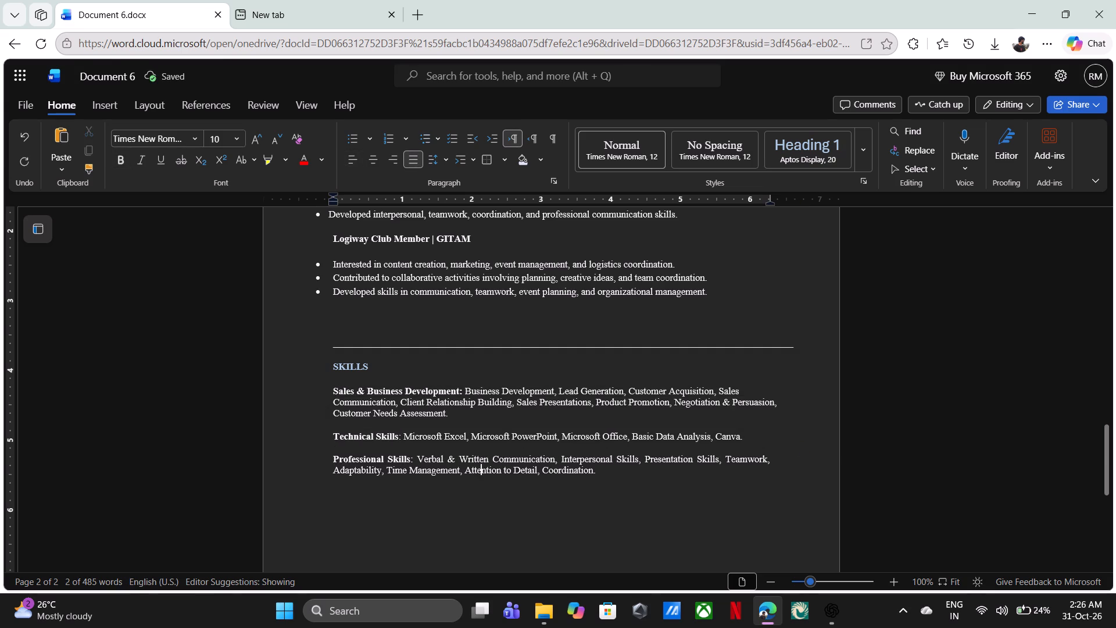
# Bold the colon after the Technical Skills label.
pyautogui.click(405, 437)
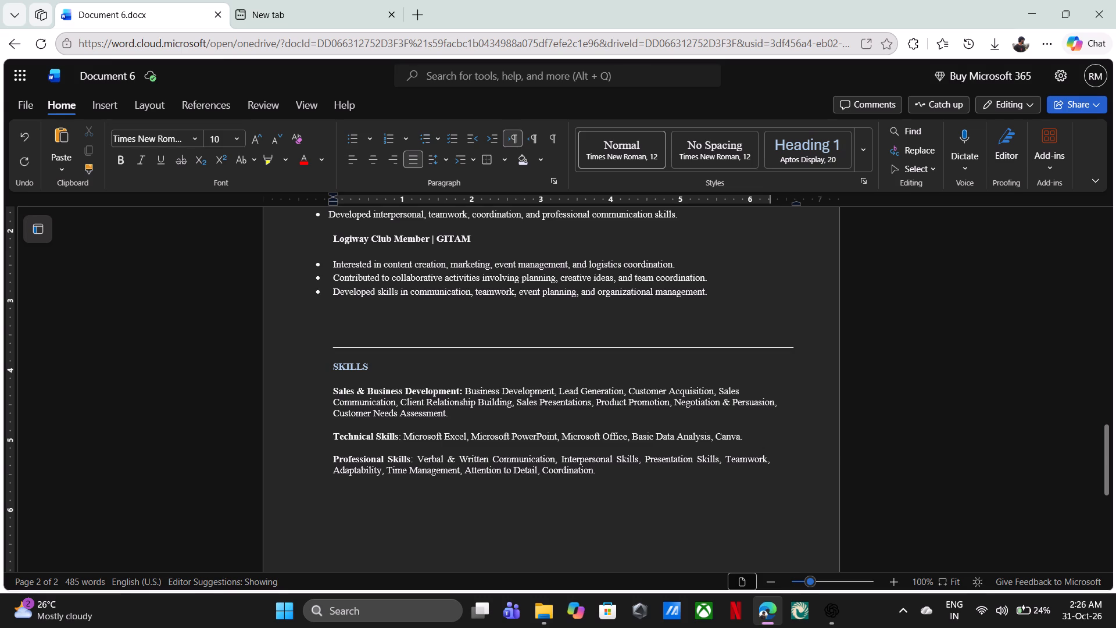
pyautogui.hotkey('ctrl', 'Left')
pyautogui.press('Right')
pyautogui.hotkey('shift', 'Left')
pyautogui.hotkey('ctrl', 'b')
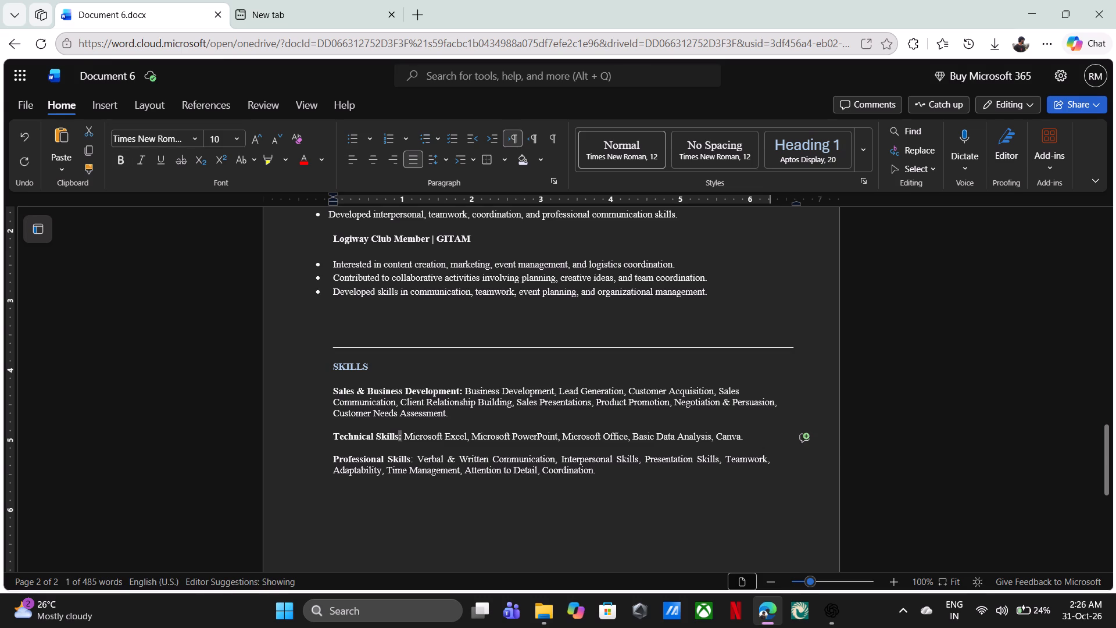
# Try to bold the colon after the Professional Skills label.
pyautogui.press('Down')
pyautogui.press('Right')
pyautogui.press('Right')
pyautogui.press('Right')
pyautogui.press('Right')
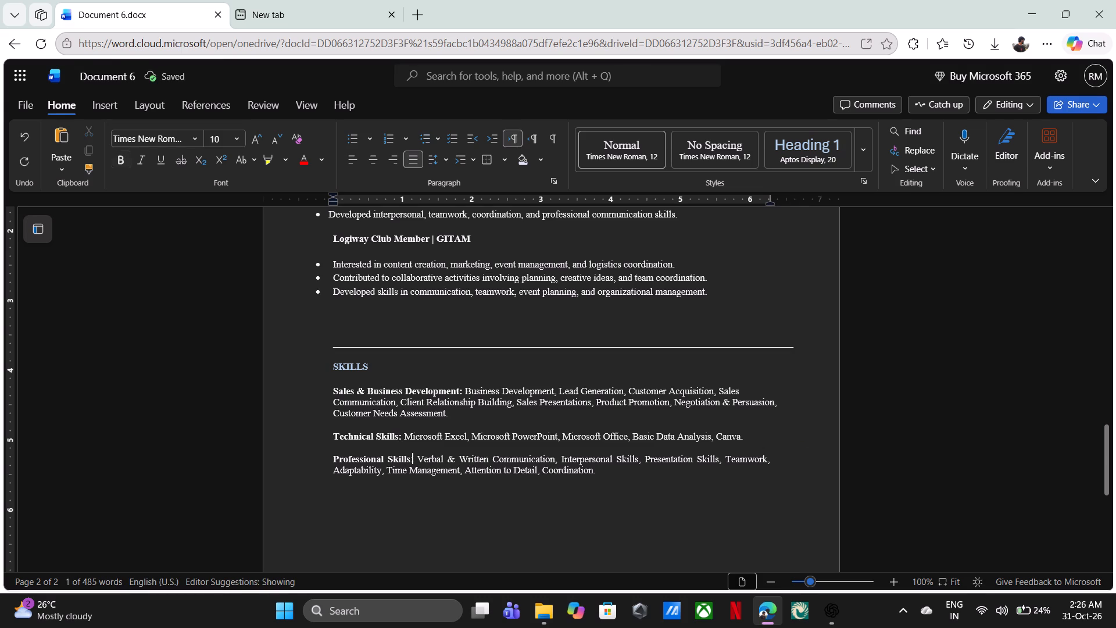
pyautogui.hotkey('shift', 'Left')
pyautogui.press('b')
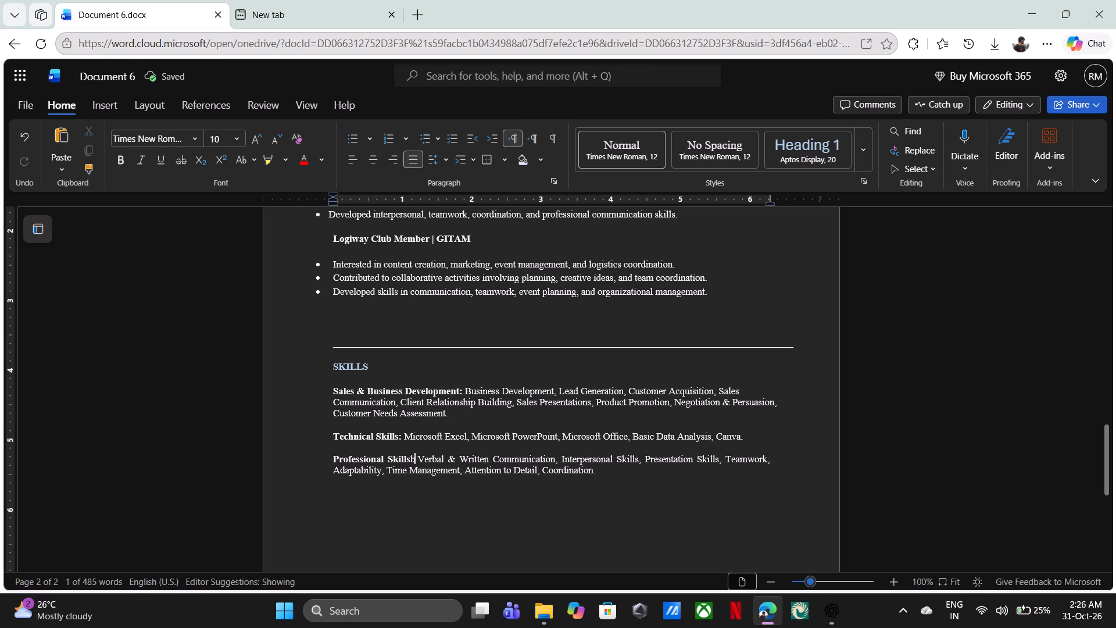
# Move the left and first-line indents of the divider line above SKILLS outward to align with the divider above Leadership & Campus Involvement.
pyautogui.click(331, 423)
pyautogui.scroll(3, 401, 517)
pyautogui.scroll(-2, 392, 492)
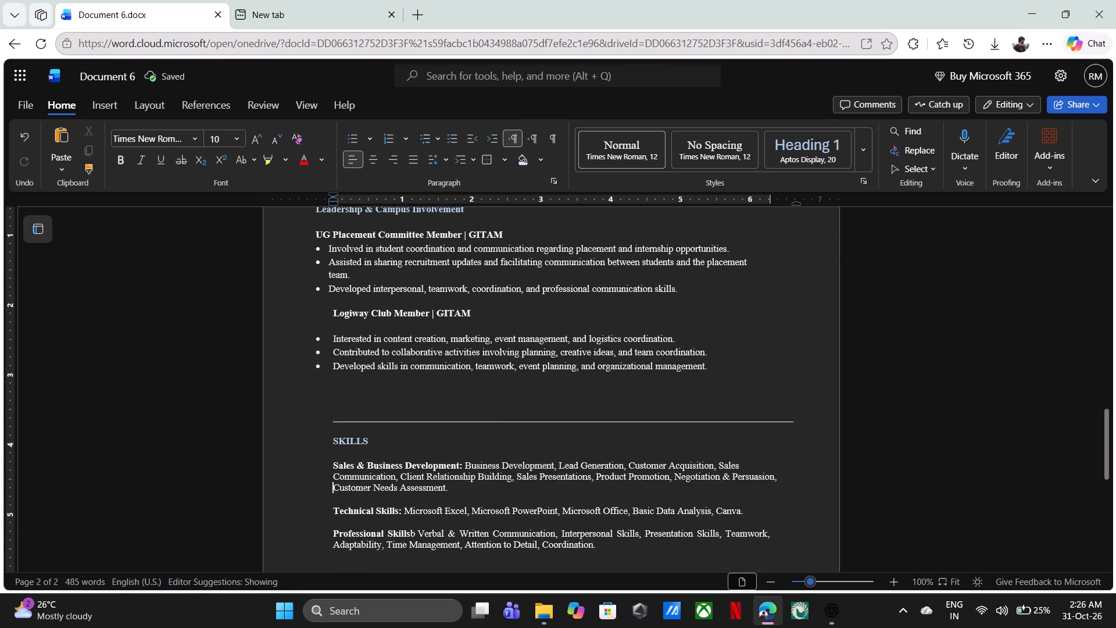
pyautogui.scroll(6, 369, 465)
pyautogui.scroll(-8, 366, 462)
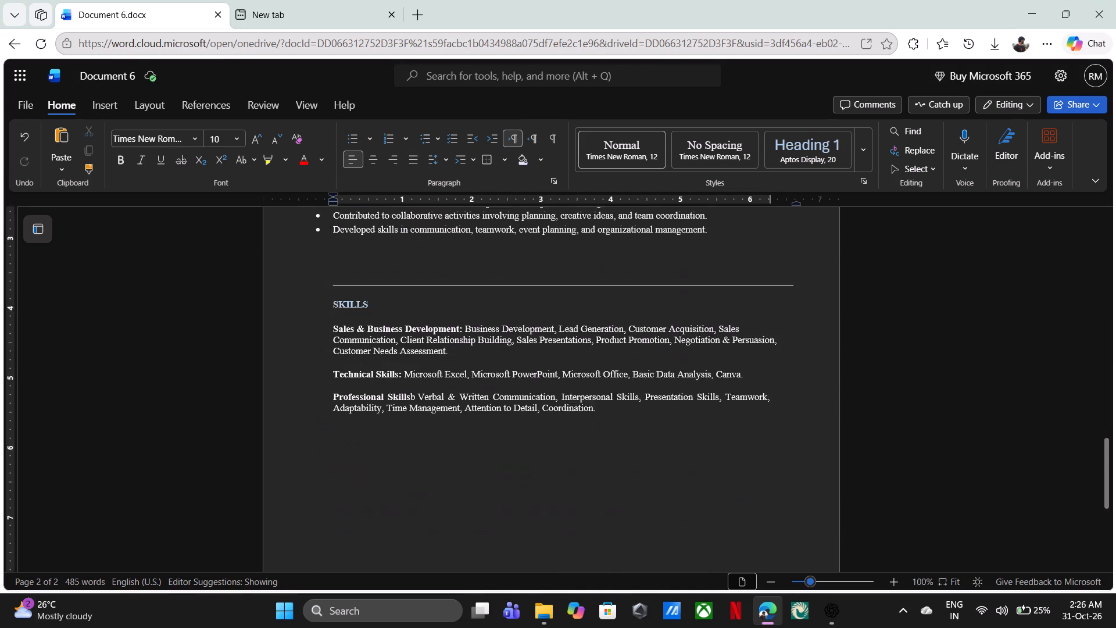
pyautogui.scroll(3, 360, 438)
pyautogui.click(325, 491)
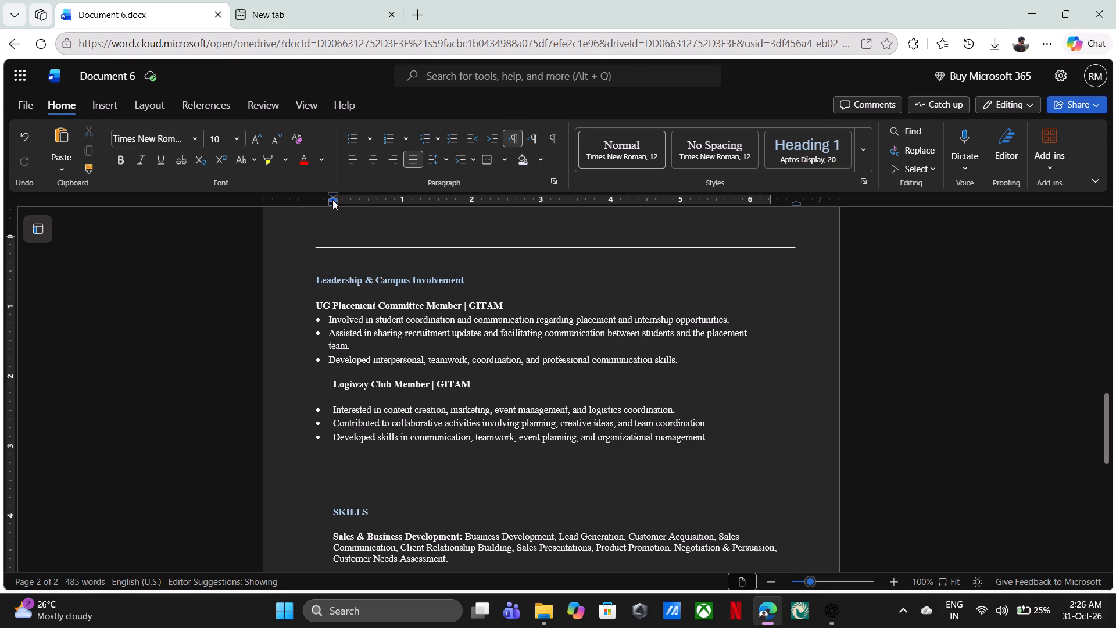
pyautogui.moveTo(332, 199); pyautogui.dragTo(317, 208)
pyautogui.moveTo(331, 196); pyautogui.dragTo(314, 197)
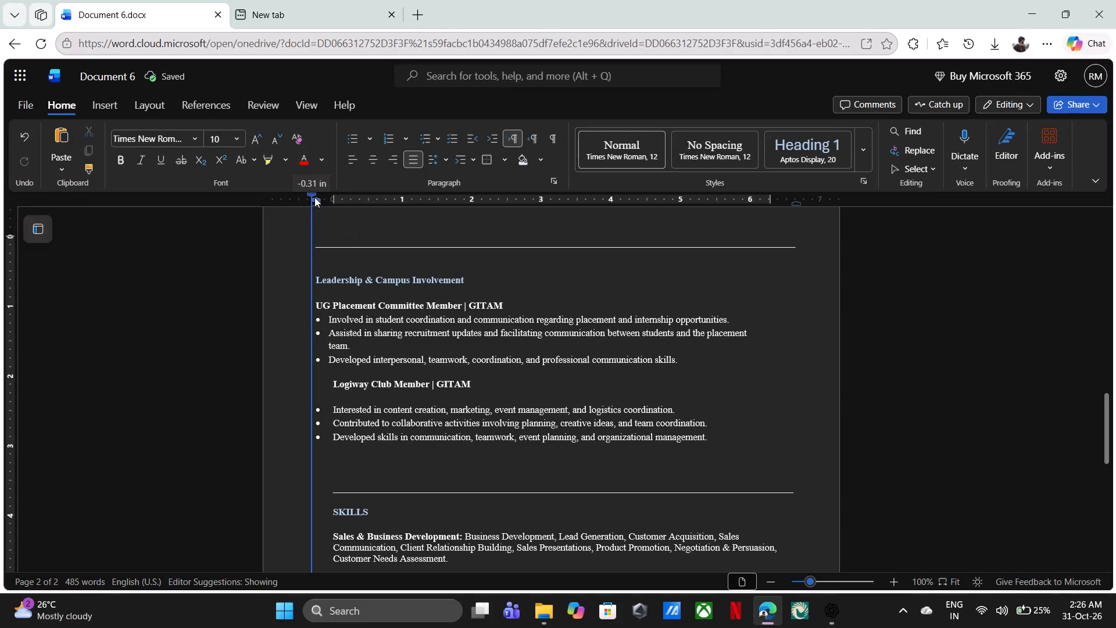
pyautogui.moveTo(314, 197); pyautogui.dragTo(317, 200)
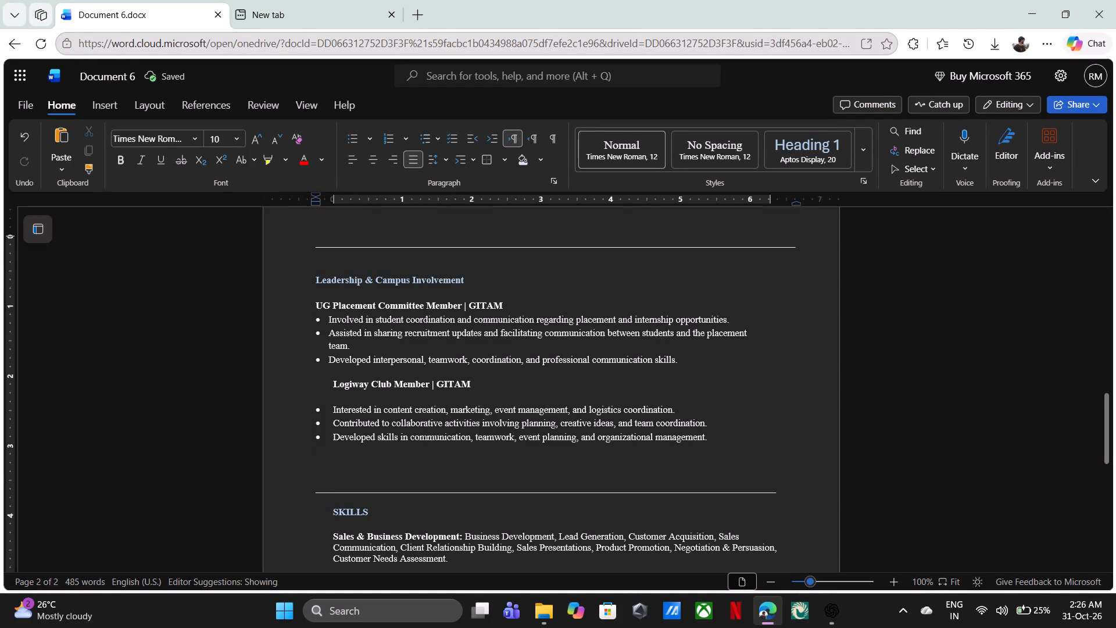
# Extend the divider line above SKILLS with underscores to end level with the divider above Leadership & Campus Involvement.
pyautogui.click(785, 493)
pyautogui.write('_____')
pyautogui.press('BackSpace')
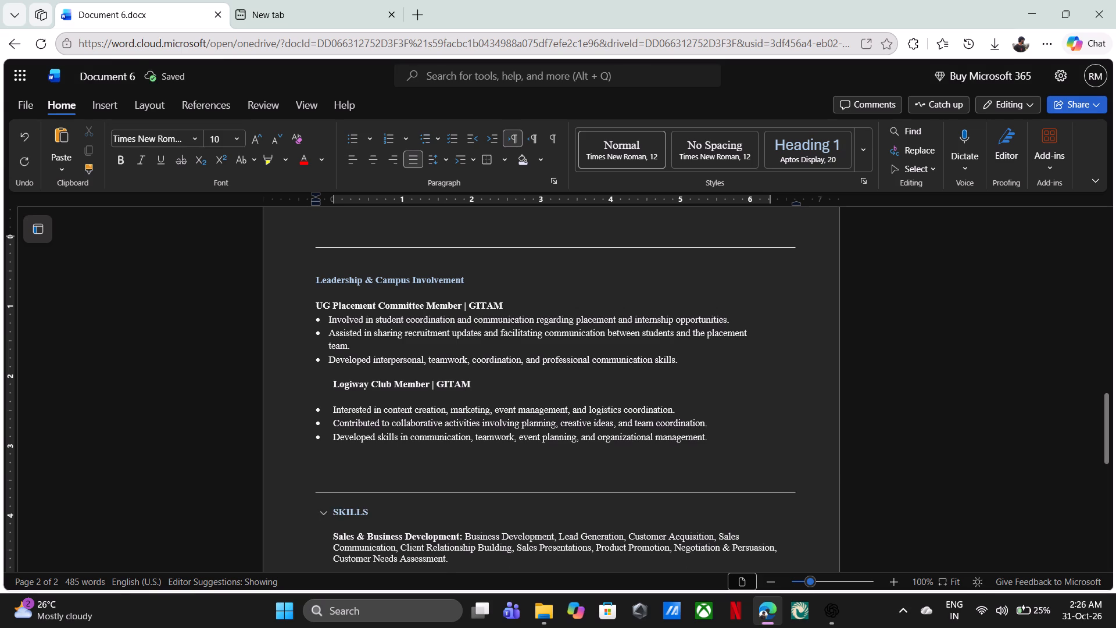
pyautogui.scroll(2, 660, 522)
pyautogui.scroll(-2, 585, 430)
# Delete the empty paragraph between the last Logiway Club bullet and the divider line above SKILLS.
pyautogui.click(379, 476)
pyautogui.moveTo(357, 468); pyautogui.dragTo(352, 468)
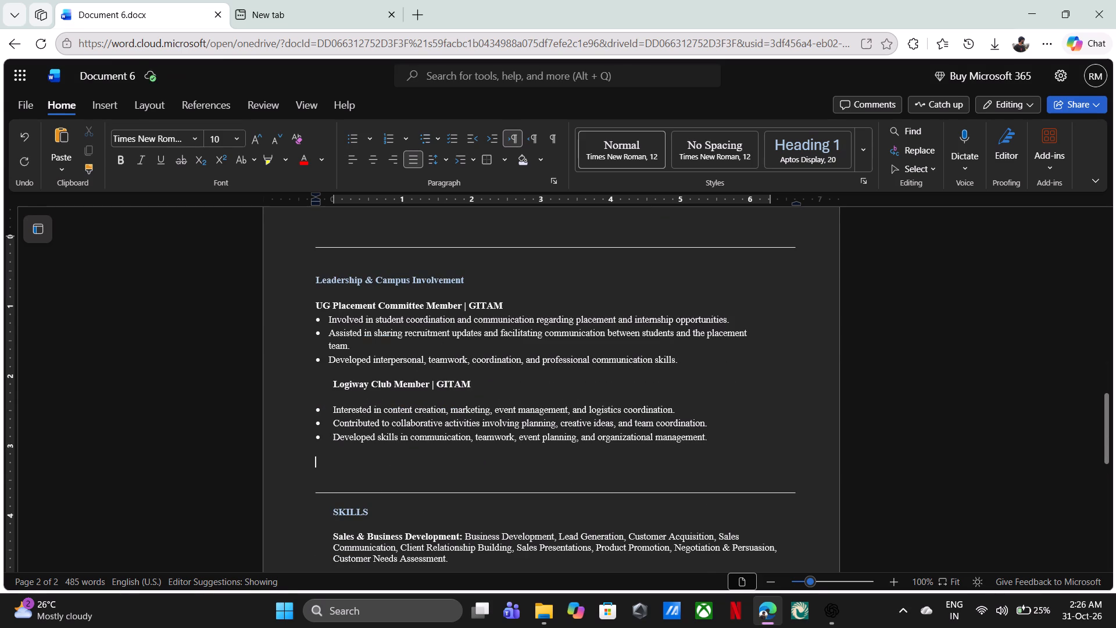
pyautogui.moveTo(352, 468); pyautogui.dragTo(332, 455)
pyautogui.click(348, 463)
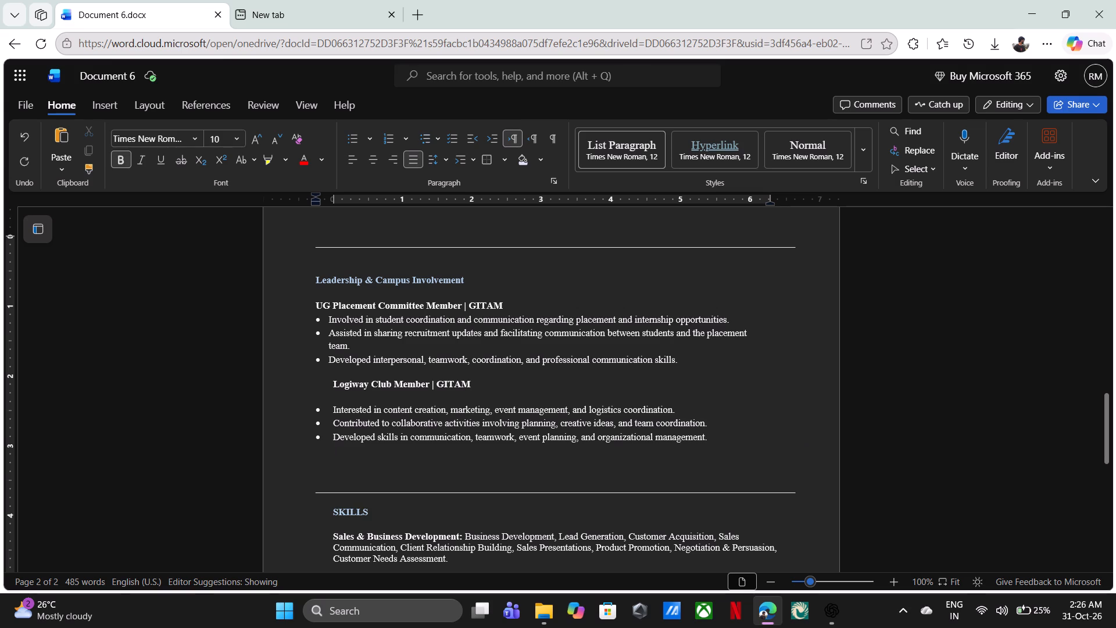
pyautogui.press('BackSpace')
# Preview the resume for printing and examine both pages for consistent spacing, indents and divider lines, then return to the document.
pyautogui.hotkey('ctrl', 'p')
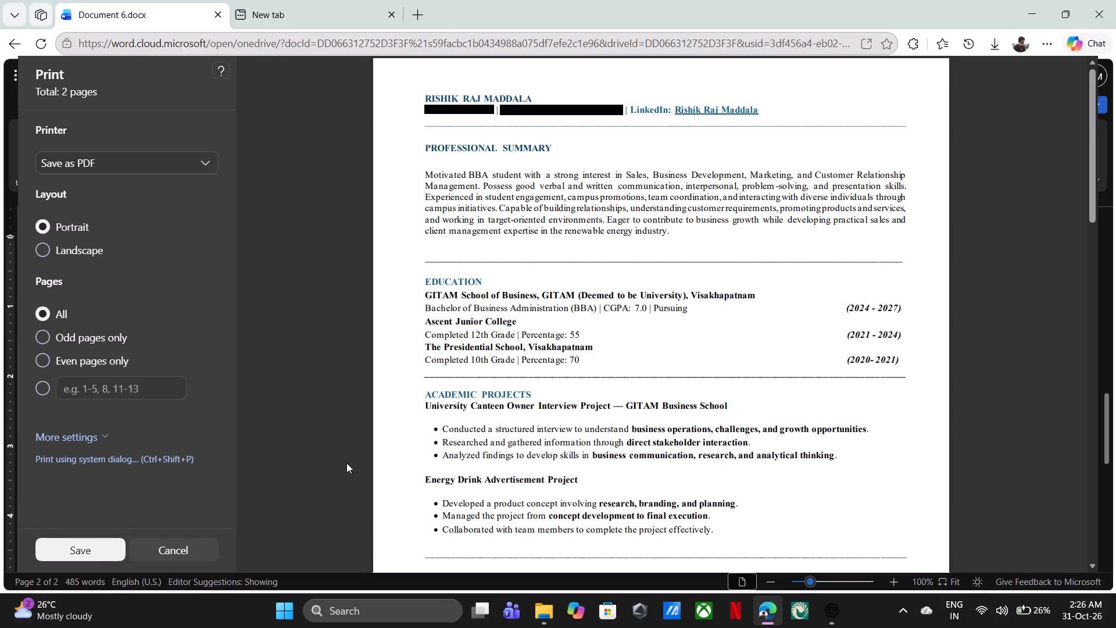
pyautogui.scroll(-5, 441, 381)
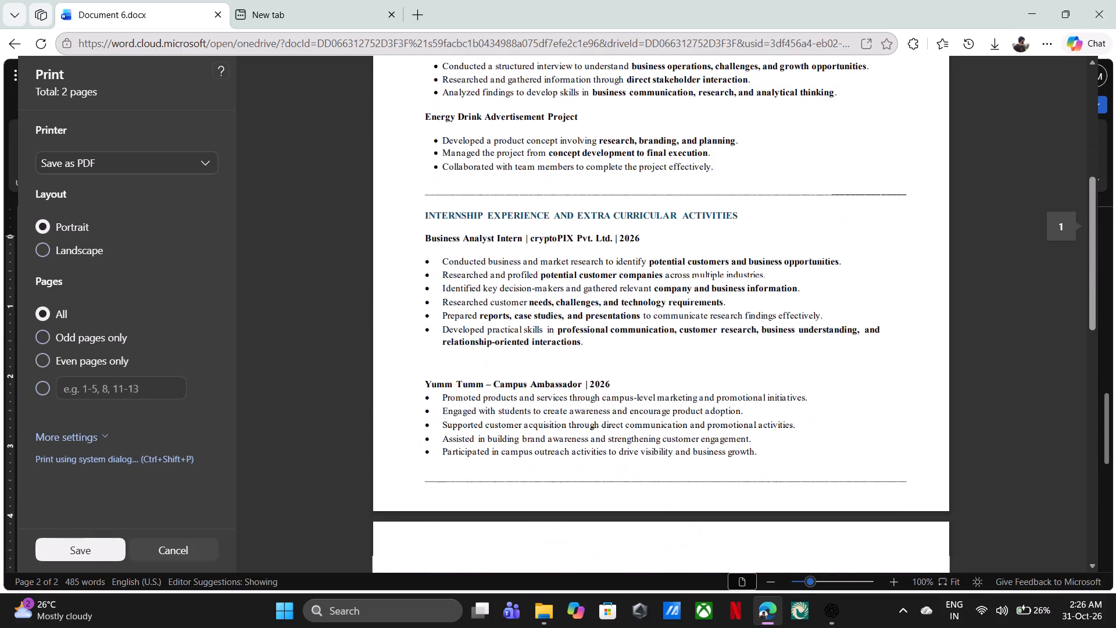
pyautogui.scroll(-7, 448, 377)
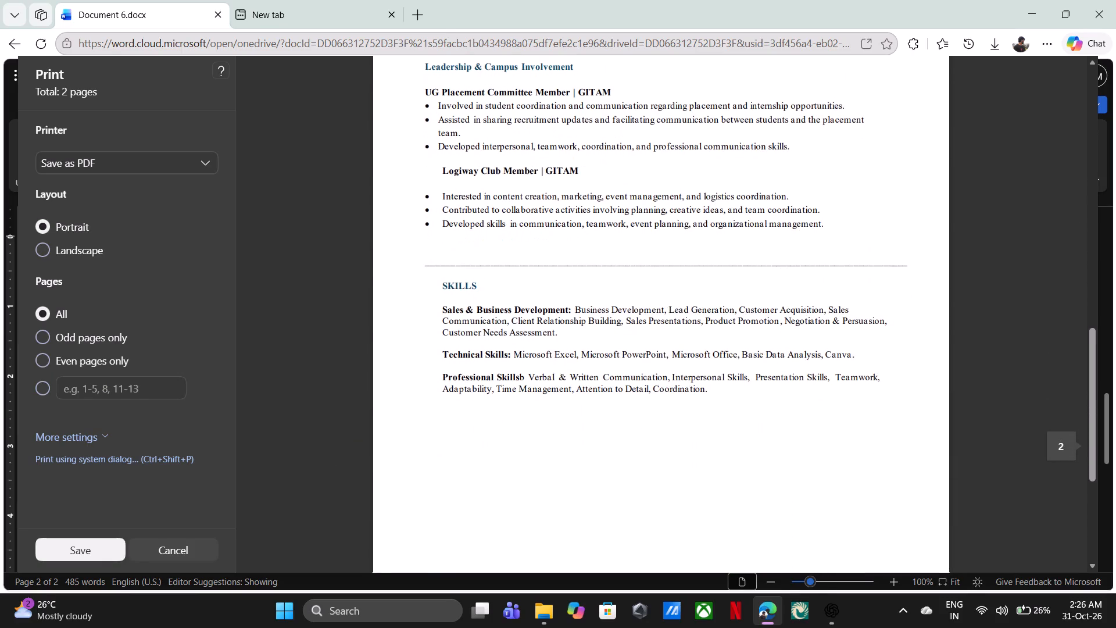
pyautogui.scroll(-1, 448, 381)
pyautogui.scroll(2, 448, 381)
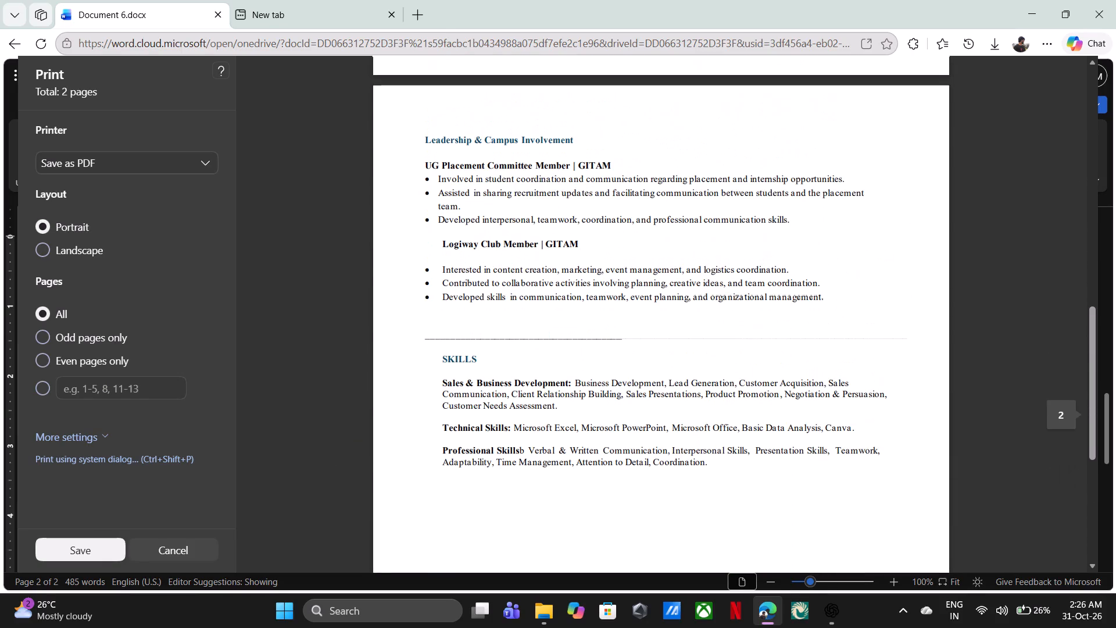
pyautogui.scroll(8, 452, 379)
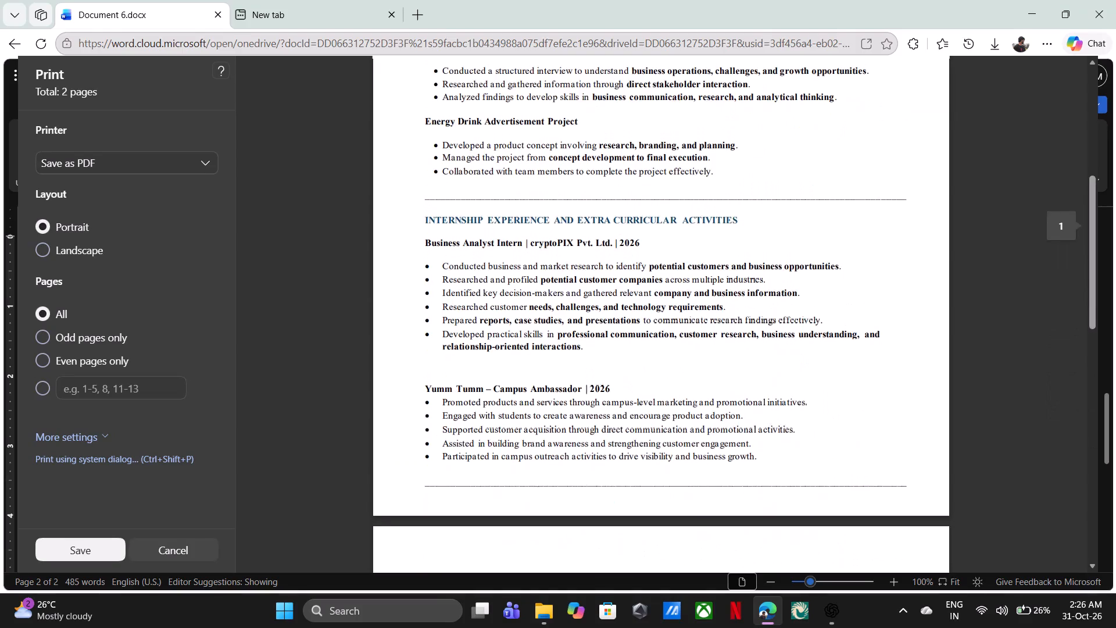
pyautogui.scroll(3, 455, 373)
pyautogui.scroll(-5, 457, 377)
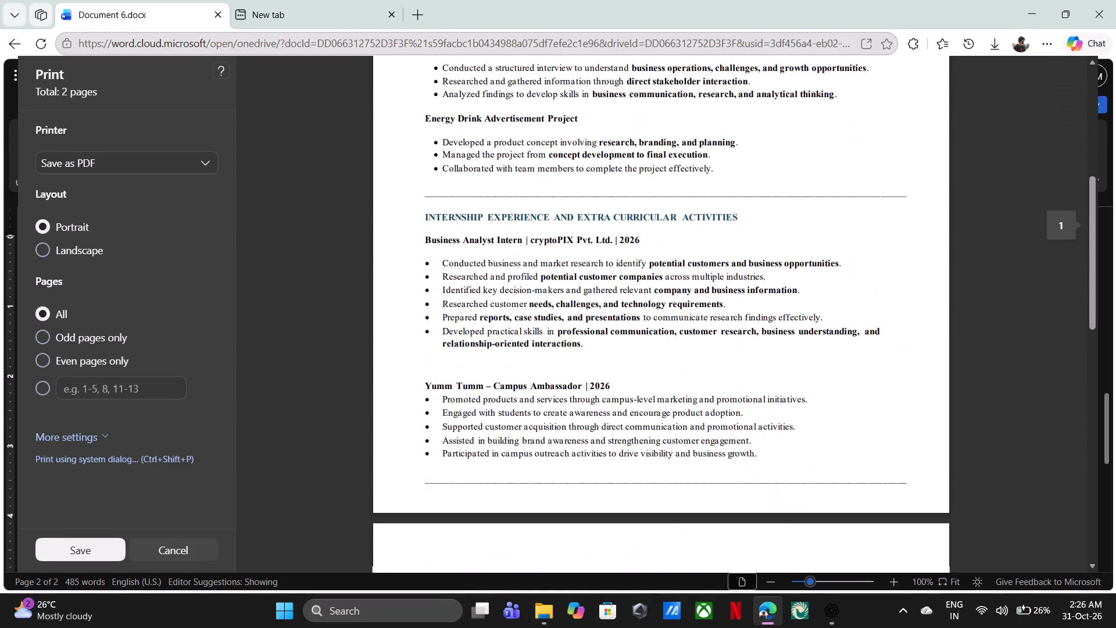
pyautogui.scroll(7, 457, 374)
pyautogui.scroll(-2, 458, 376)
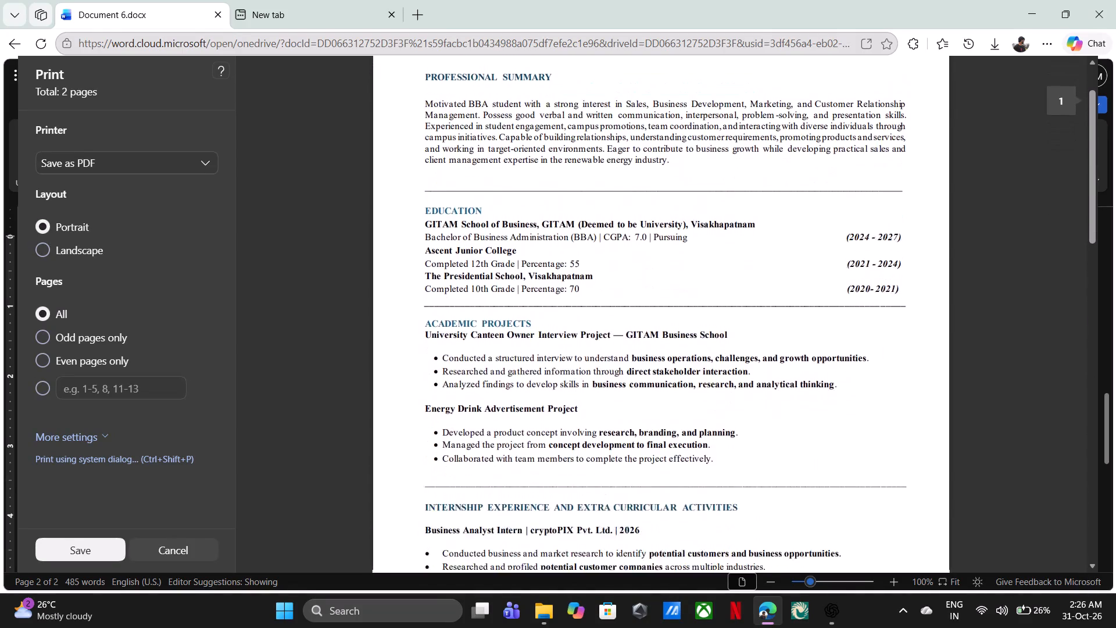
pyautogui.scroll(-2, 458, 376)
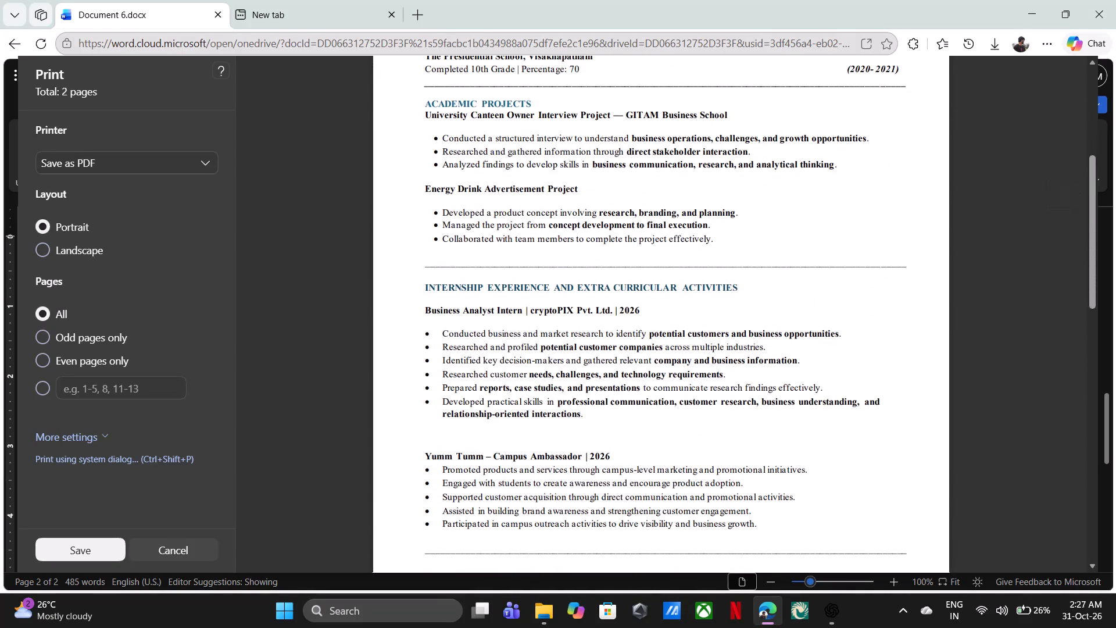
pyautogui.scroll(2, 461, 375)
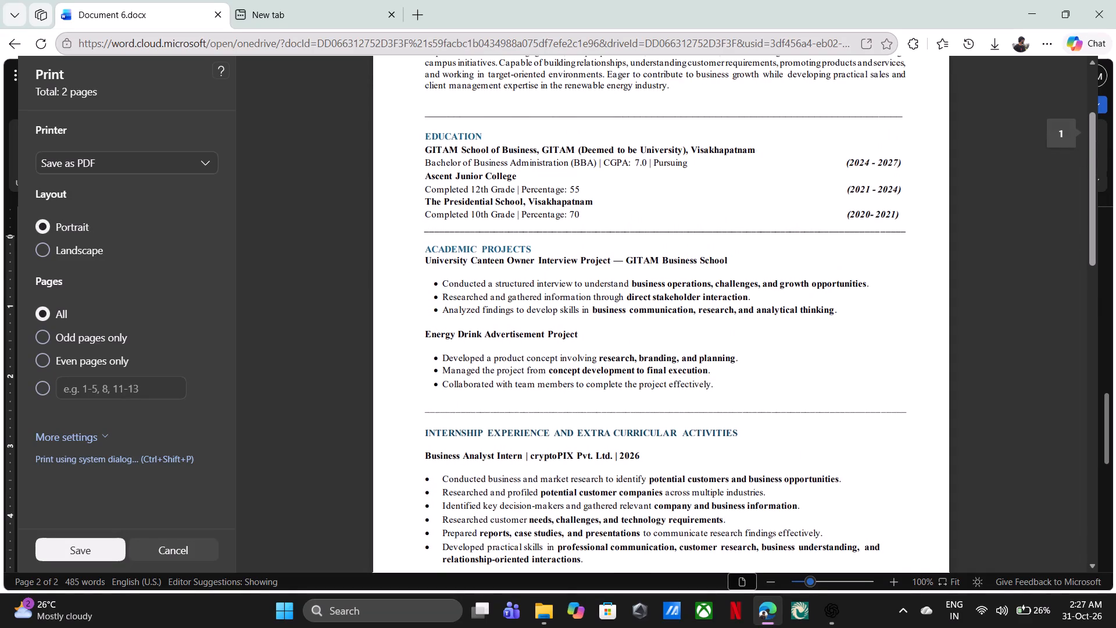
pyautogui.scroll(1, 453, 459)
pyautogui.scroll(-1, 459, 453)
pyautogui.scroll(4, 460, 451)
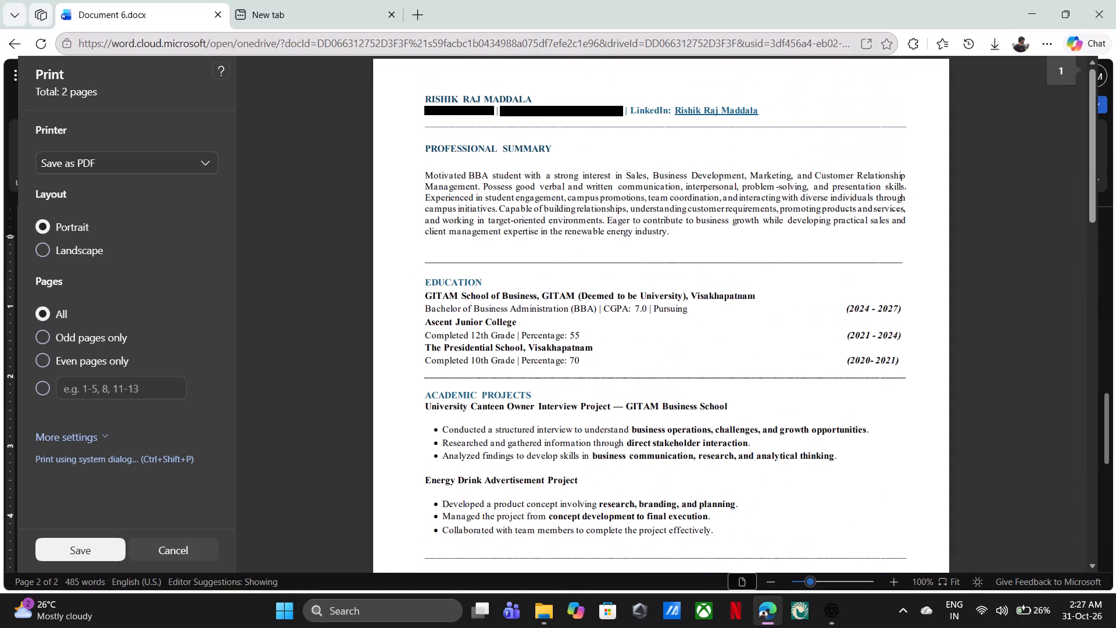
pyautogui.scroll(-5, 460, 445)
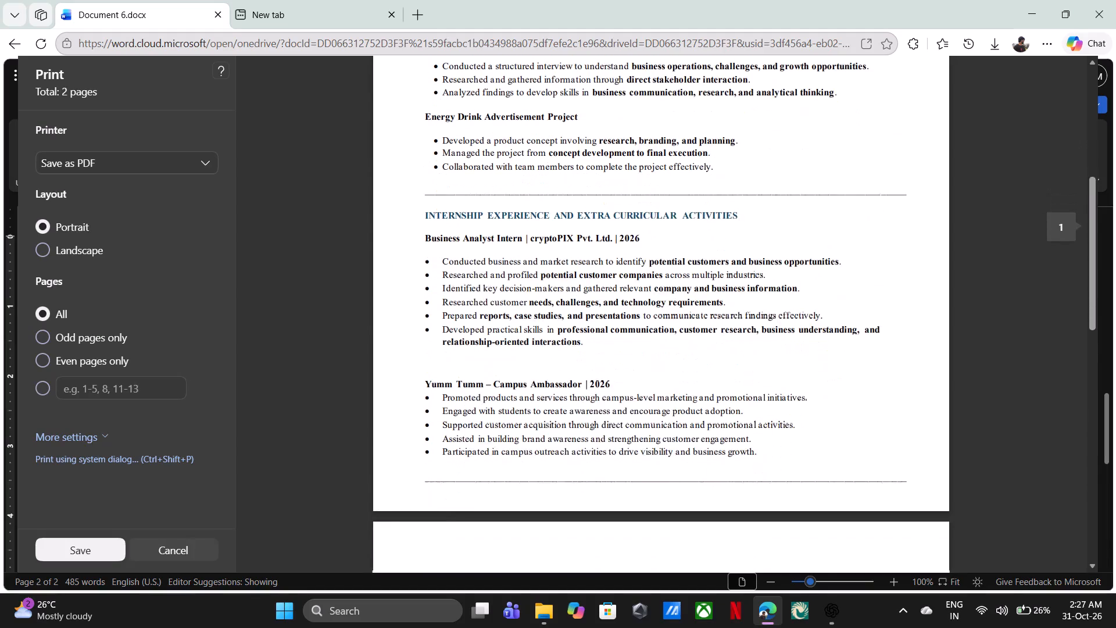
pyautogui.scroll(-7, 451, 441)
pyautogui.scroll(4, 451, 441)
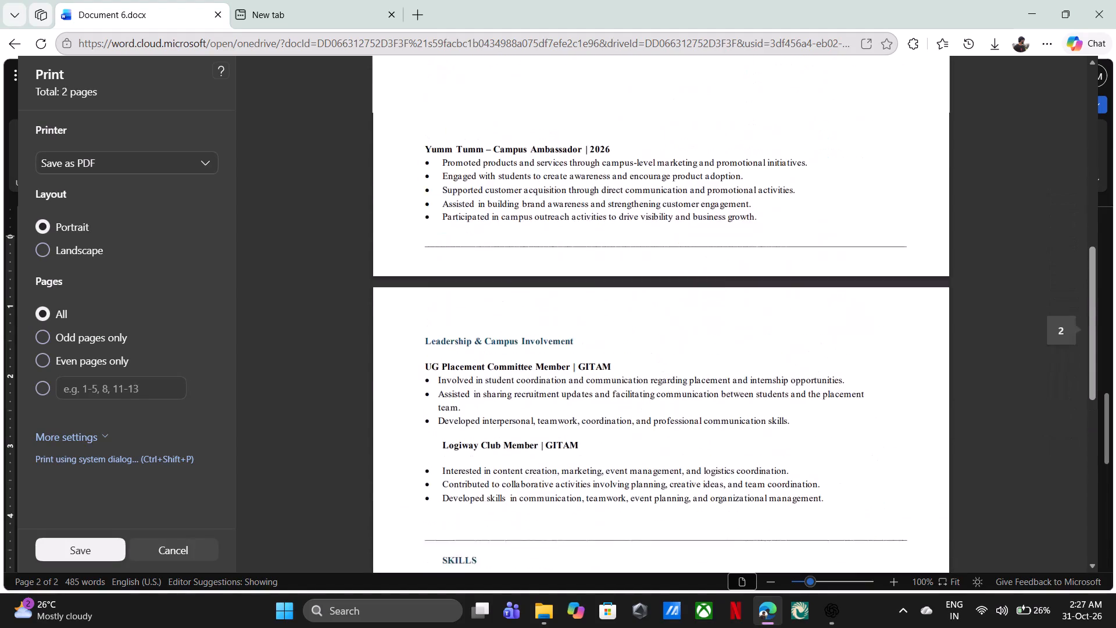
pyautogui.scroll(11, 452, 441)
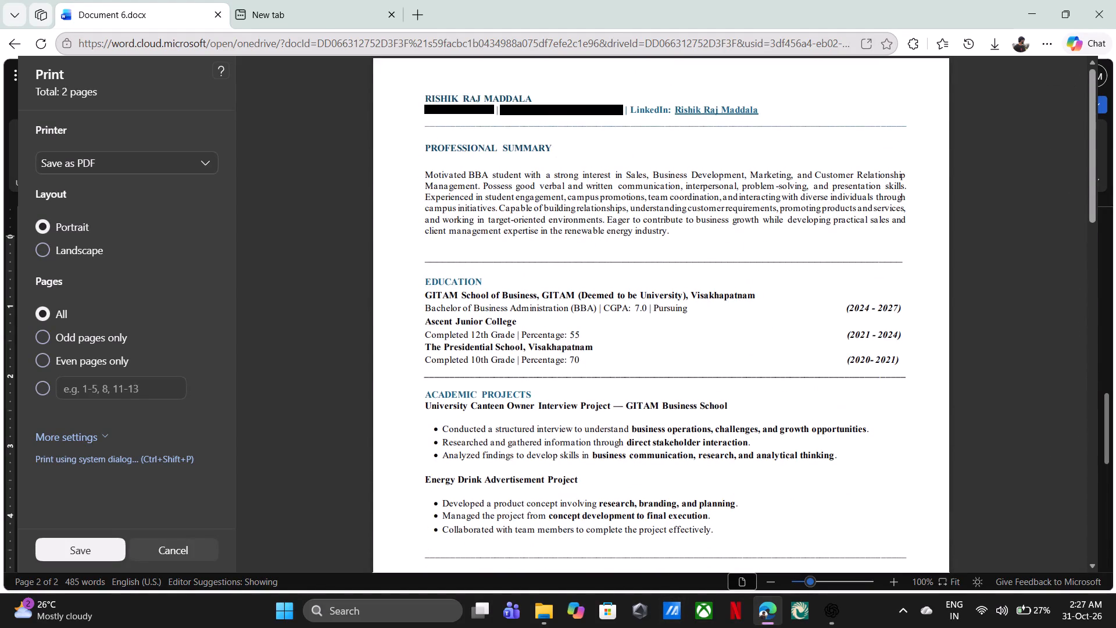
pyautogui.scroll(-2, 490, 466)
pyautogui.press('Escape')
# Compare the bullet indents in Academic Projects with those in Internship Experience and Extra Curricular Activities.
pyautogui.scroll(1, 465, 454)
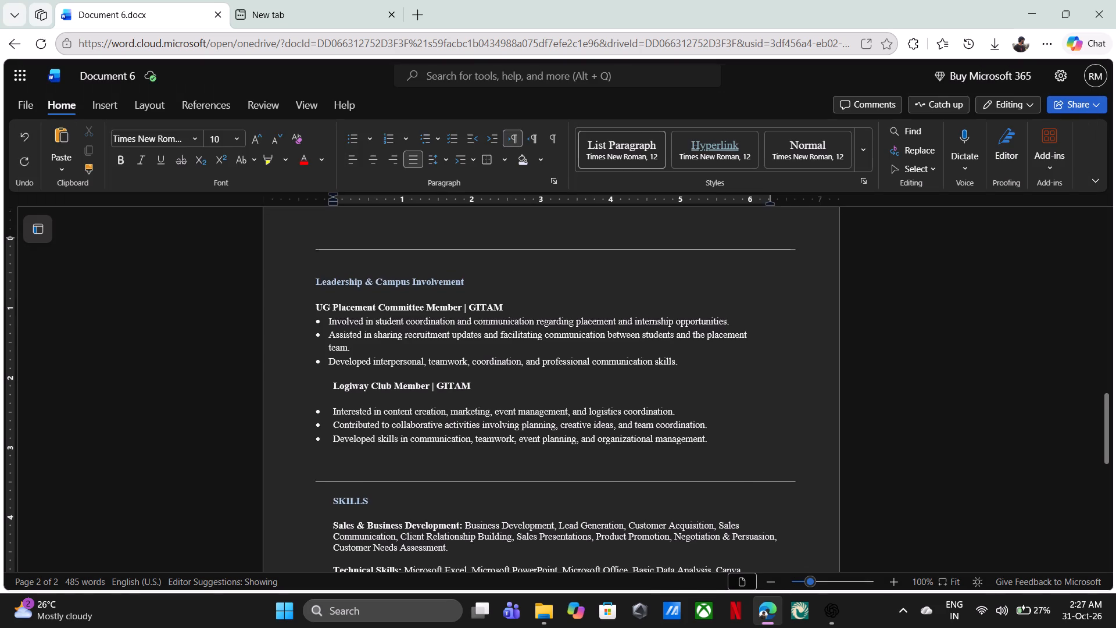
pyautogui.scroll(5, 465, 454)
pyautogui.scroll(2, 370, 377)
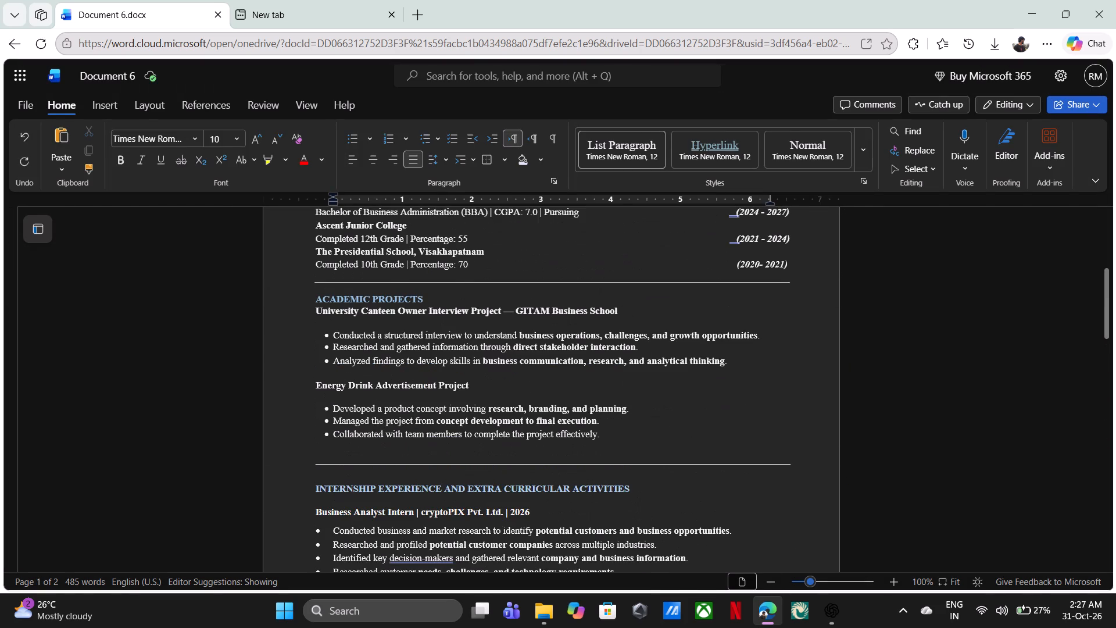
pyautogui.keyDown('ctrl'); pyautogui.scroll(2, 384, 380); pyautogui.keyUp('ctrl')
pyautogui.keyDown('ctrl'); pyautogui.scroll(-4, 386, 379); pyautogui.keyUp('ctrl')
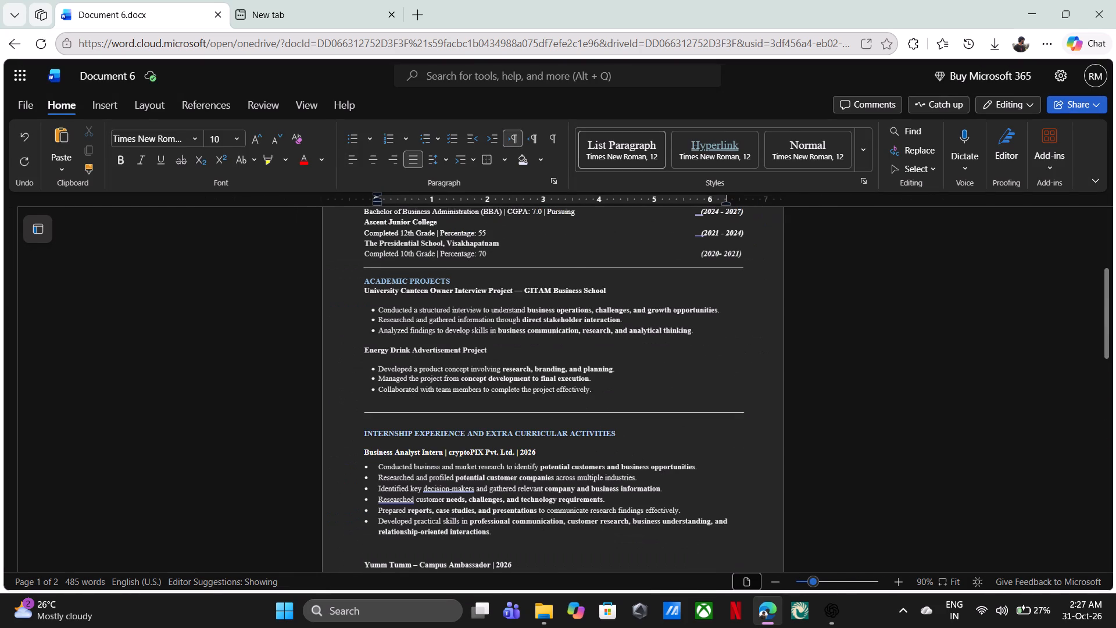
pyautogui.scroll(-1, 388, 380)
pyautogui.scroll(1, 388, 379)
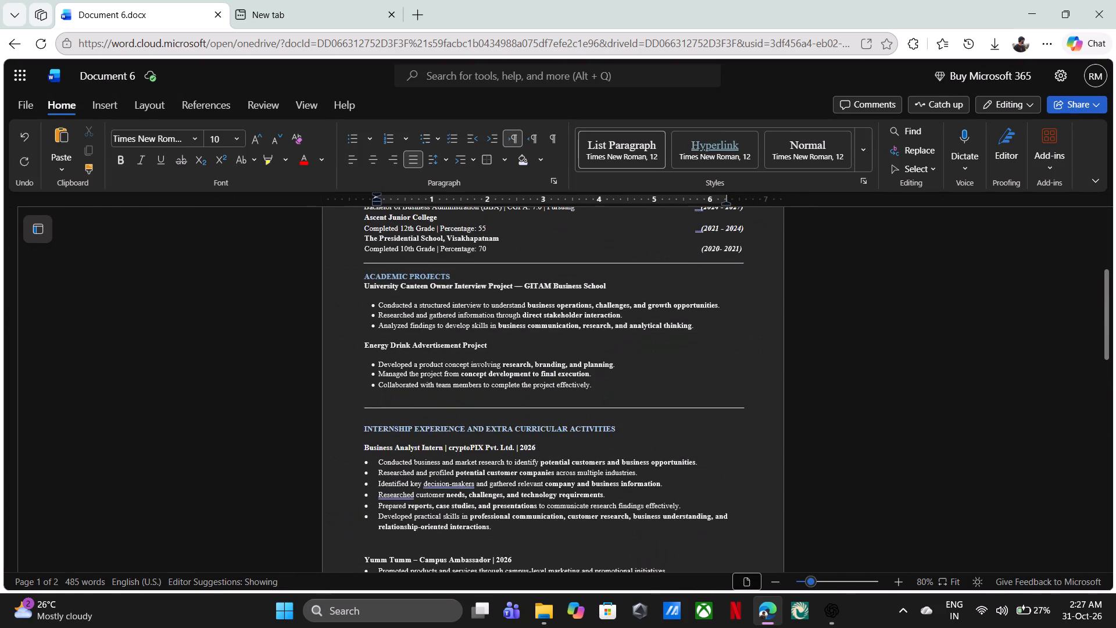
pyautogui.keyDown('ctrl'); pyautogui.scroll(1, 388, 379); pyautogui.keyUp('ctrl')
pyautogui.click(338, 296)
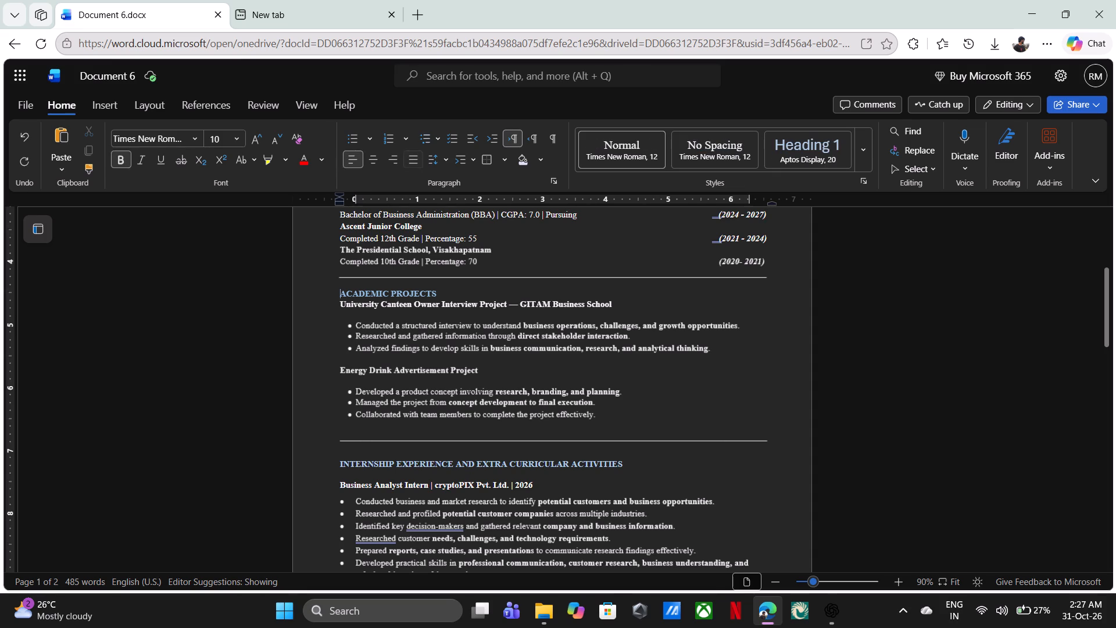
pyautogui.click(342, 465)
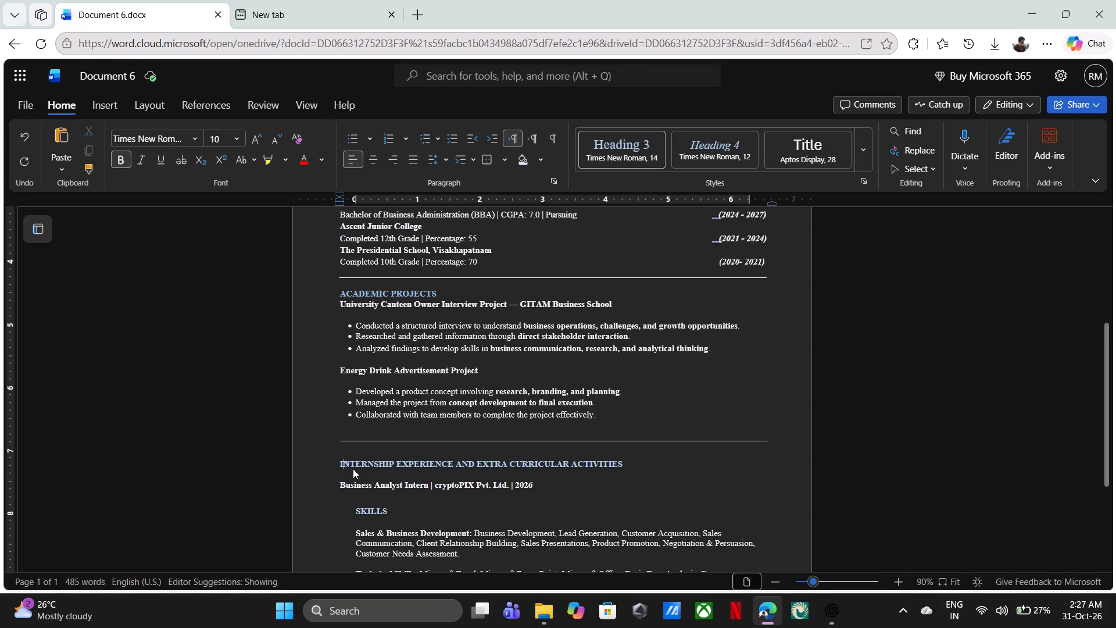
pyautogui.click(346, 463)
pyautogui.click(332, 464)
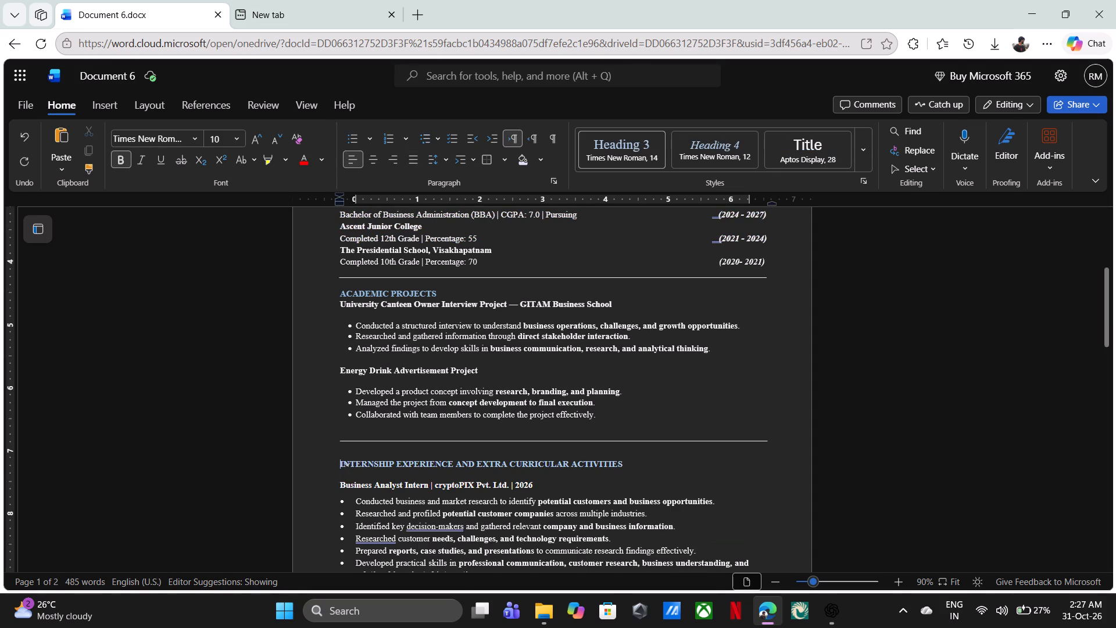
# Move the first-line indents of all Business Analyst Intern bullets inward to line up with the Academic Projects bullets.
pyautogui.click(332, 502)
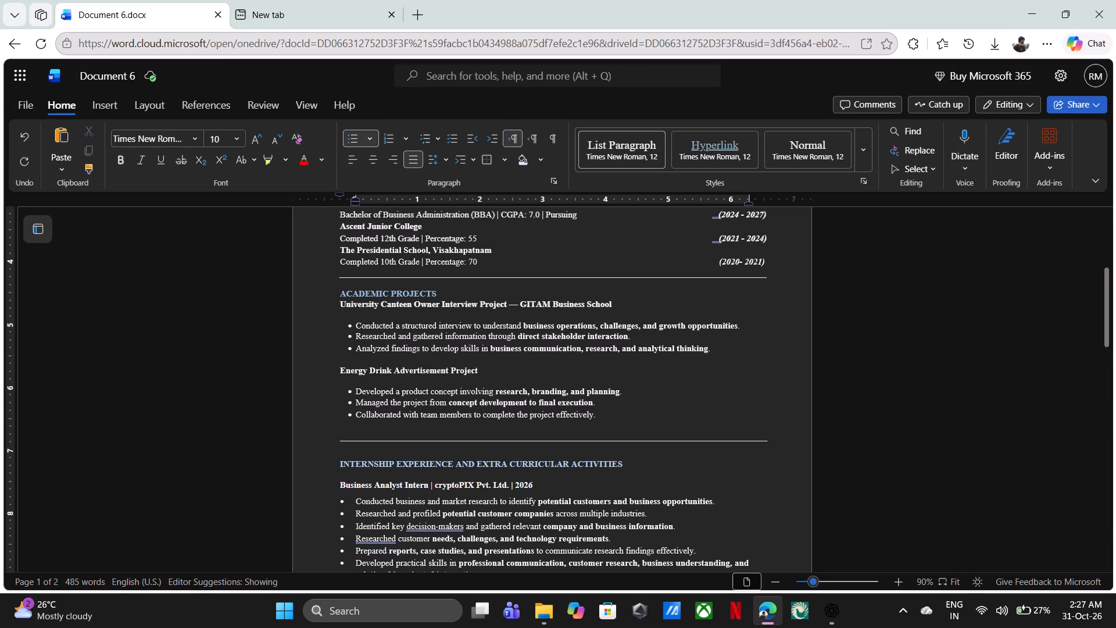
pyautogui.click(352, 198)
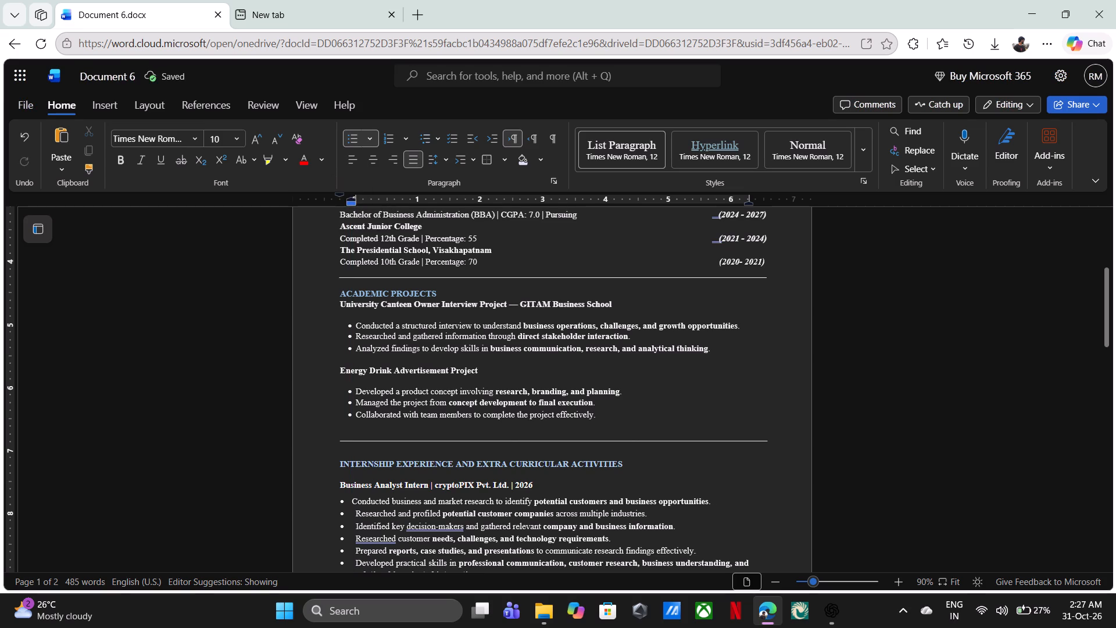
pyautogui.click(329, 501)
pyautogui.moveTo(338, 196); pyautogui.dragTo(350, 198)
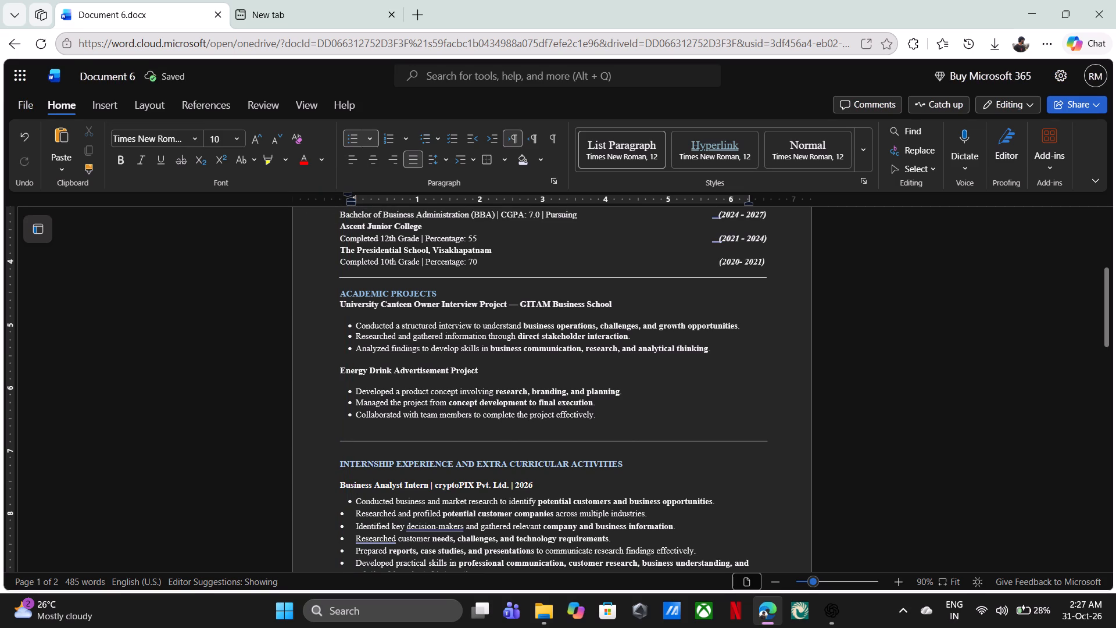
pyautogui.moveTo(331, 515); pyautogui.dragTo(338, 513)
pyautogui.moveTo(337, 191); pyautogui.dragTo(348, 197)
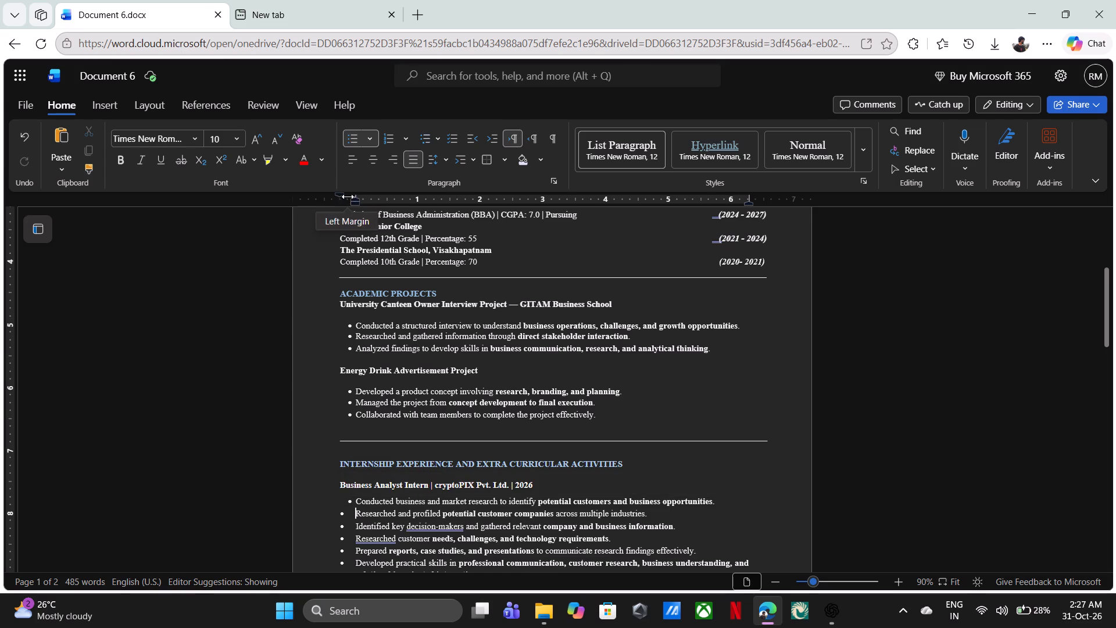
pyautogui.moveTo(348, 197); pyautogui.dragTo(351, 197)
pyautogui.moveTo(341, 195); pyautogui.dragTo(353, 195)
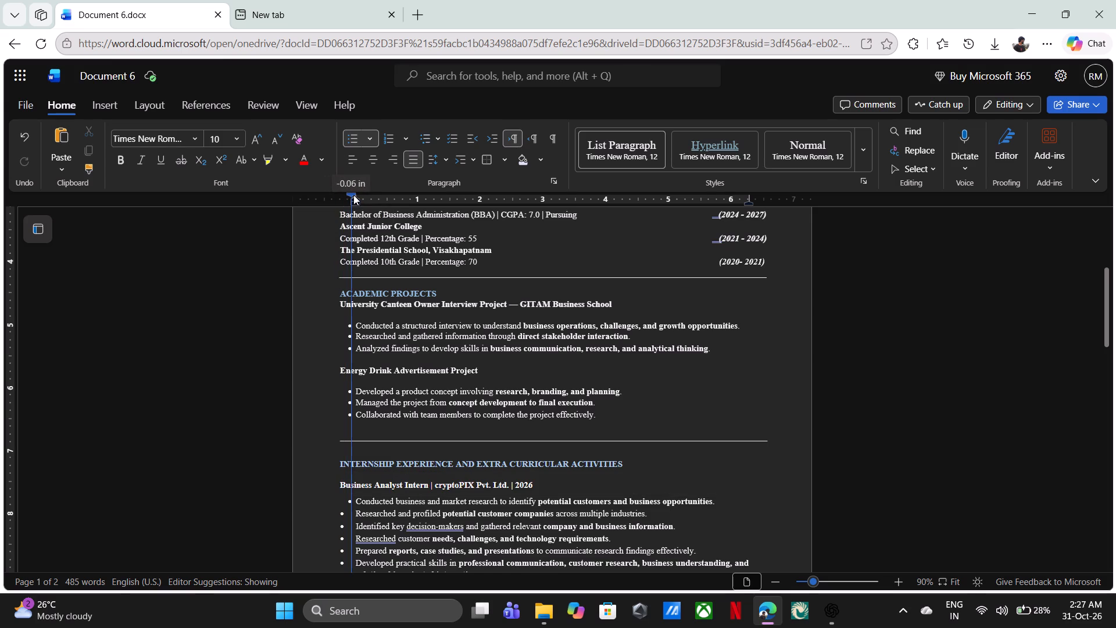
pyautogui.moveTo(353, 195); pyautogui.dragTo(349, 195)
pyautogui.scroll(-1, 377, 304)
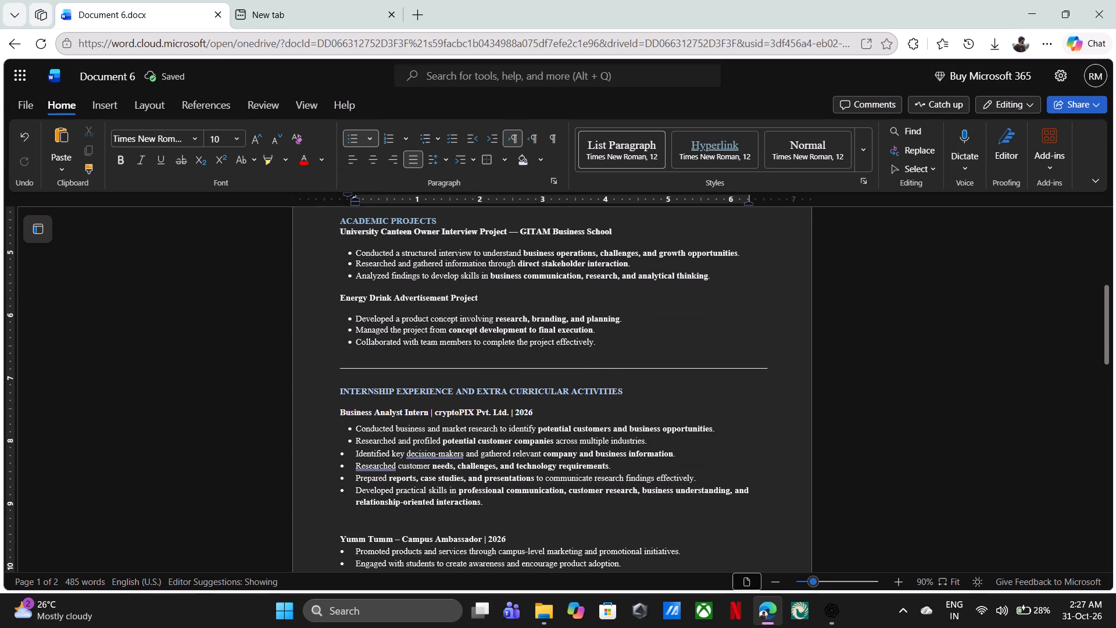
pyautogui.moveTo(355, 451); pyautogui.dragTo(482, 510)
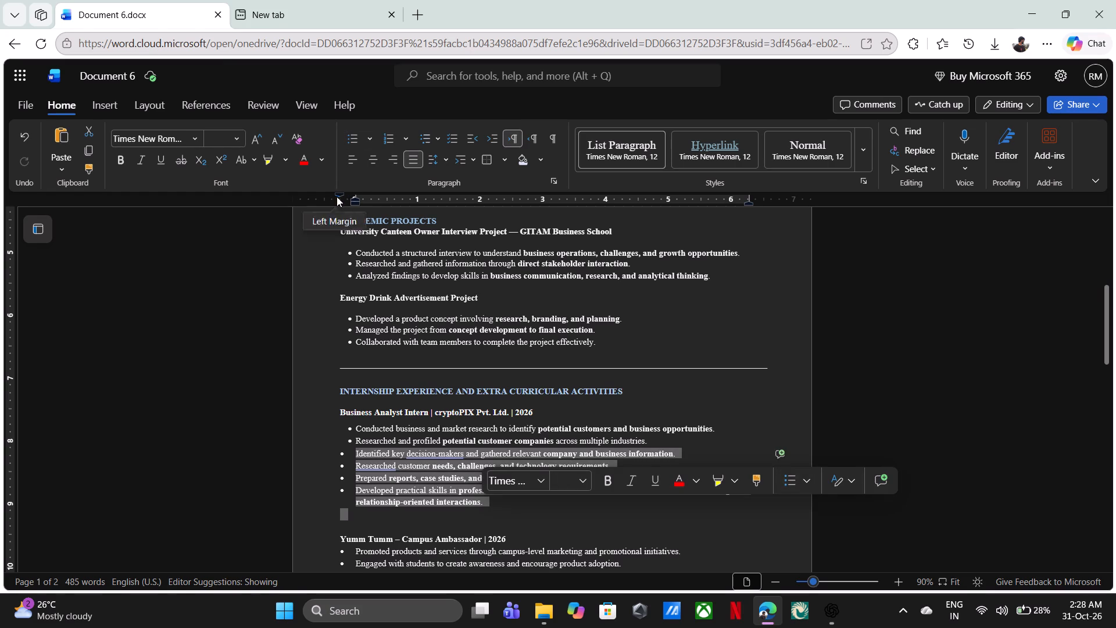
pyautogui.moveTo(337, 196); pyautogui.dragTo(350, 197)
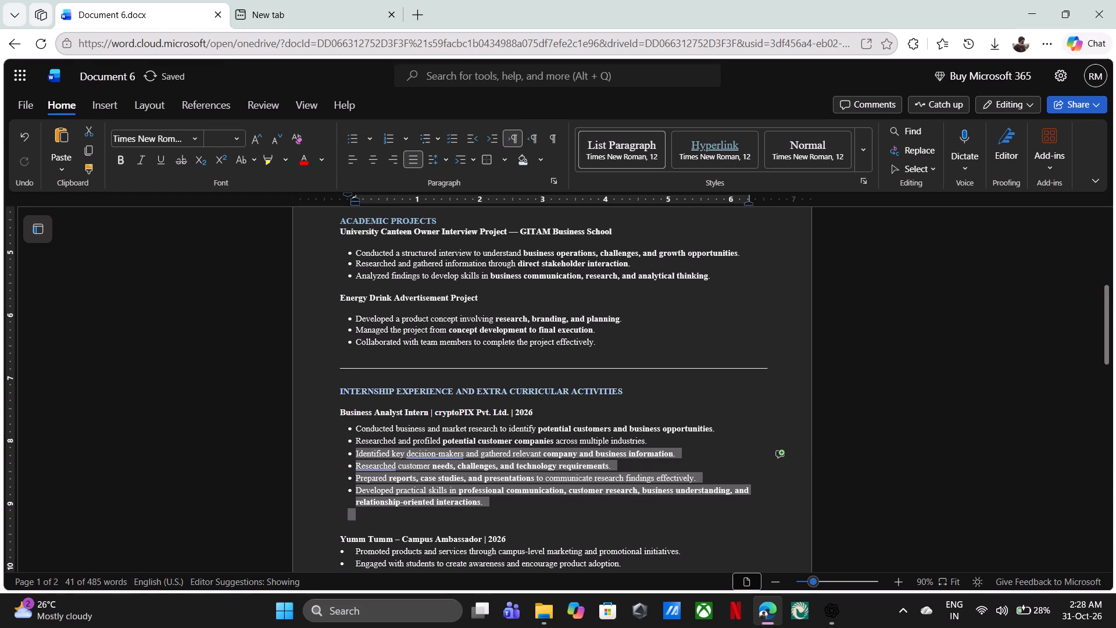
pyautogui.click(423, 372)
# Move the first-line indent of the five Yumm Tumm – Campus Ambassador bullets inward to match the Business Analyst Intern bullets.
pyautogui.scroll(-2, 424, 373)
pyautogui.scroll(2, 424, 374)
pyautogui.scroll(-1, 422, 381)
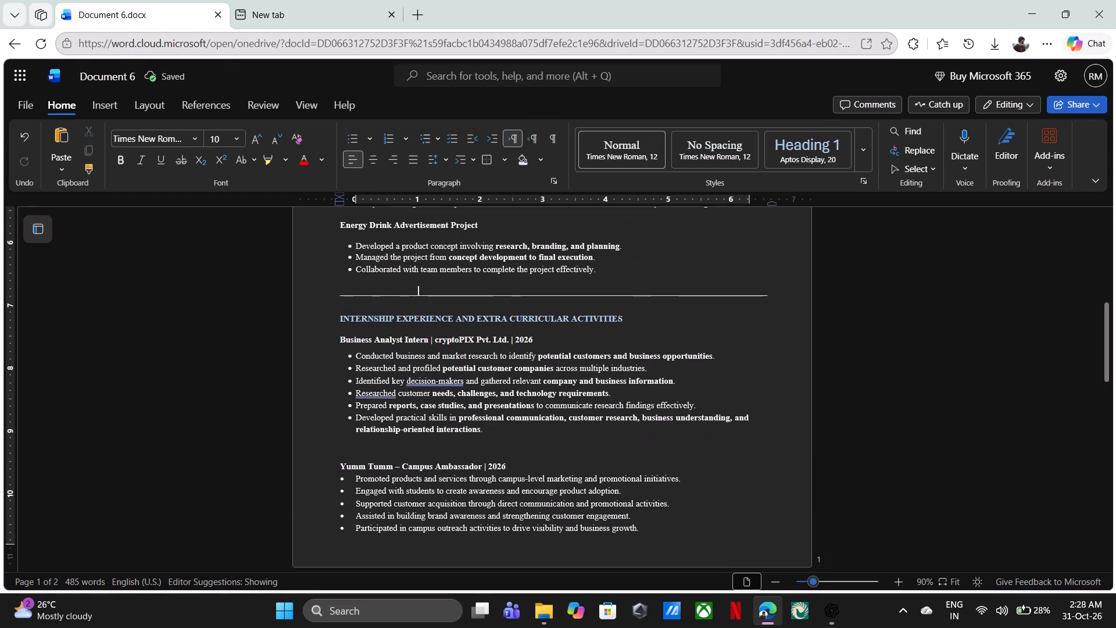
pyautogui.moveTo(349, 480); pyautogui.dragTo(648, 537)
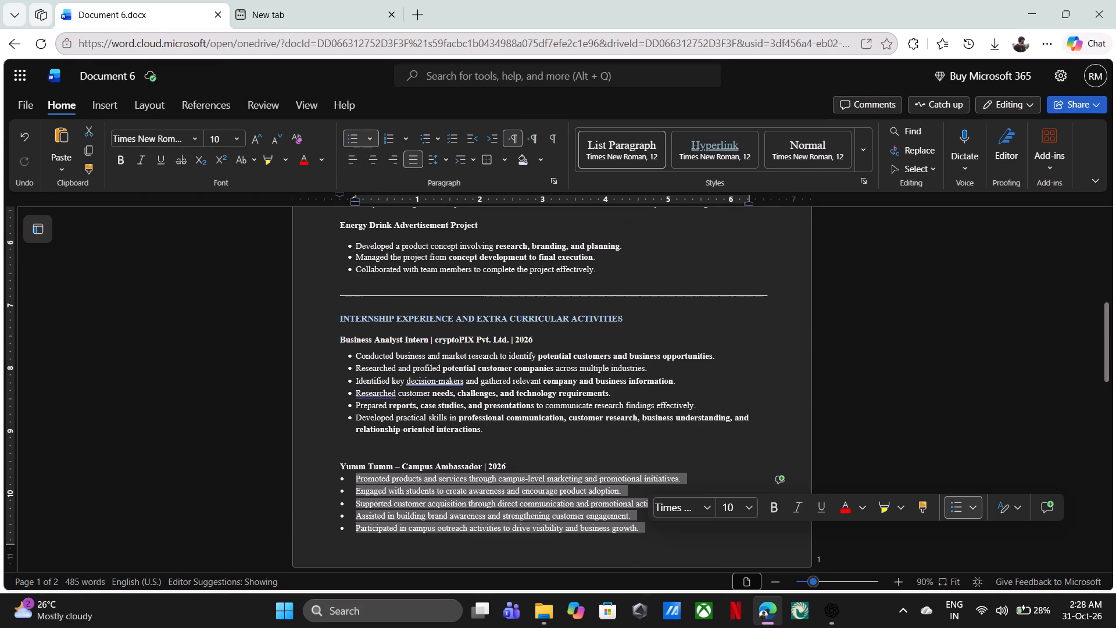
pyautogui.moveTo(340, 194); pyautogui.dragTo(356, 195)
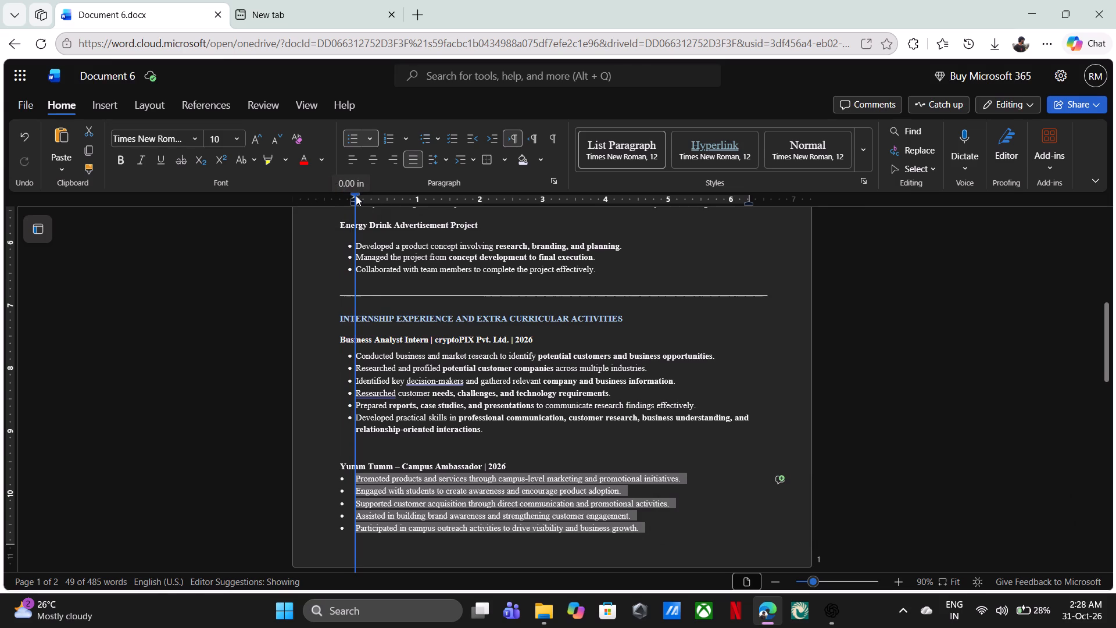
pyautogui.moveTo(356, 195); pyautogui.dragTo(351, 195)
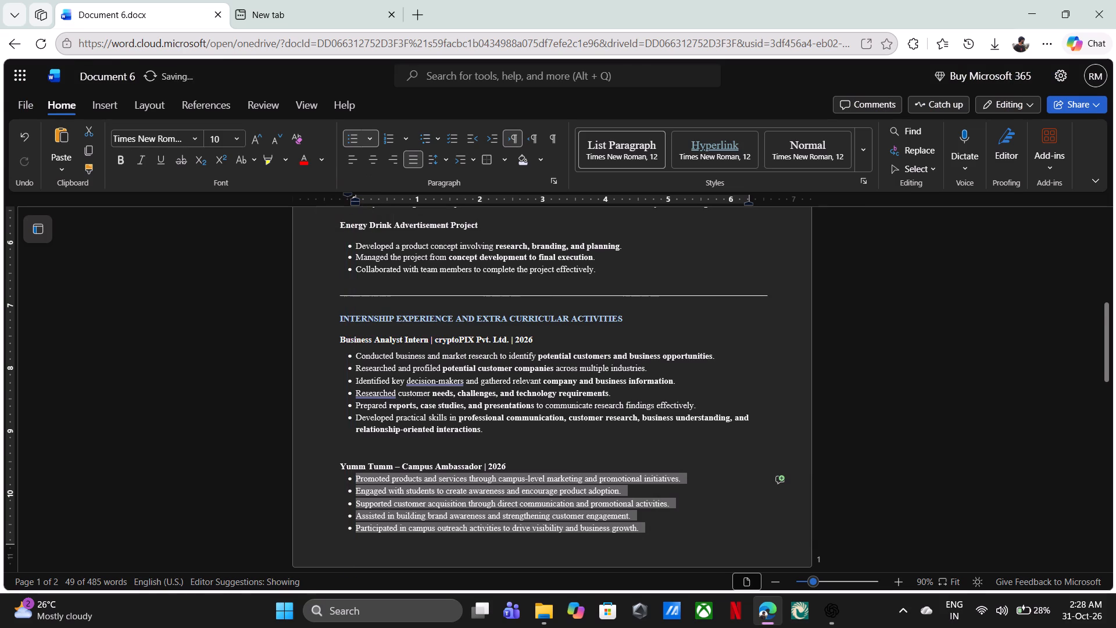
# Shift the first-line indent inward from the first UG Placement Committee bullet through the Logiway Club bullets, matching the bullets on page 1.
pyautogui.scroll(-3, 403, 318)
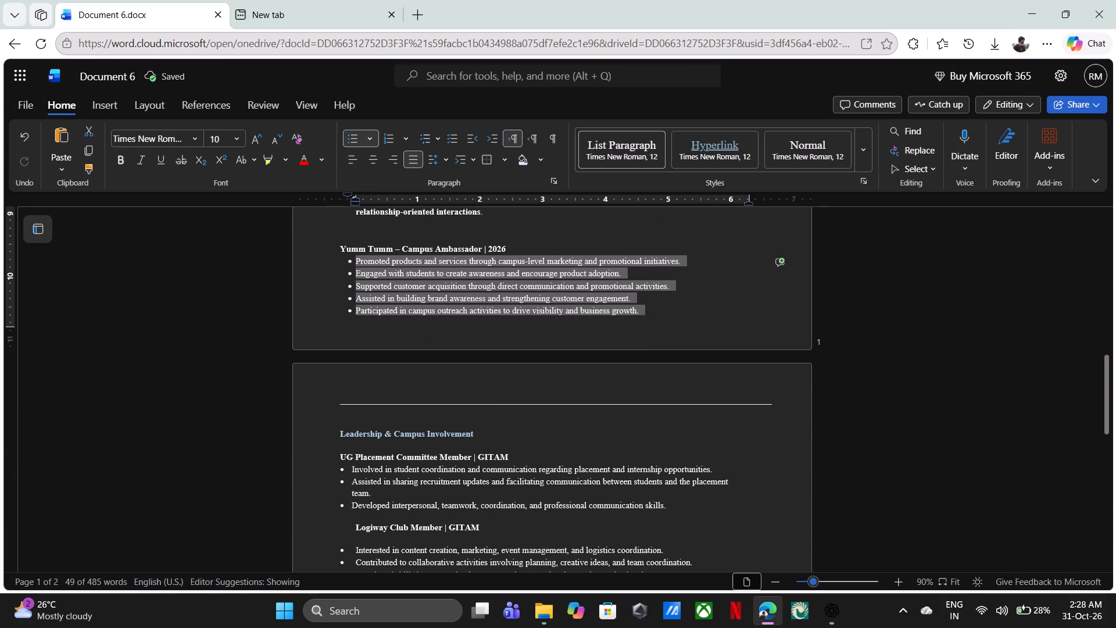
pyautogui.moveTo(333, 470); pyautogui.dragTo(521, 525)
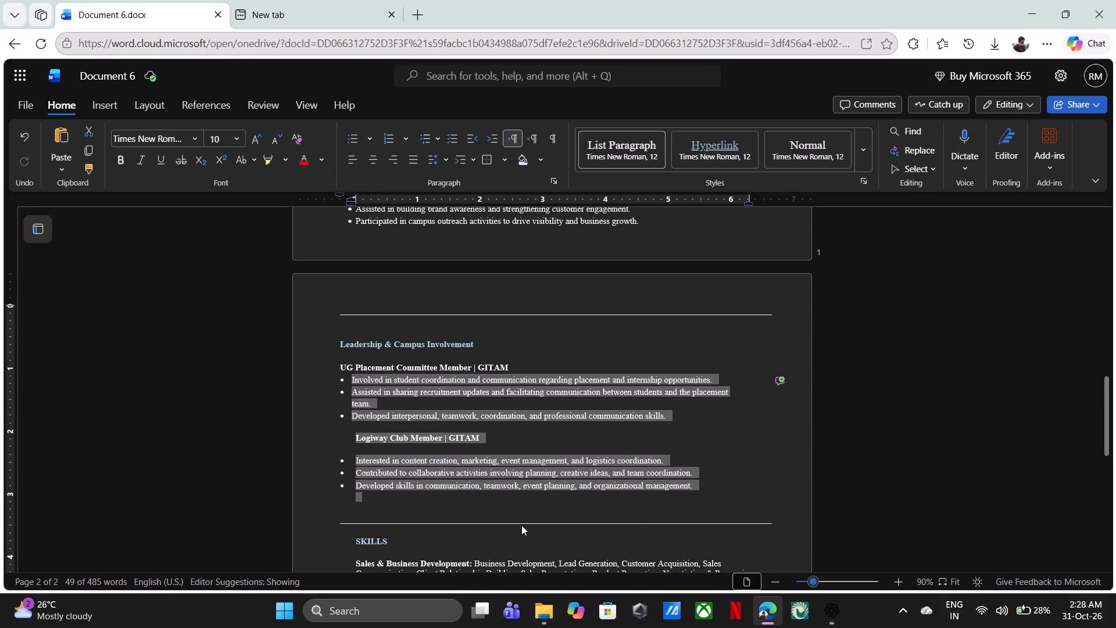
pyautogui.moveTo(521, 525); pyautogui.dragTo(612, 494)
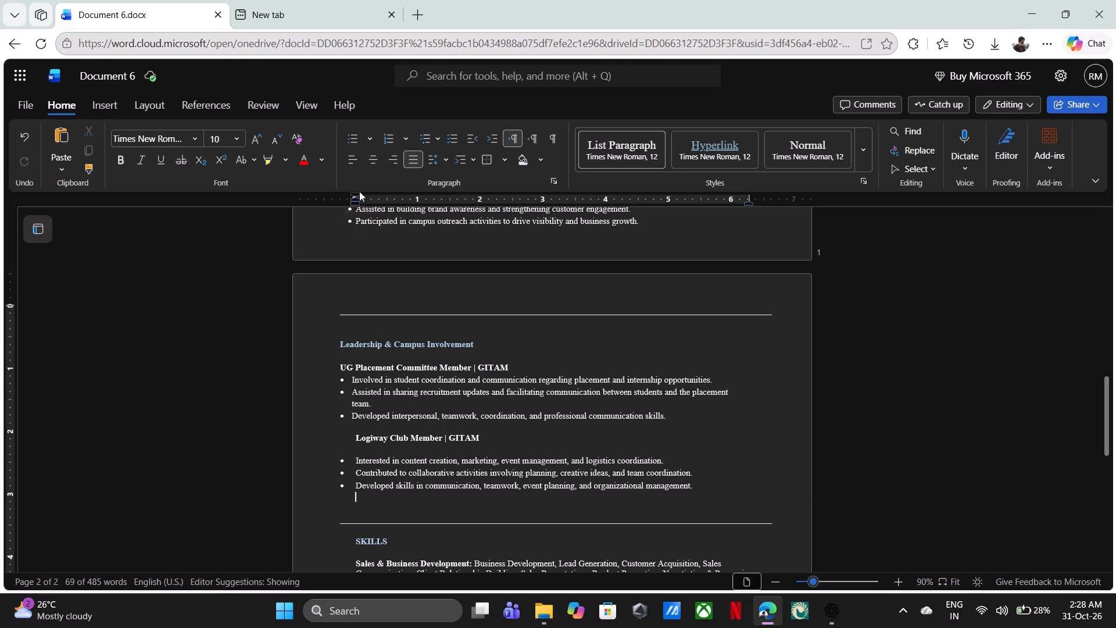
pyautogui.moveTo(346, 377); pyautogui.dragTo(627, 469)
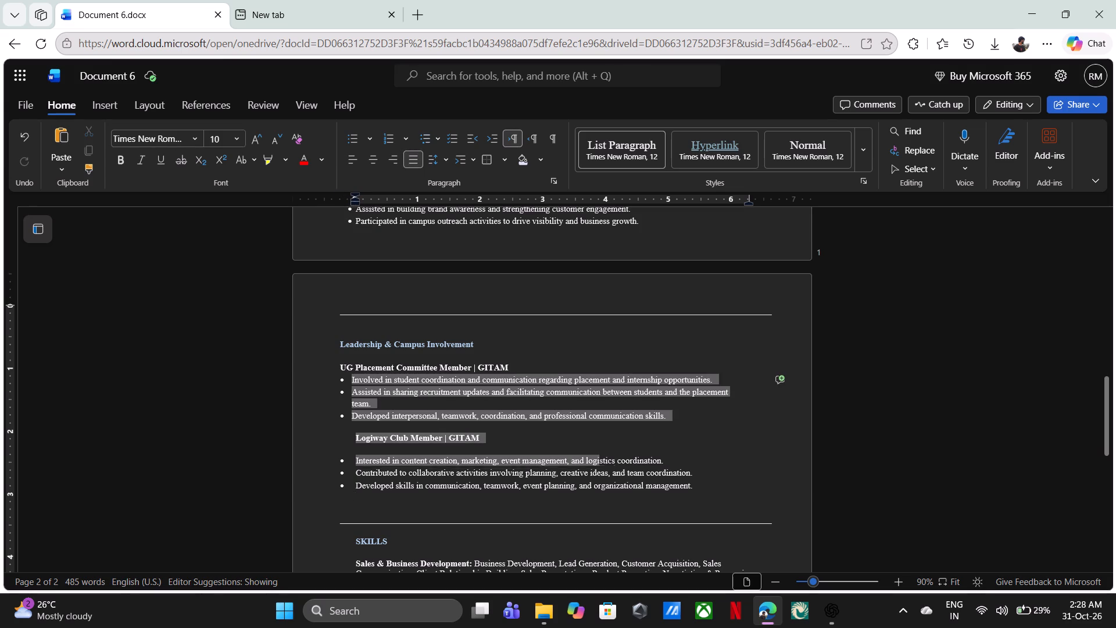
pyautogui.moveTo(627, 469); pyautogui.dragTo(666, 502)
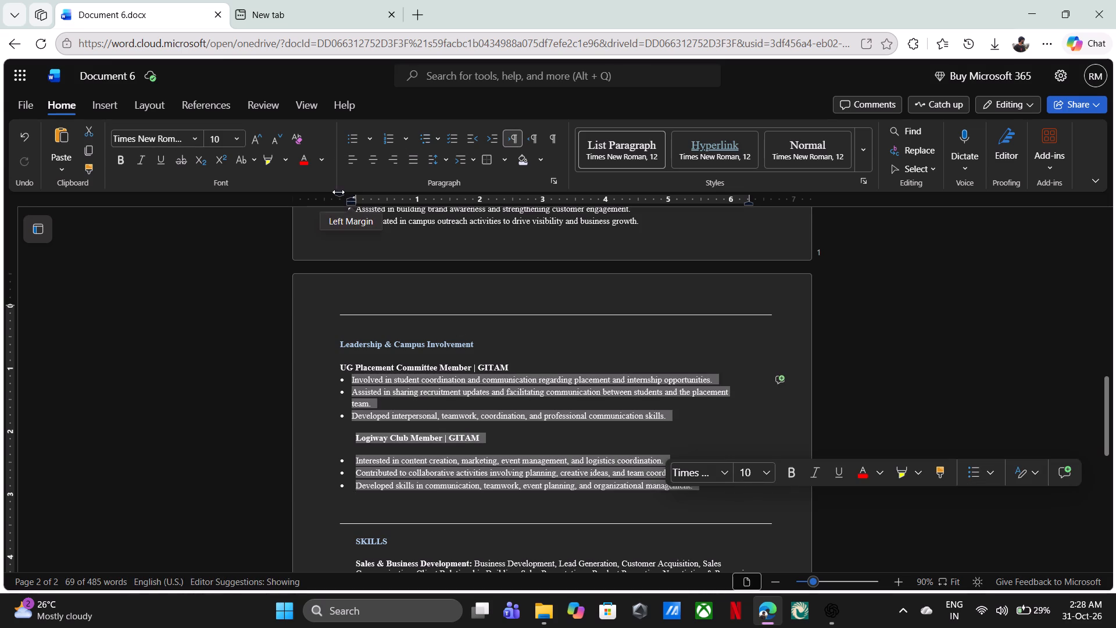
pyautogui.moveTo(338, 192); pyautogui.dragTo(348, 197)
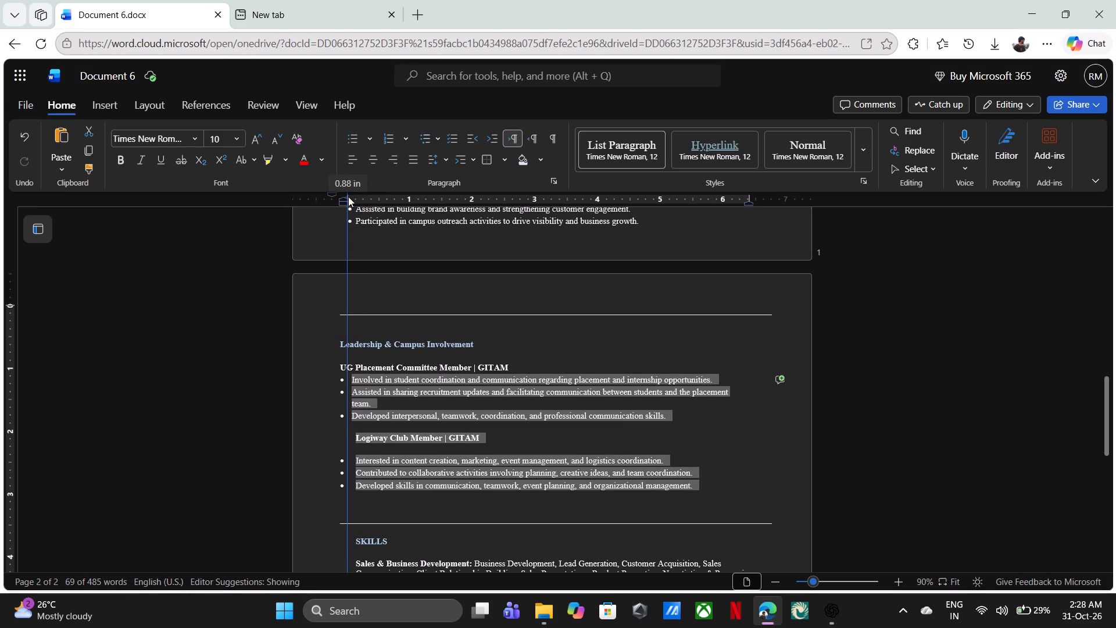
pyautogui.hotkey('ctrl', 'z')
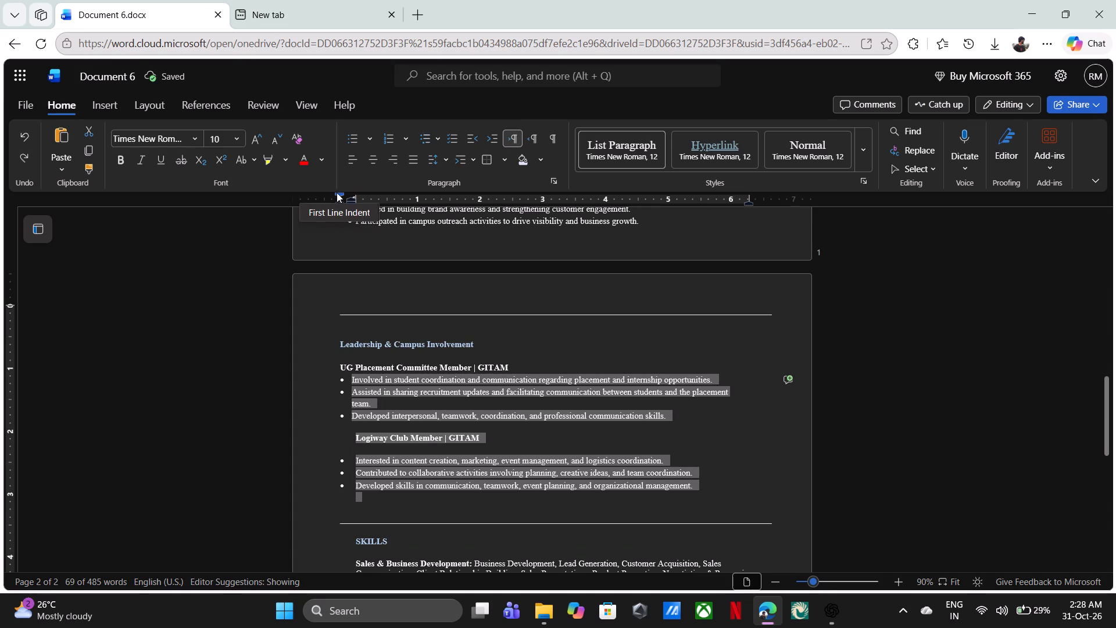
pyautogui.moveTo(337, 192); pyautogui.dragTo(352, 195)
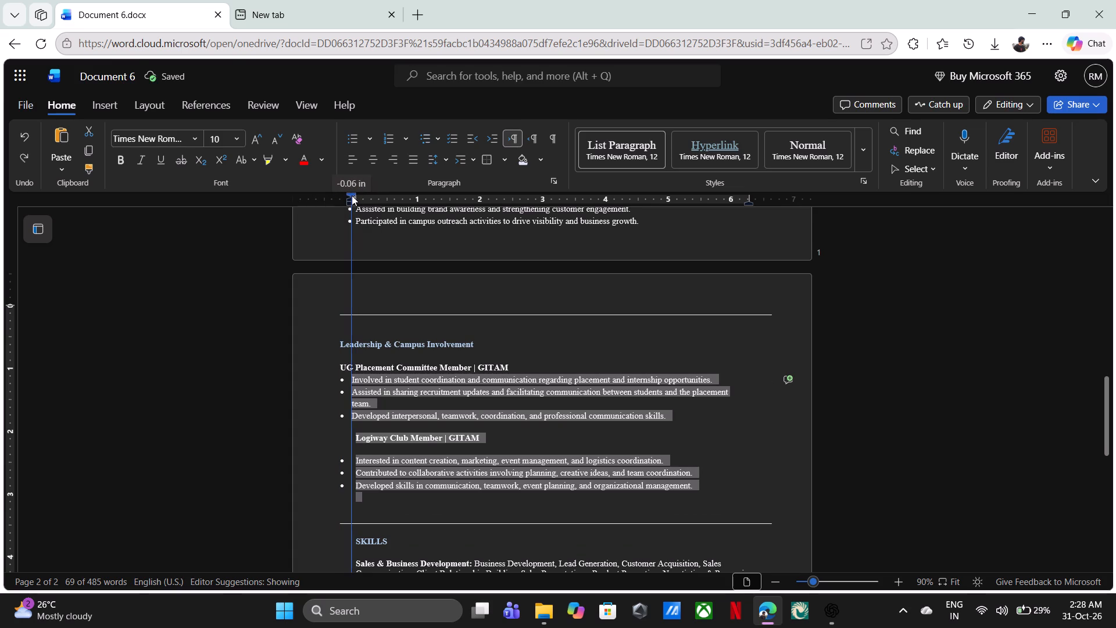
pyautogui.moveTo(352, 195); pyautogui.dragTo(349, 195)
pyautogui.click(399, 298)
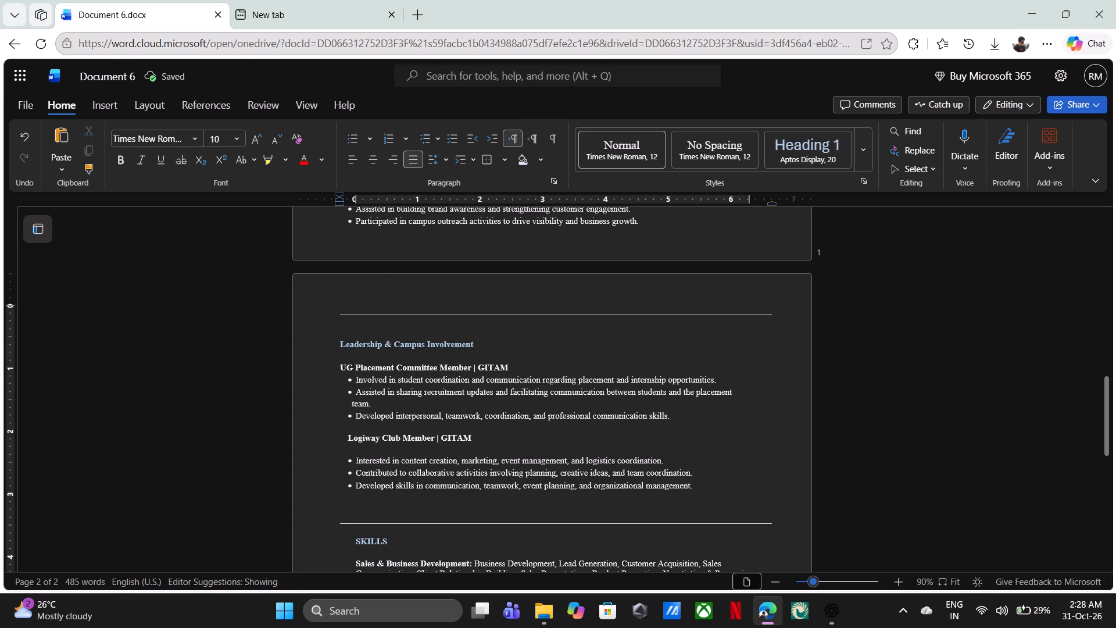
# Review both pages of the resume, comparing bullet alignment and indents from Education through Skills.
pyautogui.scroll(6, 413, 414)
pyautogui.scroll(2, 373, 387)
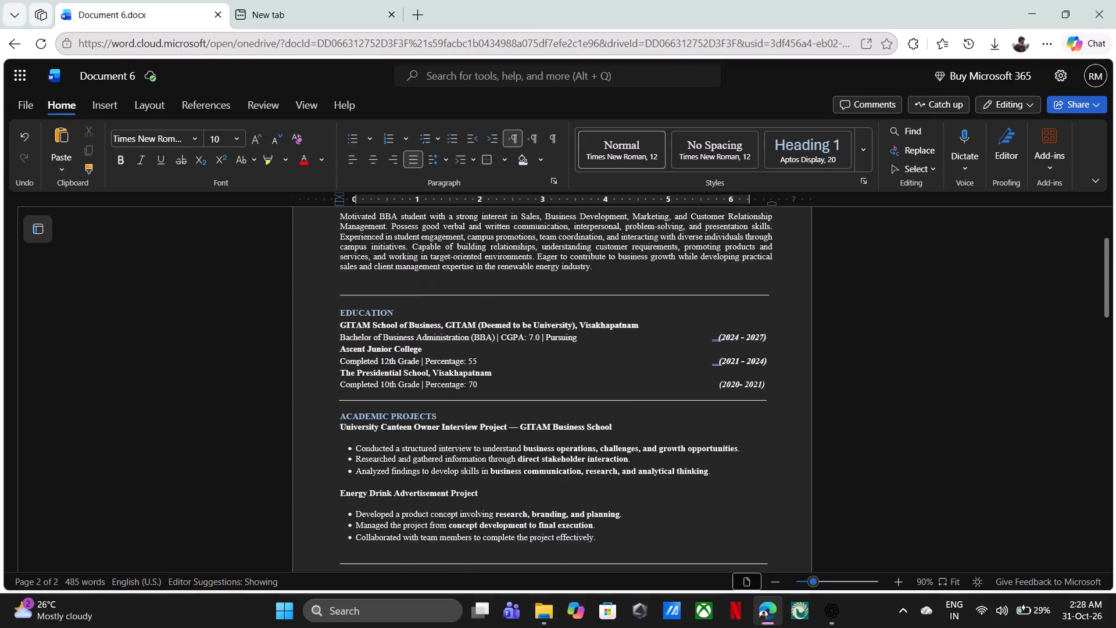
pyautogui.scroll(5, 373, 386)
pyautogui.scroll(-4, 372, 385)
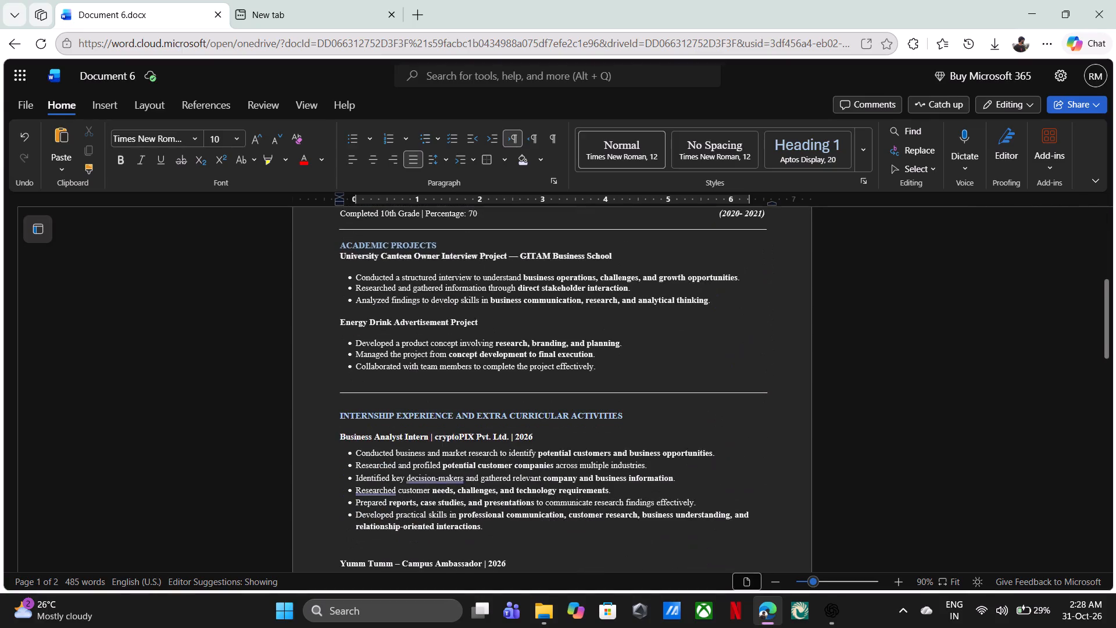
pyautogui.scroll(-3, 365, 380)
pyautogui.scroll(5, 363, 380)
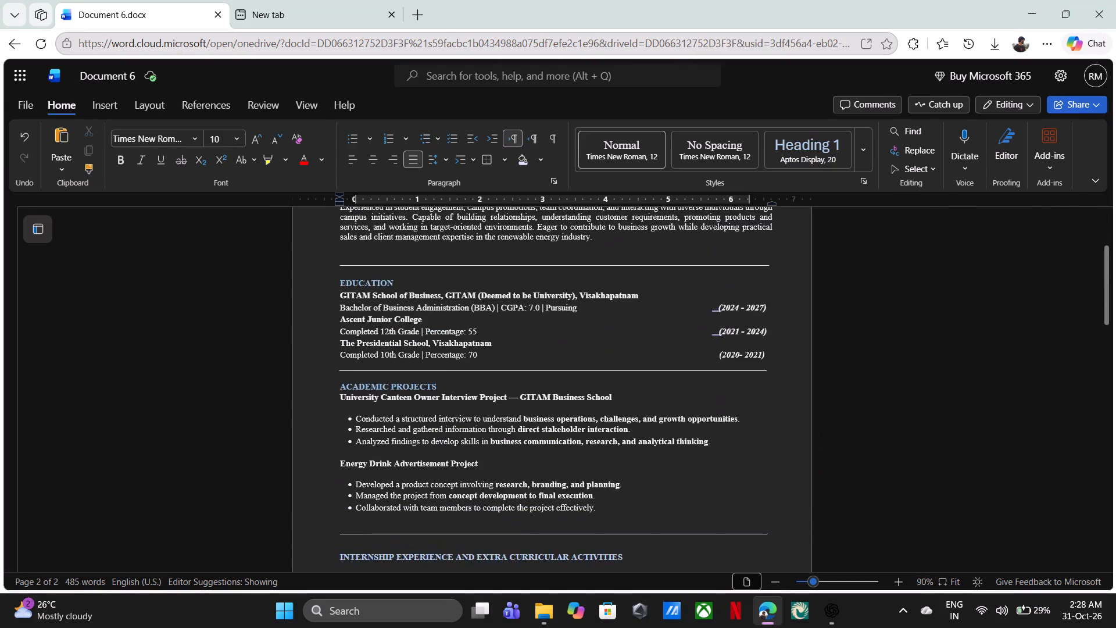
pyautogui.scroll(-7, 362, 379)
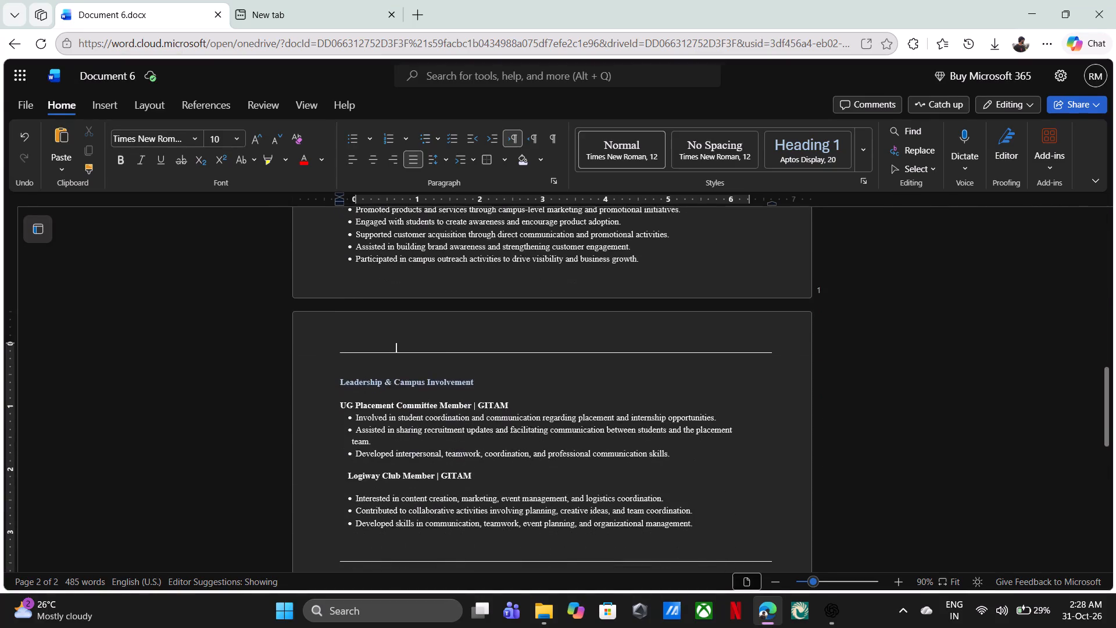
pyautogui.scroll(-4, 364, 376)
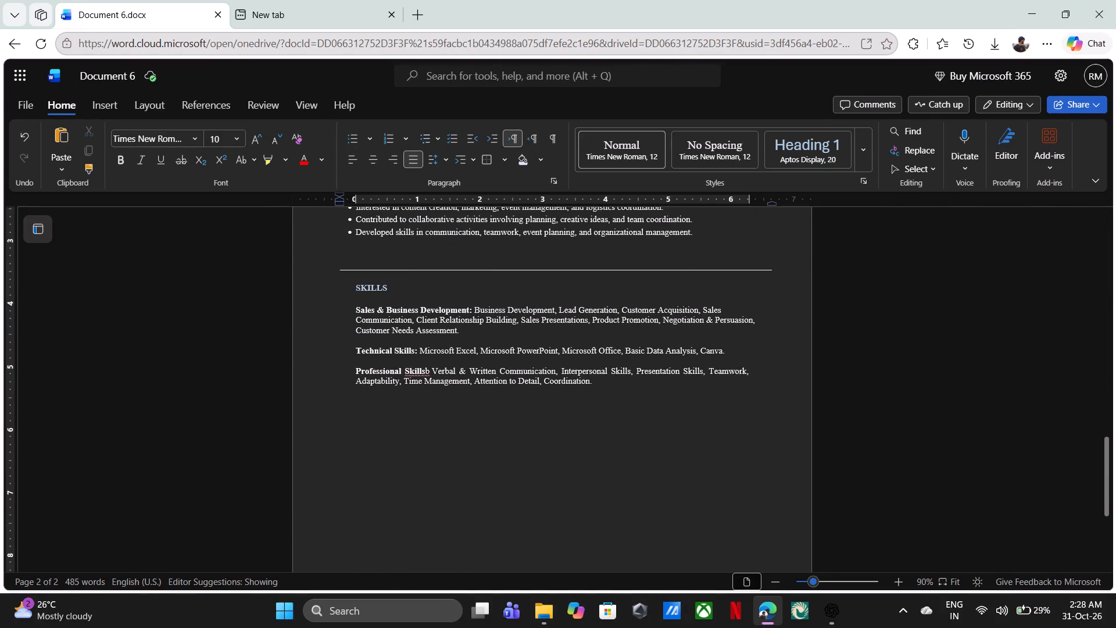
# Correct the misspelled label of the last Skills paragraph to "Professional Skills:".
pyautogui.scroll(-1, 370, 391)
pyautogui.click(428, 299)
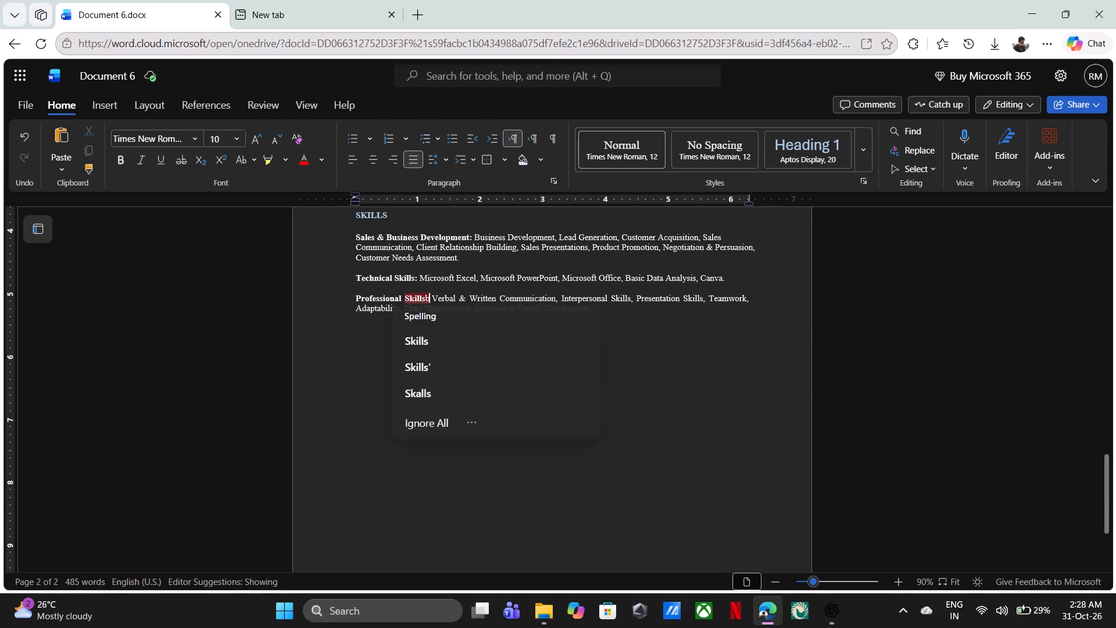
pyautogui.press('BackSpace')
pyautogui.press('BackSpace')
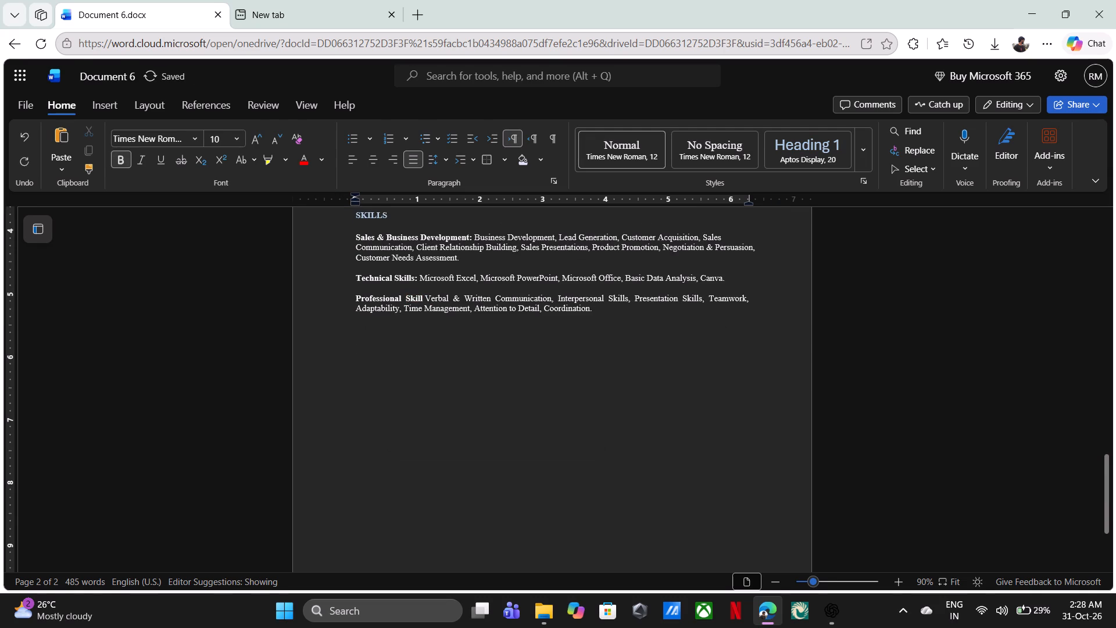
pyautogui.press('s')
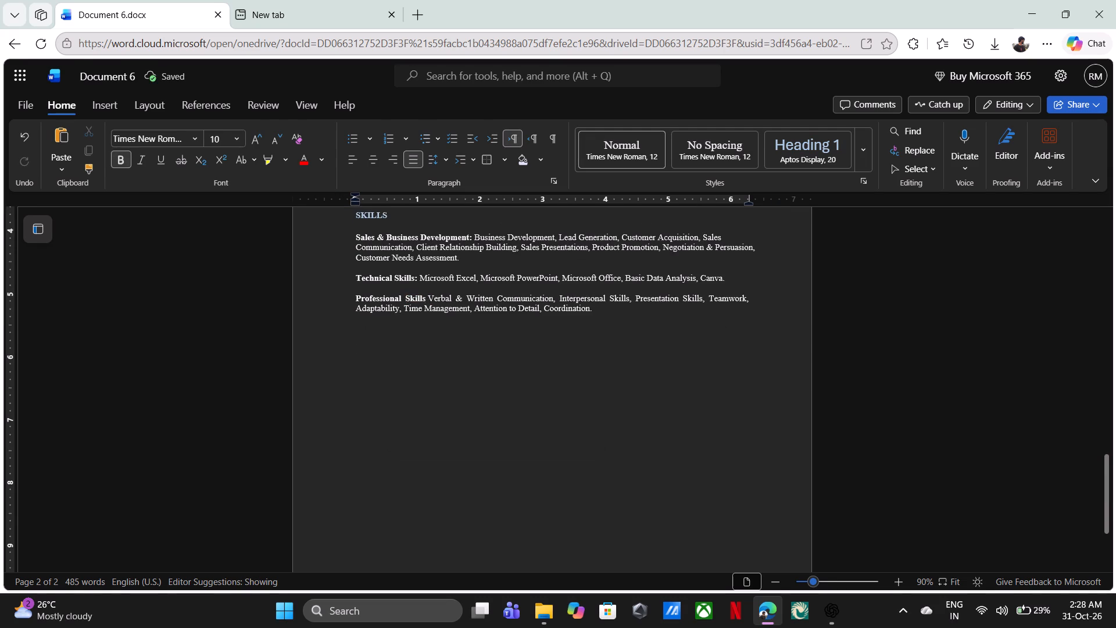
pyautogui.hotkey('shift', ':')
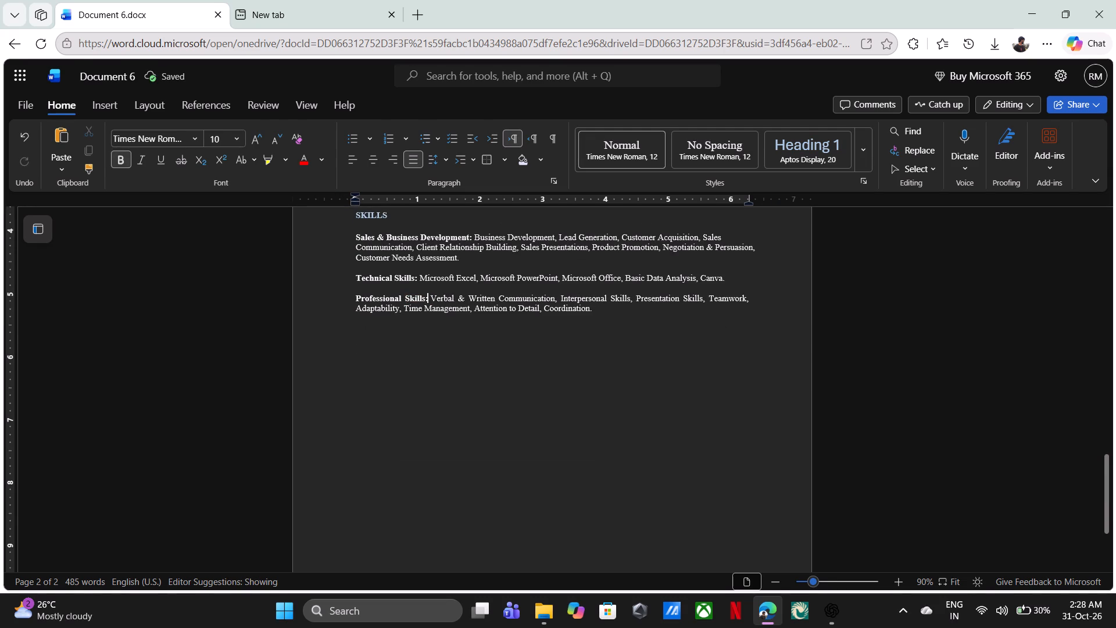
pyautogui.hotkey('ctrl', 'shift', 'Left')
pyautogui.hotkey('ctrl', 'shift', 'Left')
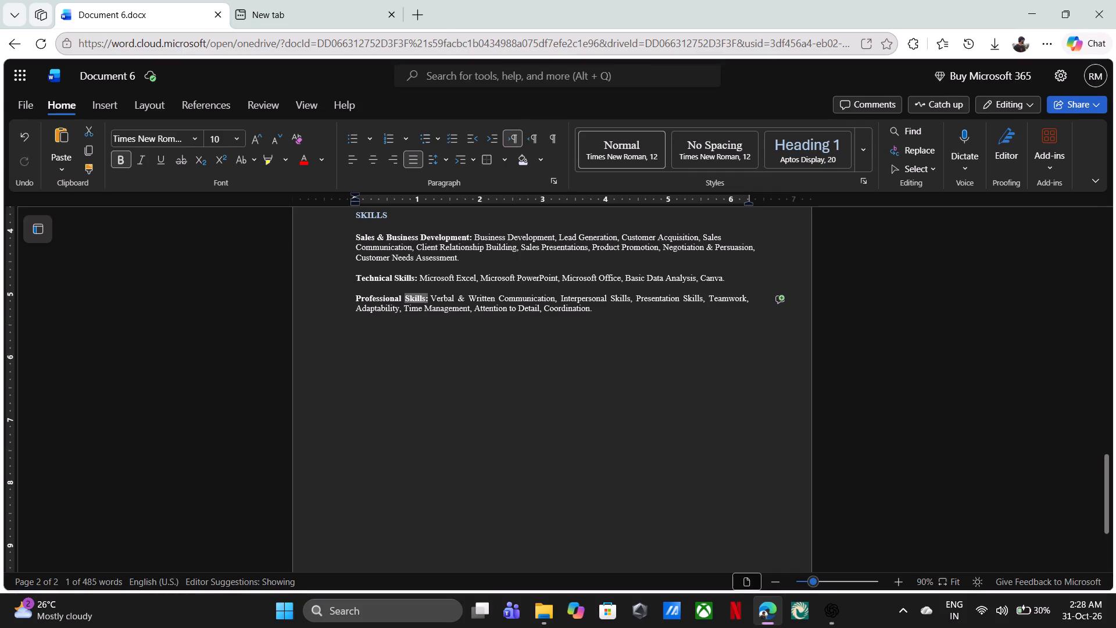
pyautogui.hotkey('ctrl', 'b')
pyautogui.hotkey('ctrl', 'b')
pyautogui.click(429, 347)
# Review both pages of the resume in the print preview, checking alignment and spacing from the header through Skills.
pyautogui.scroll(3, 445, 386)
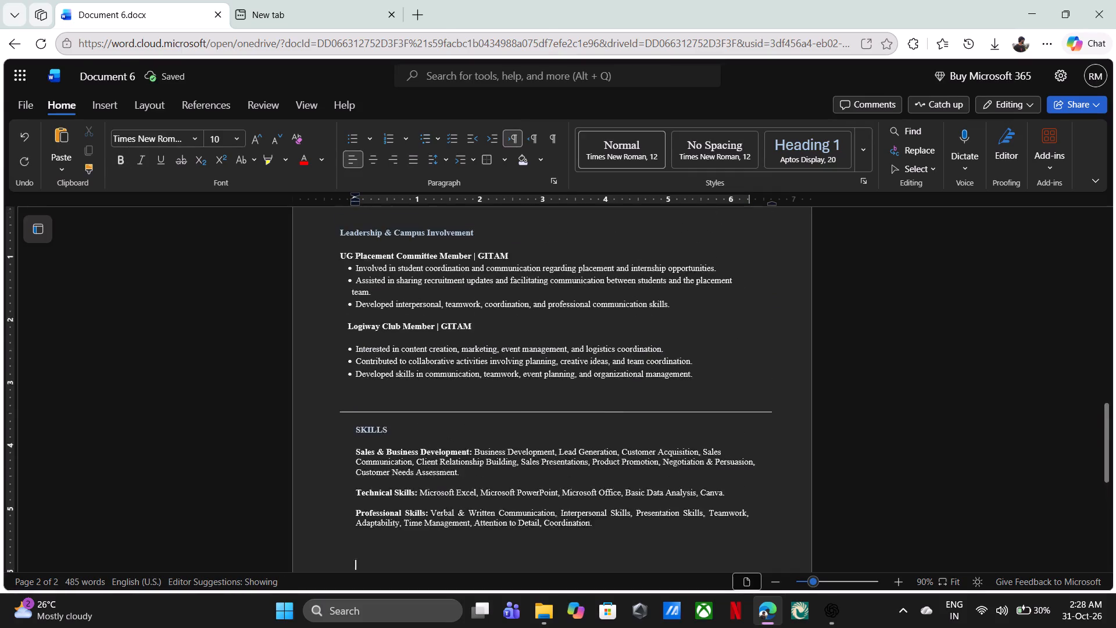
pyautogui.scroll(14, 447, 390)
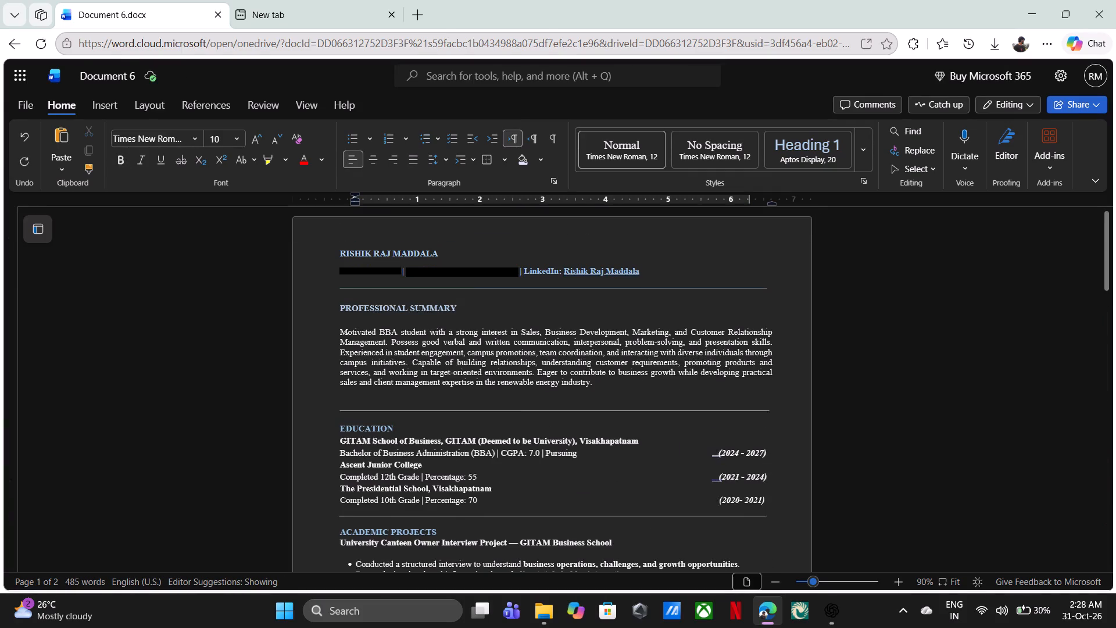
pyautogui.scroll(2, 431, 357)
pyautogui.hotkey('ctrl', 'p')
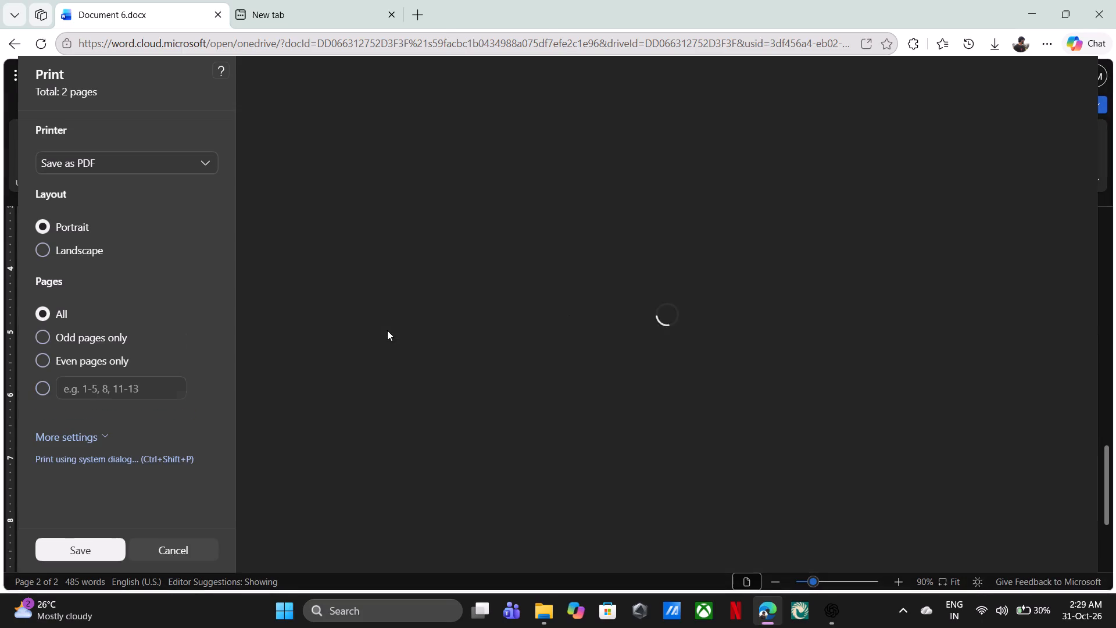
pyautogui.scroll(3, 602, 196)
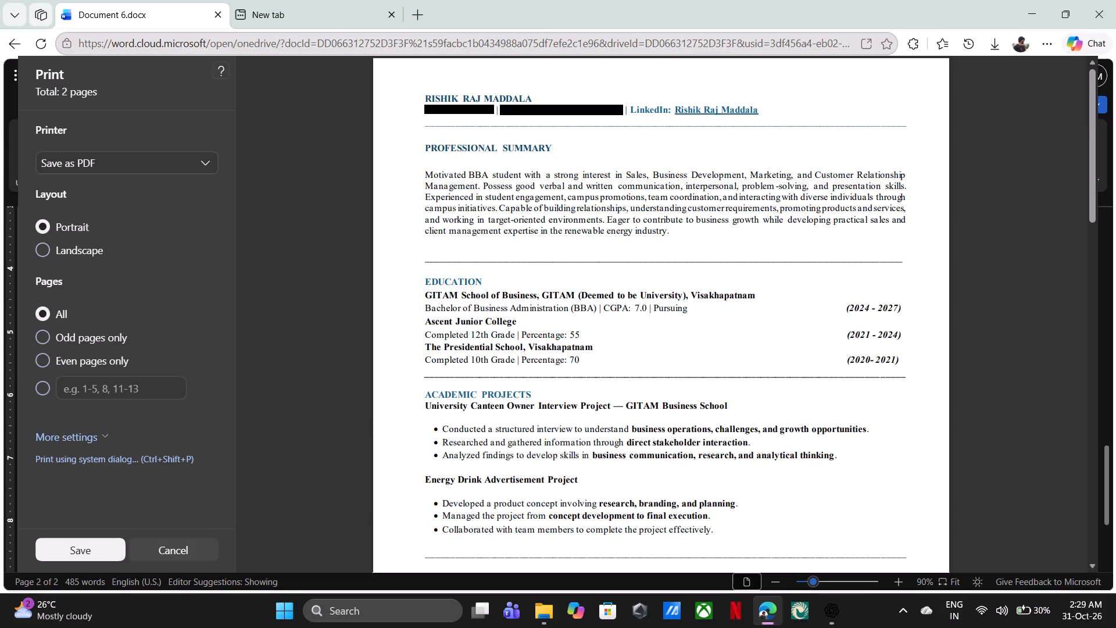
pyautogui.scroll(-4, 598, 181)
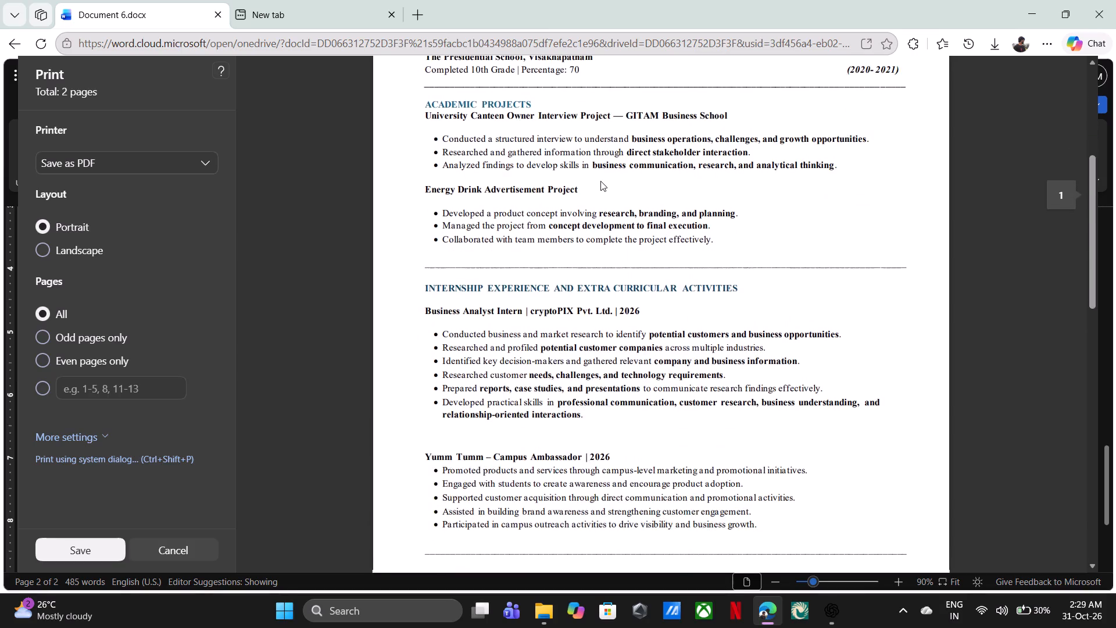
pyautogui.scroll(-8, 600, 181)
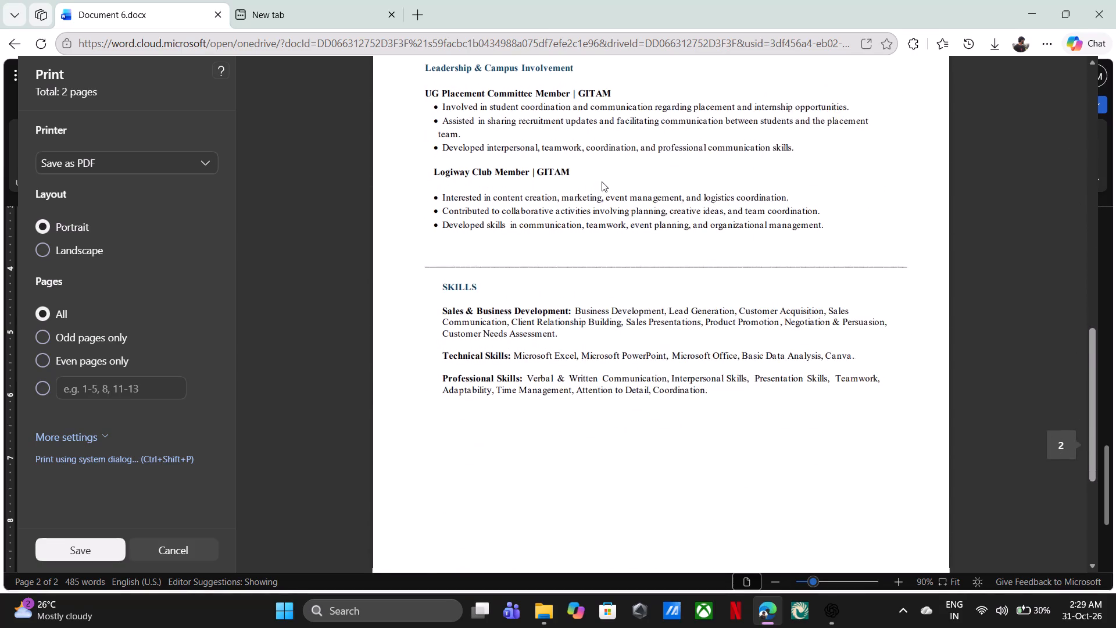
pyautogui.scroll(6, 602, 181)
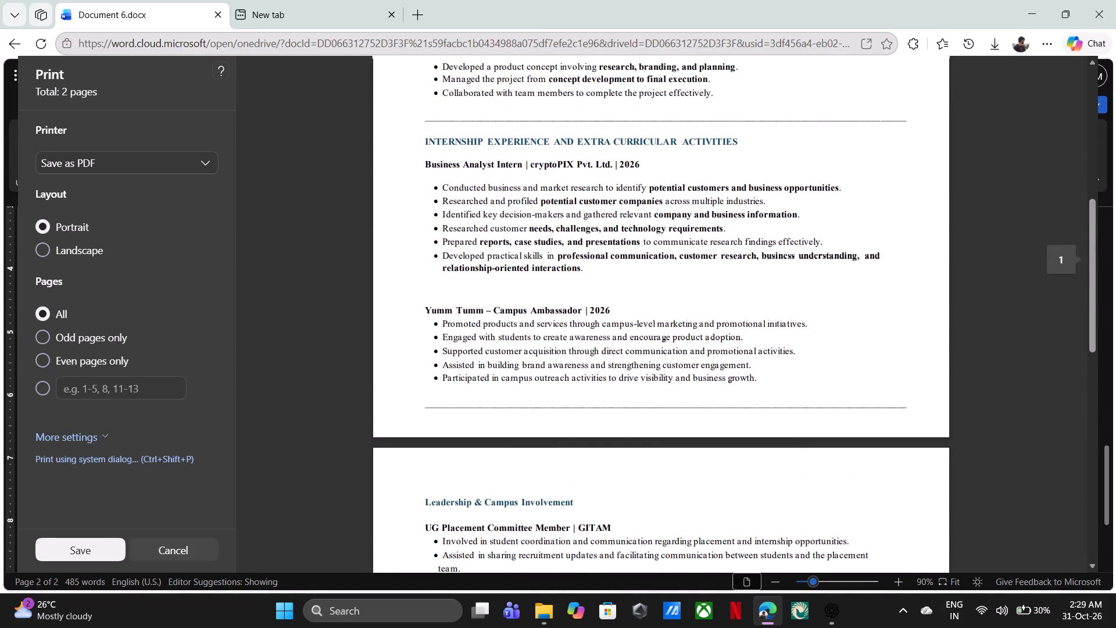
pyautogui.scroll(5, 611, 176)
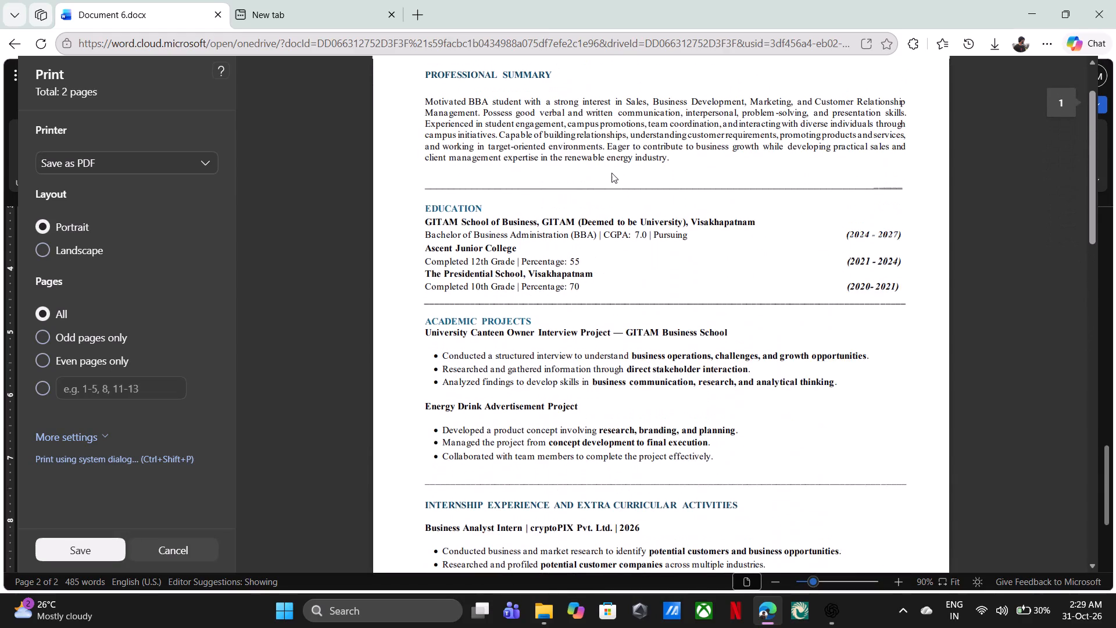
pyautogui.scroll(2, 611, 171)
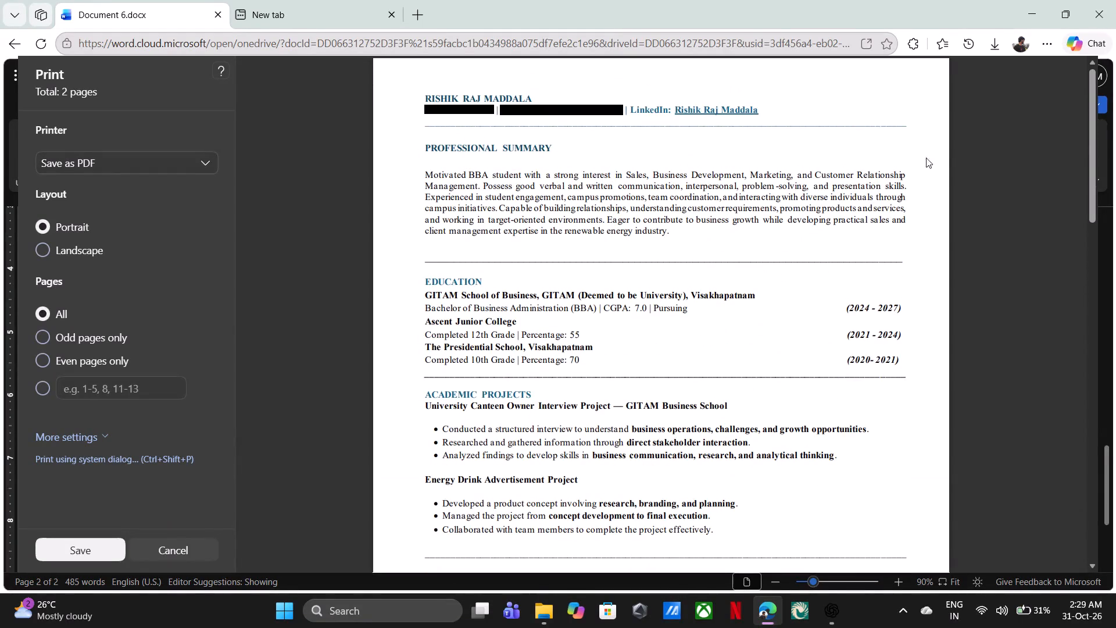
pyautogui.moveTo(170, 553); pyautogui.dragTo(176, 553)
# Remove the space before the body paragraph under the PROFESSIONAL SUMMARY heading.
pyautogui.scroll(14, 377, 382)
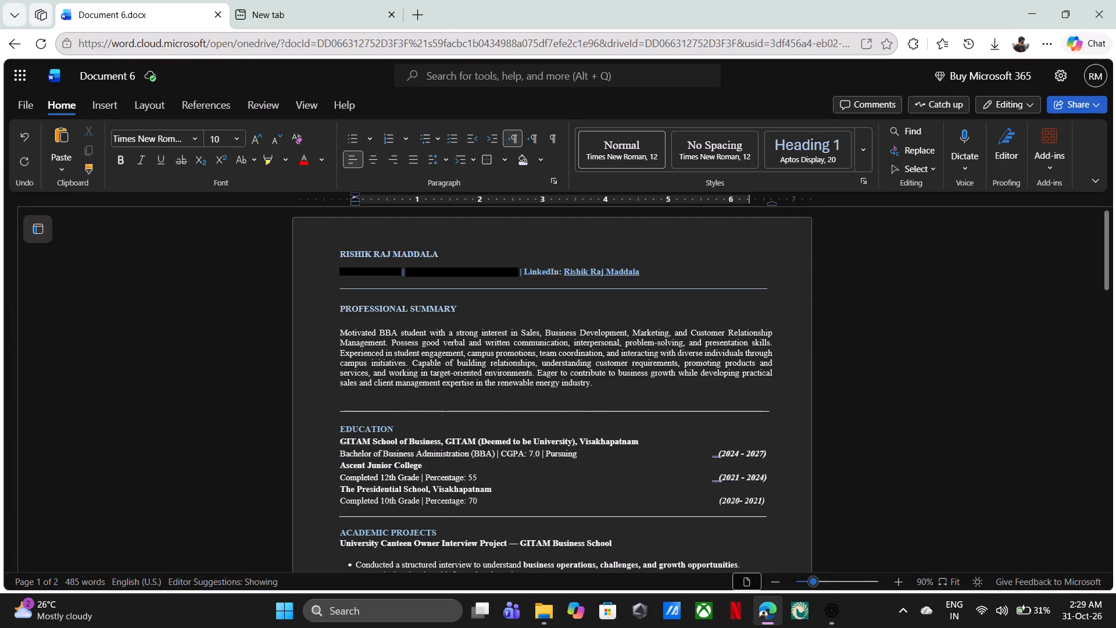
pyautogui.click(355, 326)
pyautogui.click(334, 328)
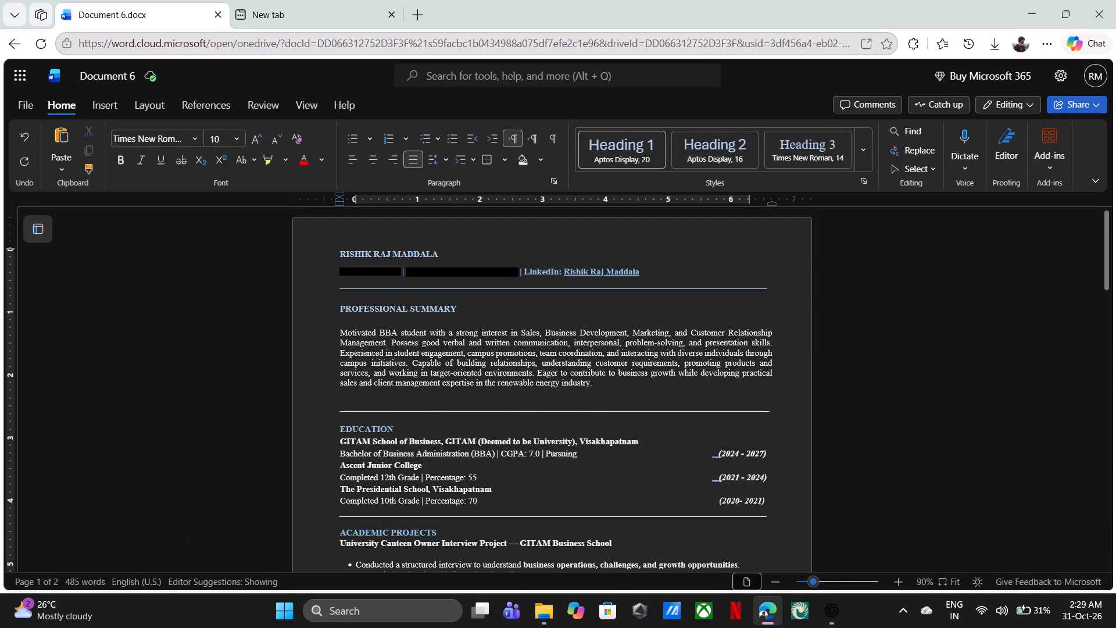
pyautogui.click(443, 160)
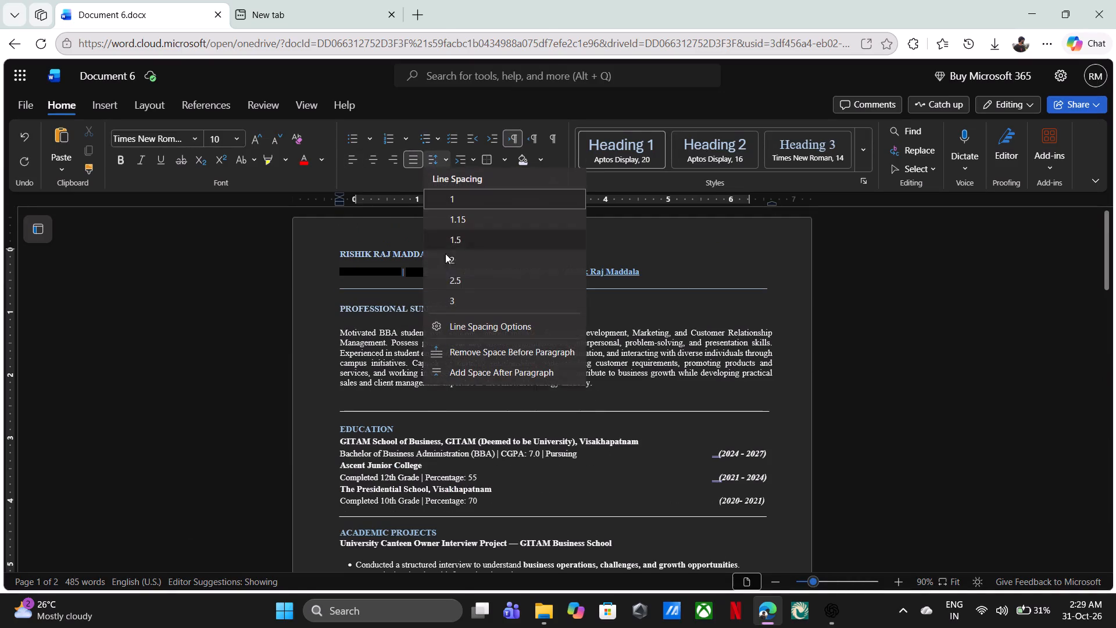
pyautogui.click(463, 347)
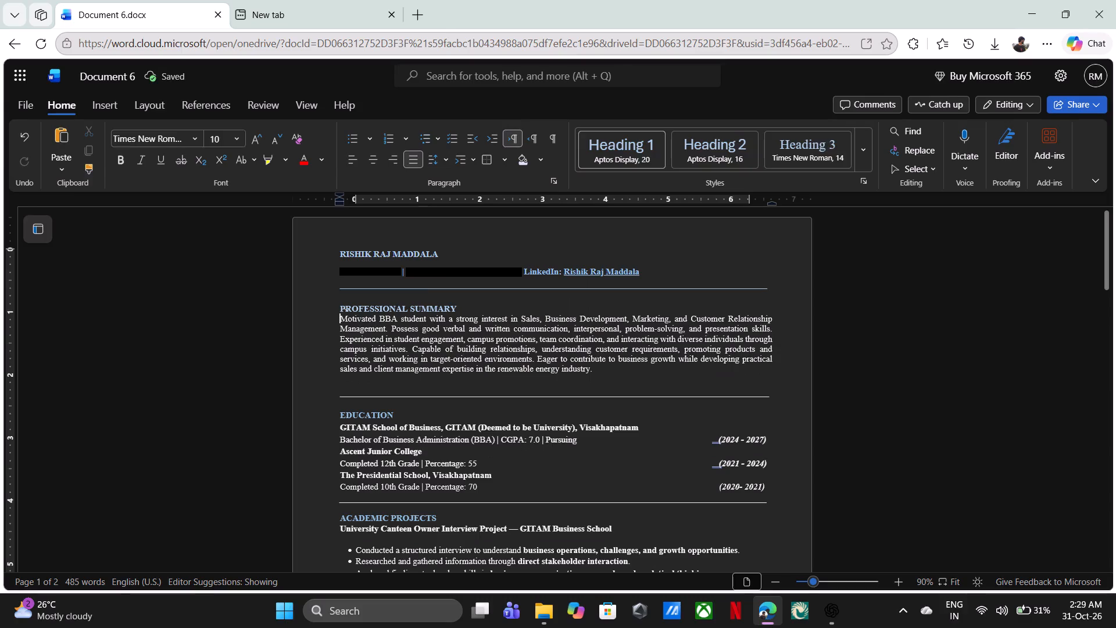
# Add space after the PROFESSIONAL SUMMARY heading paragraph.
pyautogui.click(456, 303)
pyautogui.click(448, 158)
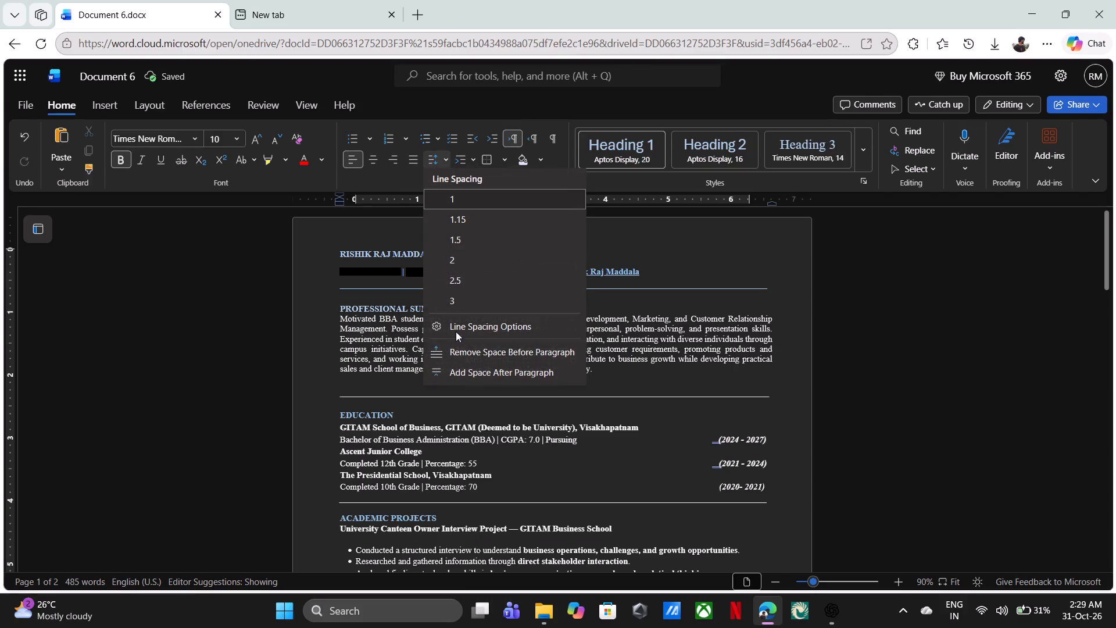
pyautogui.click(460, 367)
pyautogui.click(524, 319)
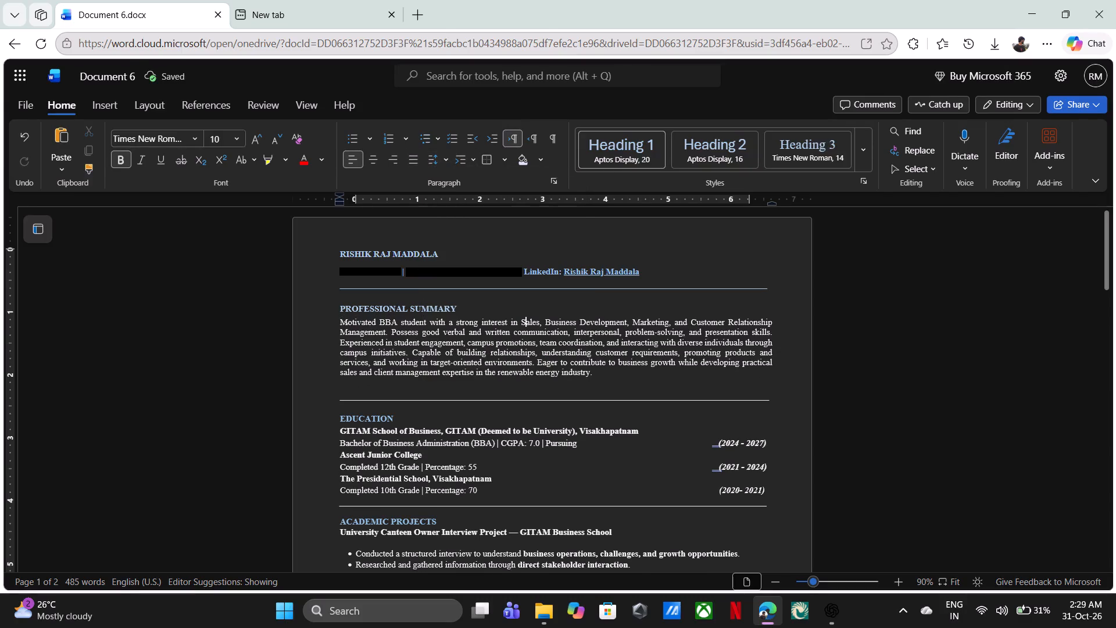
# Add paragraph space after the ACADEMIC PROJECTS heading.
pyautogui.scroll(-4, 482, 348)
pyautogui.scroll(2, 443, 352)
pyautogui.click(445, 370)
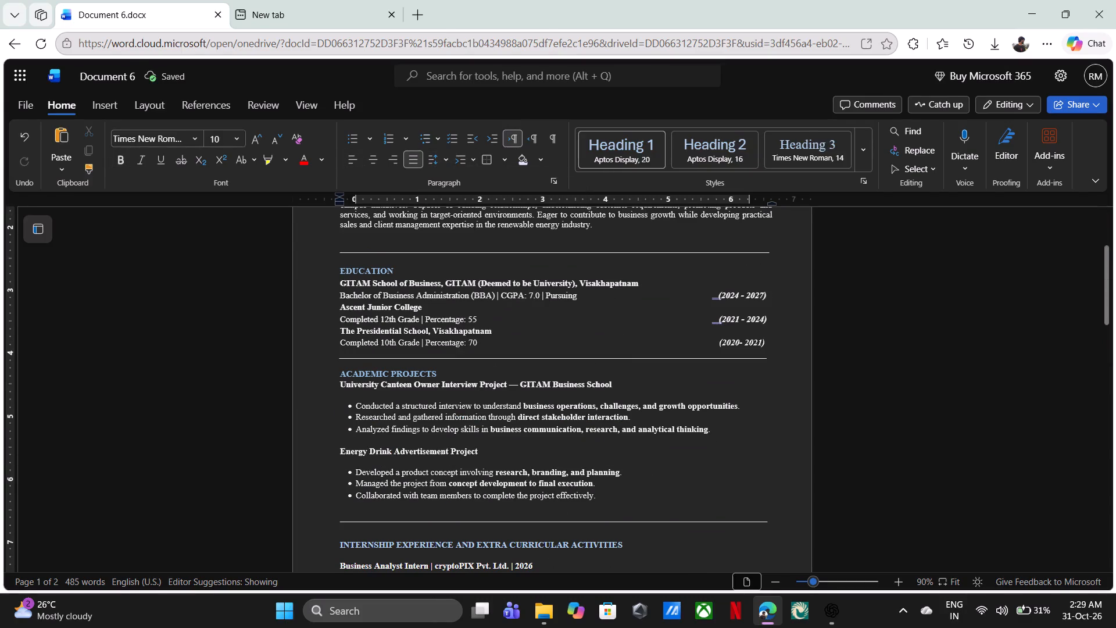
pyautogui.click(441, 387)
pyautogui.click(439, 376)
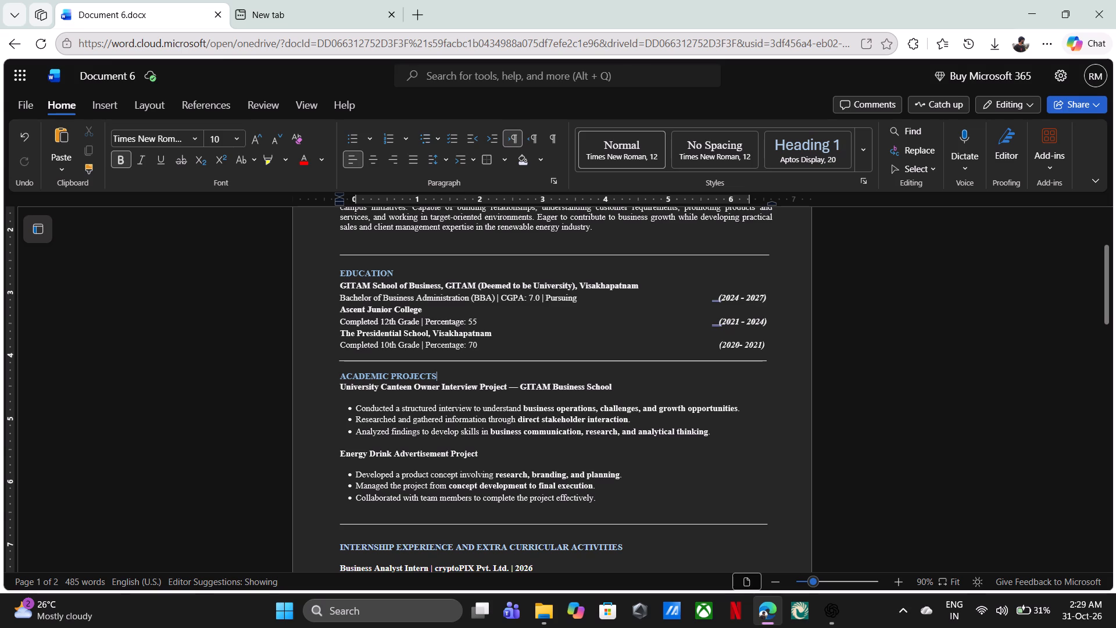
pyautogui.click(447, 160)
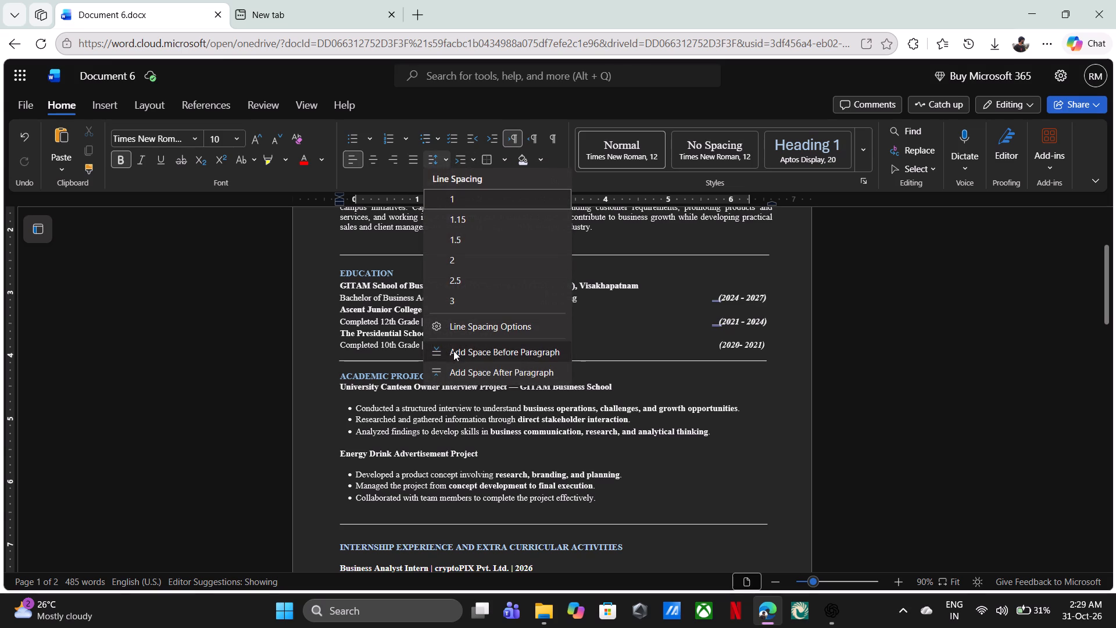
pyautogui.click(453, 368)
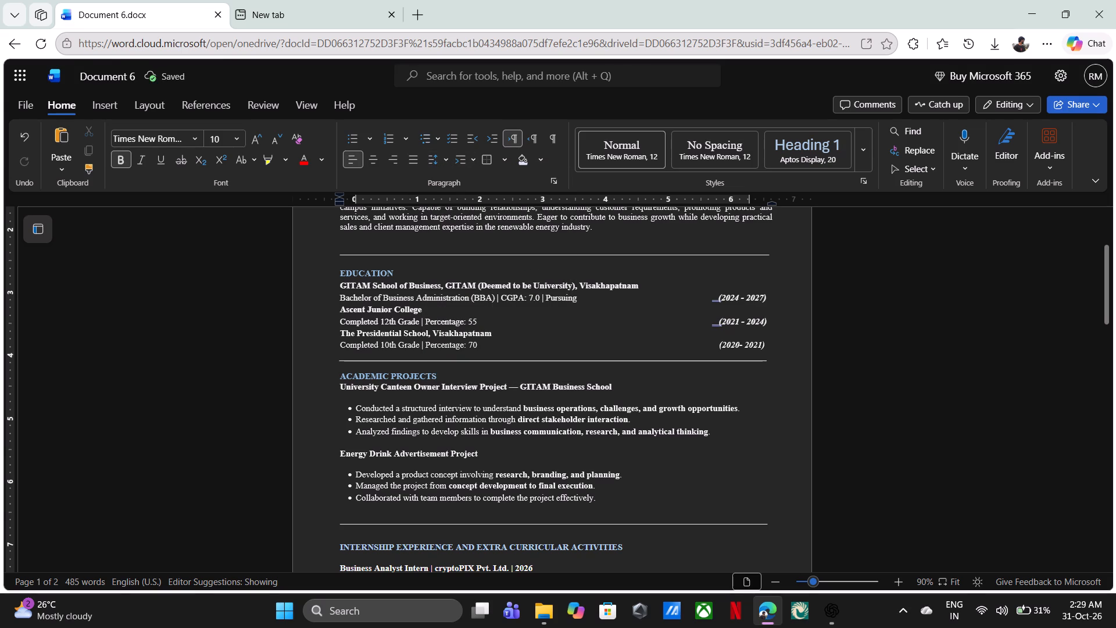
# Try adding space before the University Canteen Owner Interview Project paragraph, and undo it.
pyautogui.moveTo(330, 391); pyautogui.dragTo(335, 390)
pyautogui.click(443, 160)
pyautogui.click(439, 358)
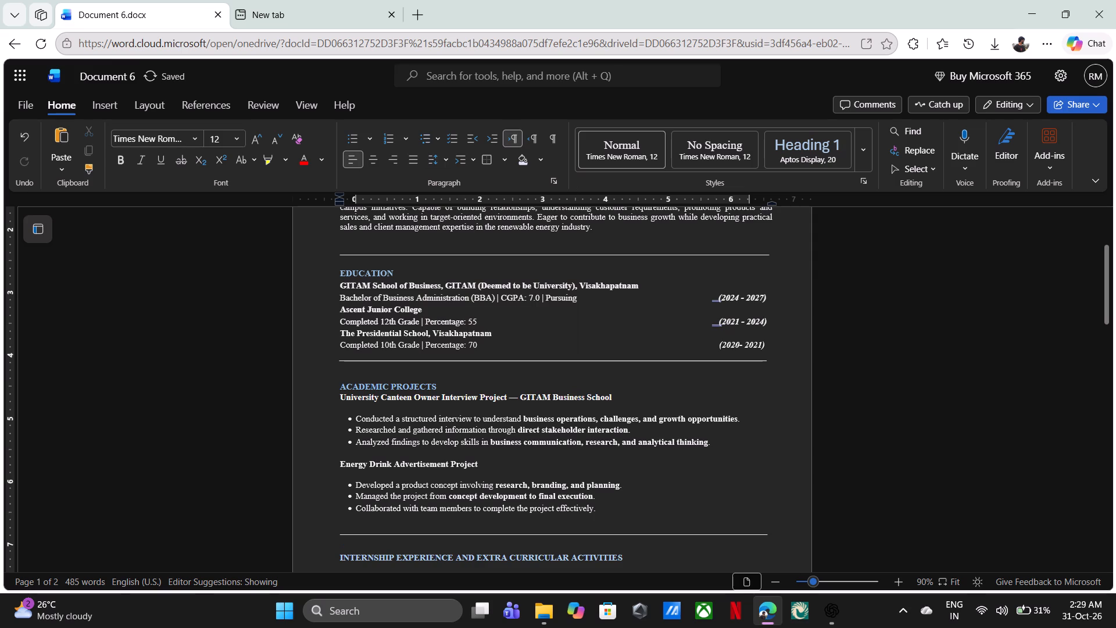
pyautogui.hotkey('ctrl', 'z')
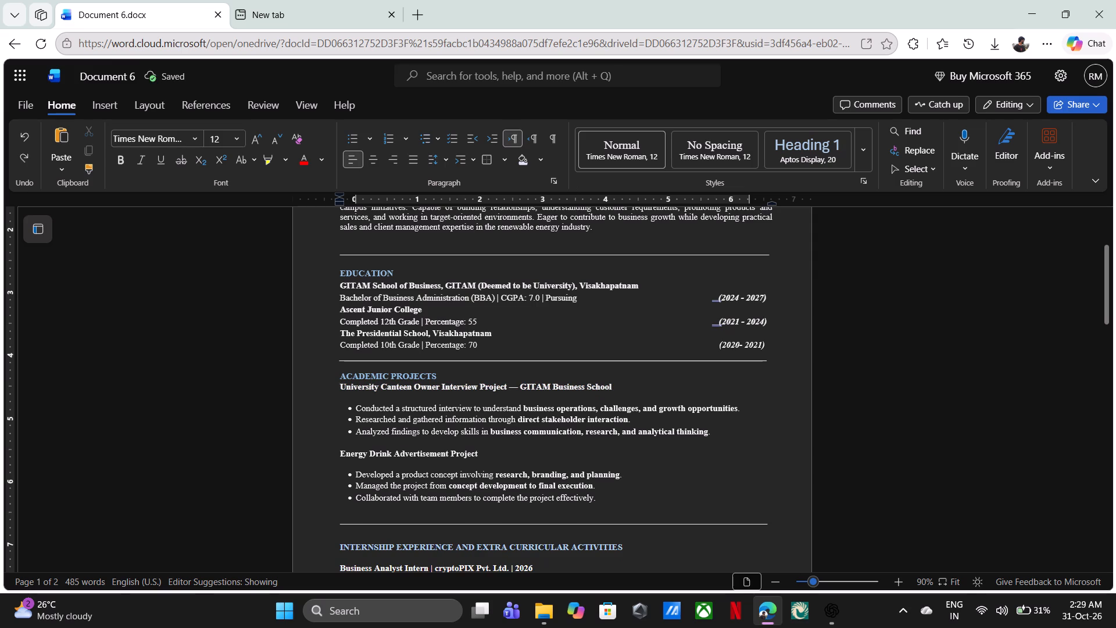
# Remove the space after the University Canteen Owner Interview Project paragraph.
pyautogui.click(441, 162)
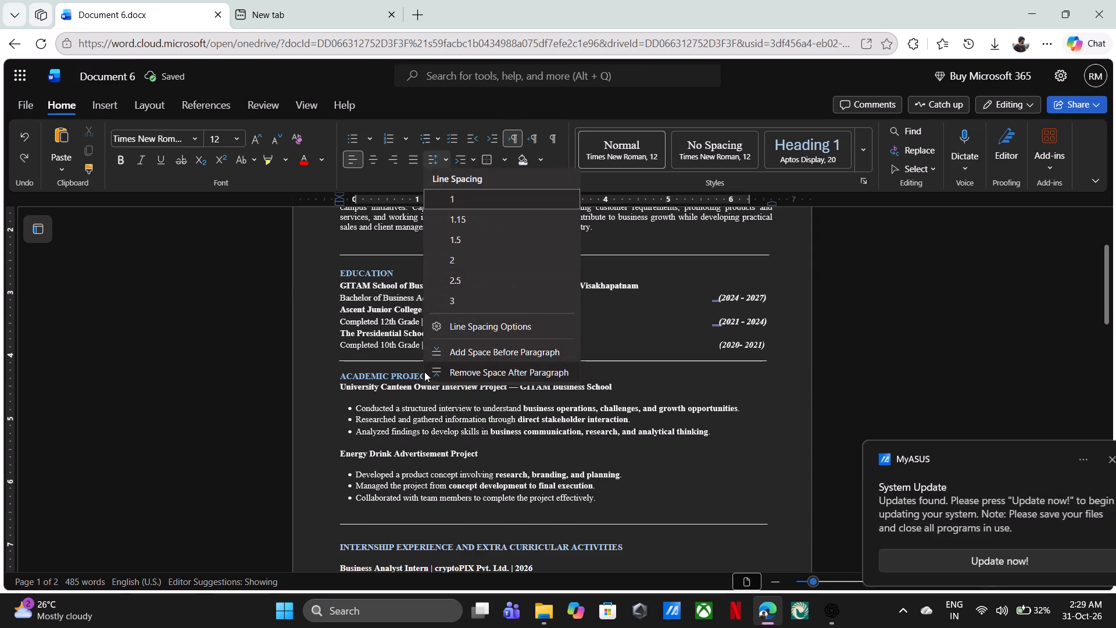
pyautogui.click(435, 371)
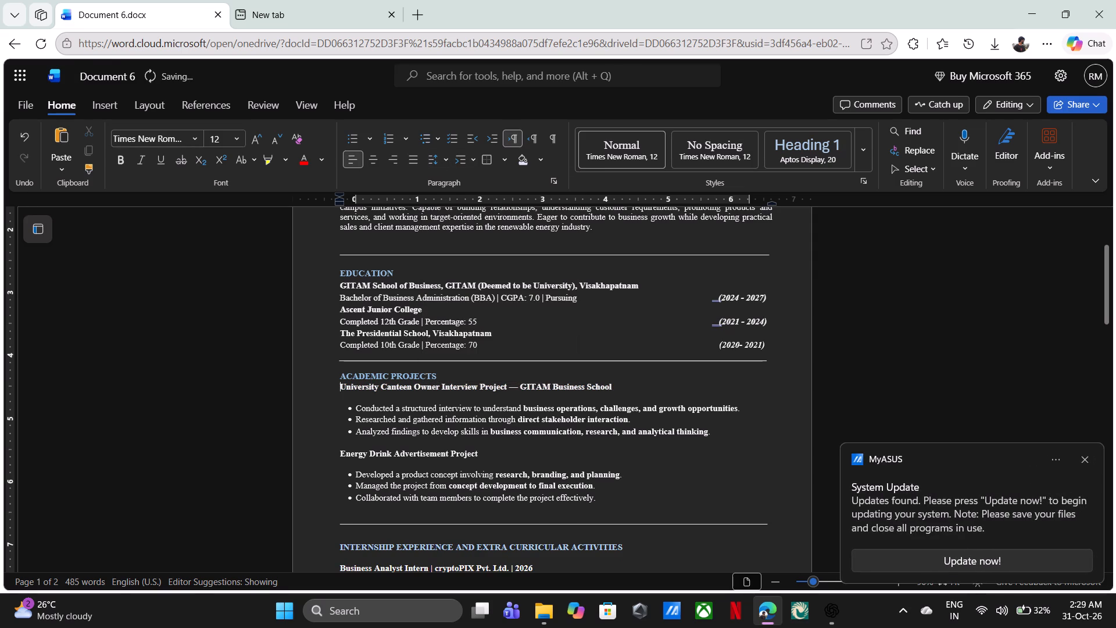
# Add space after the ACADEMIC PROJECTS heading and insert a paragraph break at its end.
pyautogui.click(443, 379)
pyautogui.click(449, 161)
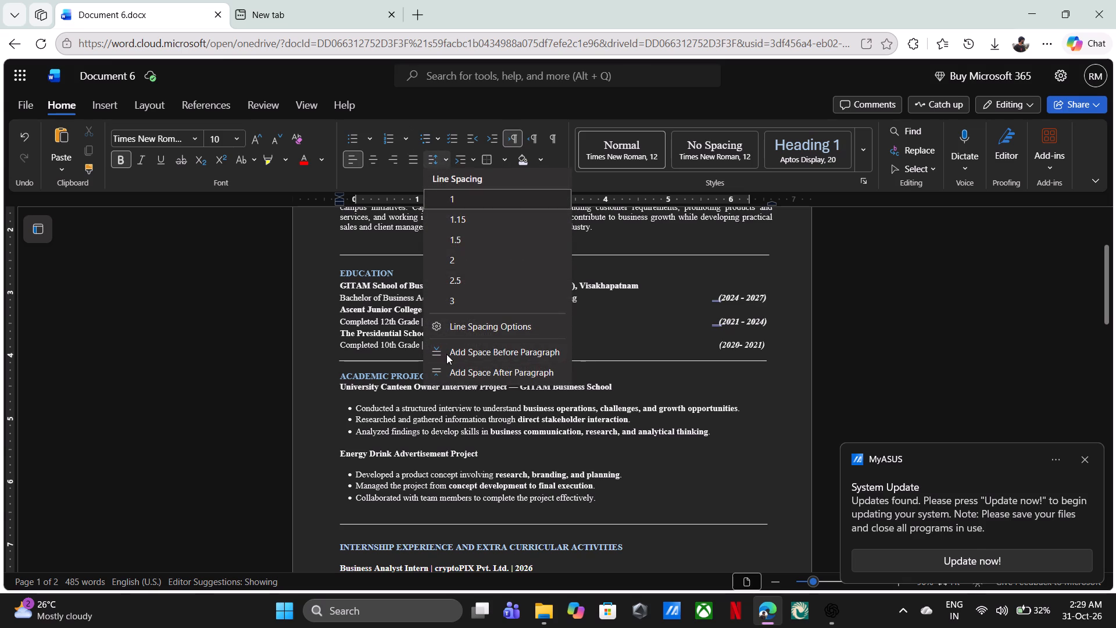
pyautogui.click(448, 365)
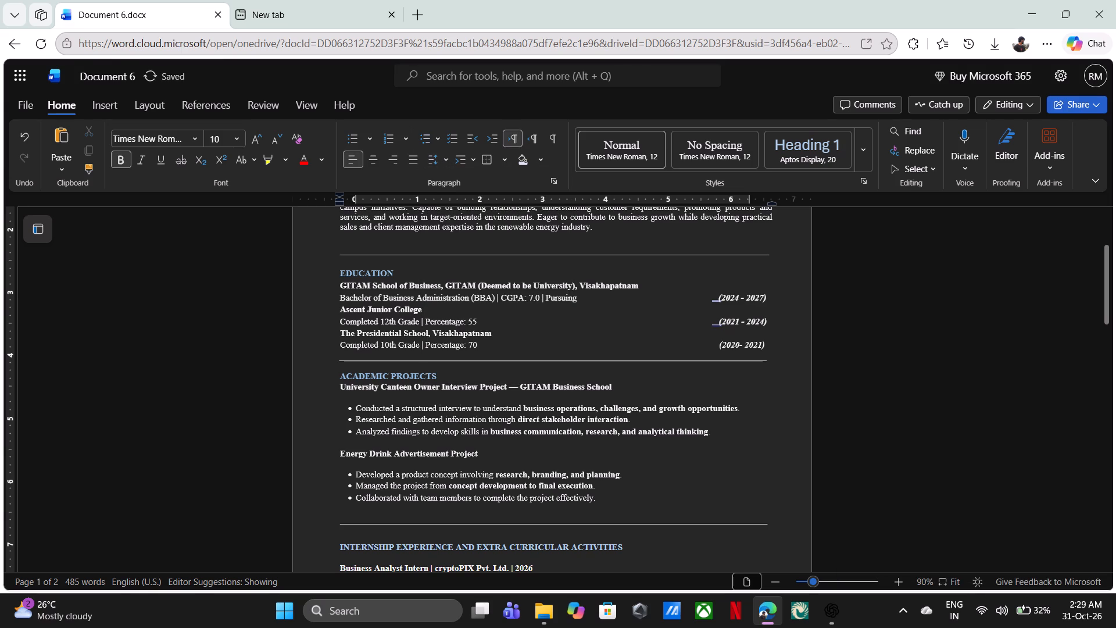
pyautogui.press('Return')
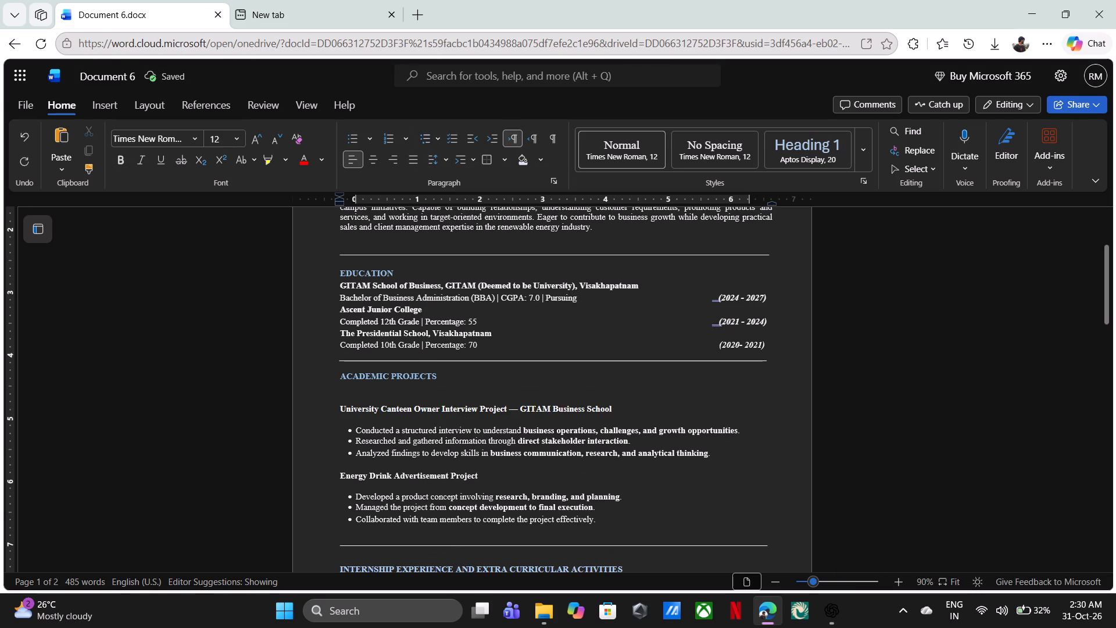
# Remove the space after the paragraph below the ACADEMIC PROJECTS heading and after the heading itself.
pyautogui.moveTo(346, 392); pyautogui.dragTo(353, 392)
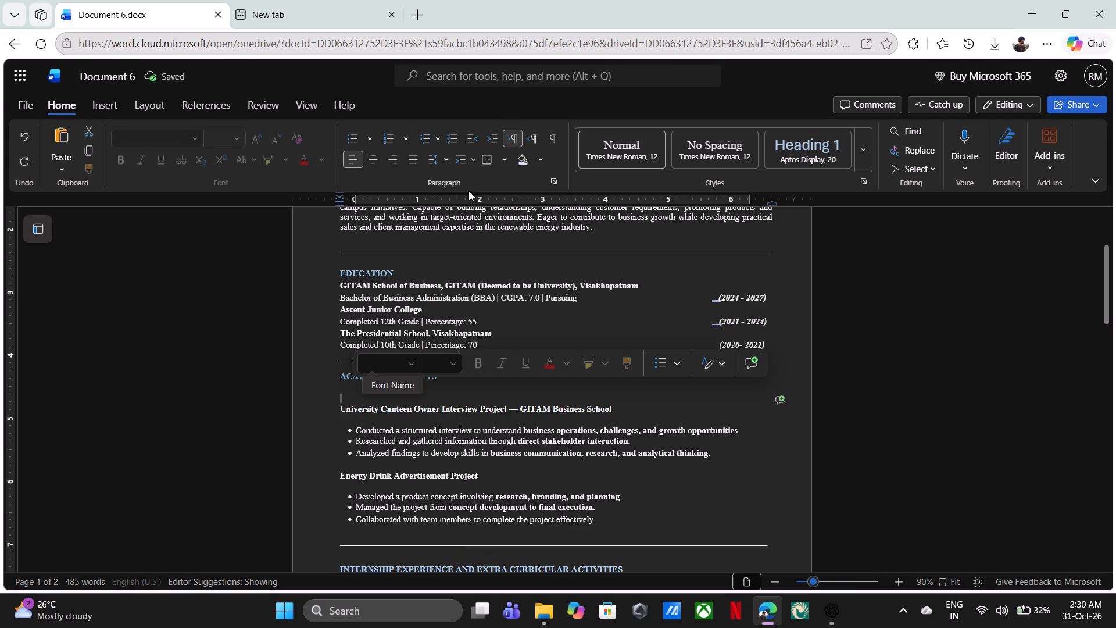
pyautogui.click(439, 159)
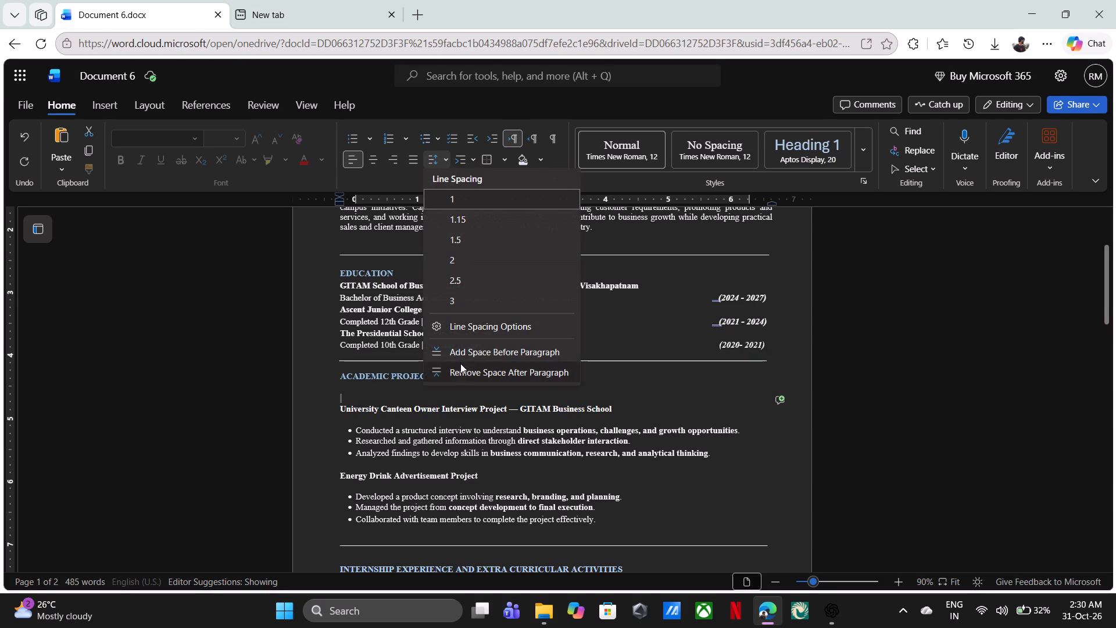
pyautogui.click(460, 367)
pyautogui.click(454, 373)
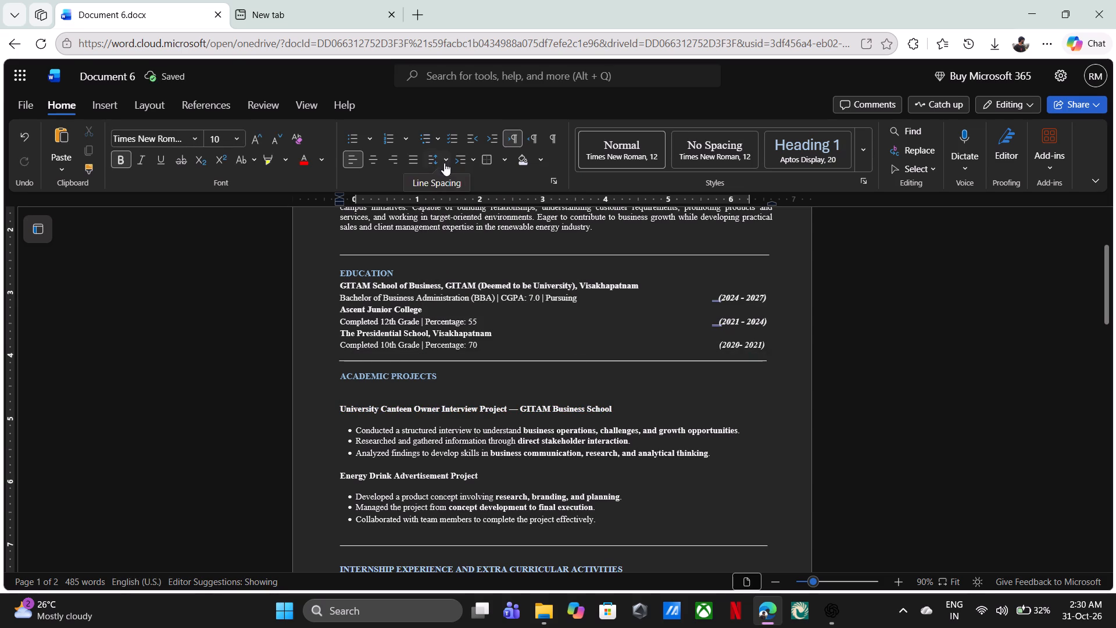
pyautogui.click(446, 156)
pyautogui.click(442, 366)
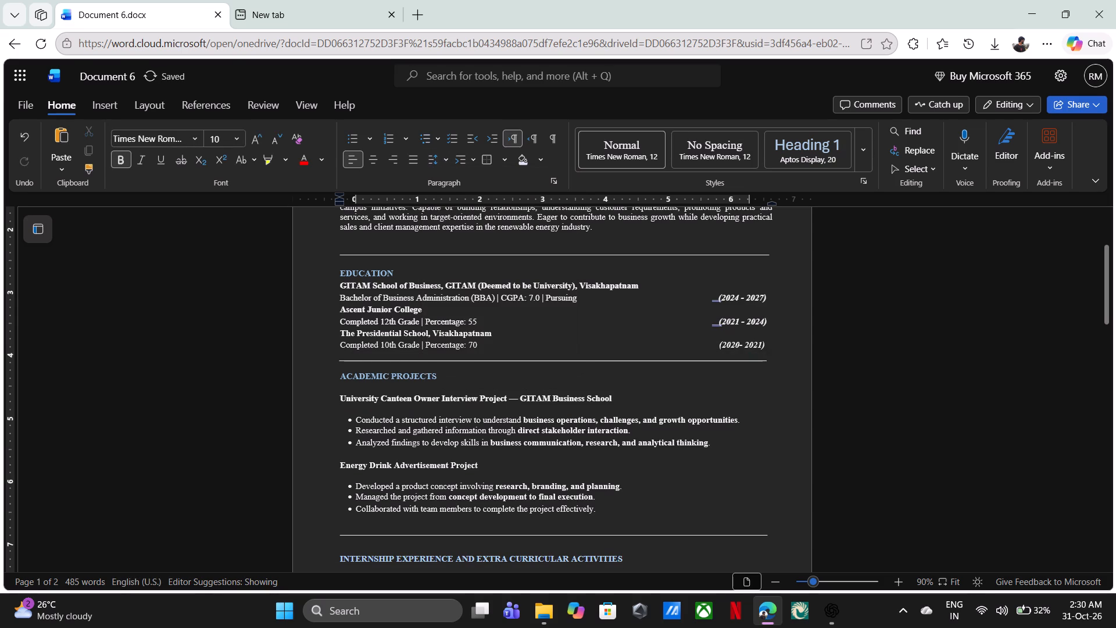
# Delete the blank line between the ACADEMIC PROJECTS heading and the University Canteen project title.
pyautogui.click(342, 395)
pyautogui.press('BackSpace')
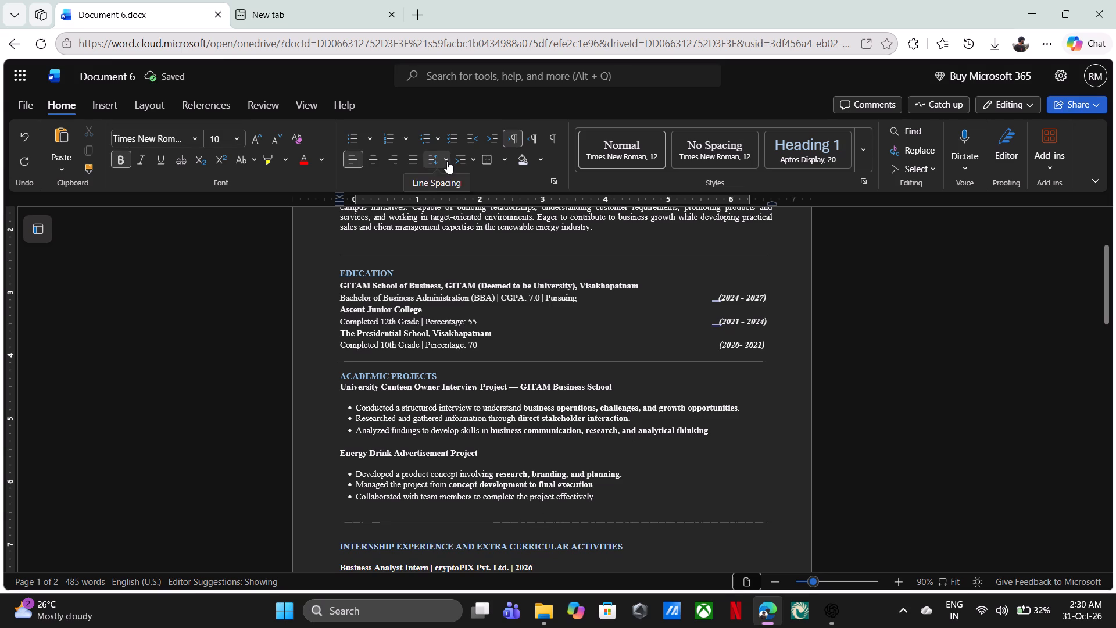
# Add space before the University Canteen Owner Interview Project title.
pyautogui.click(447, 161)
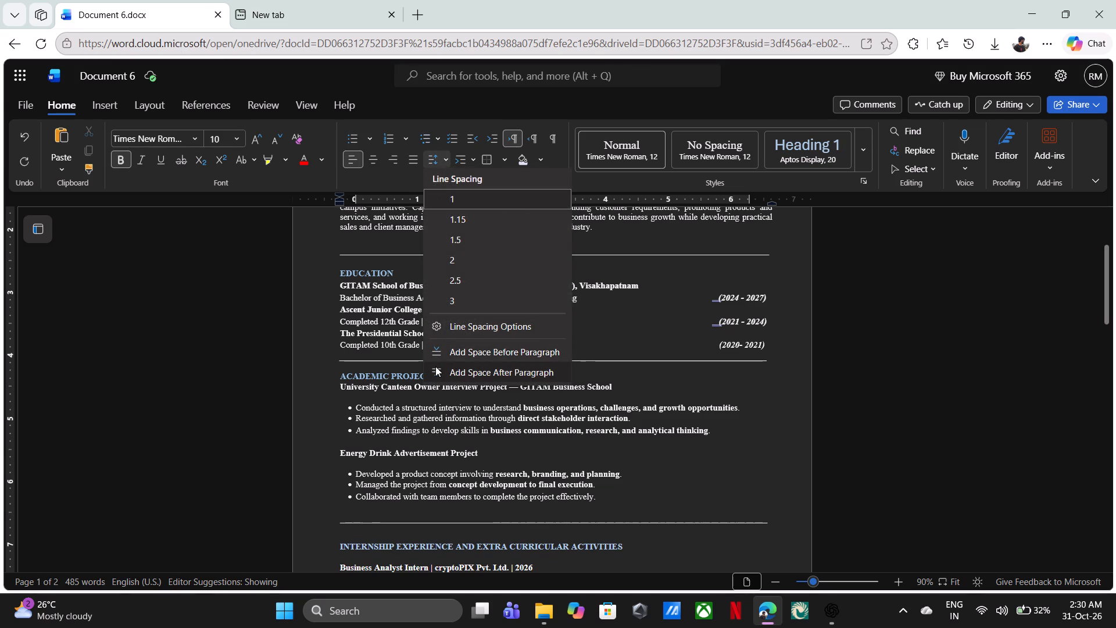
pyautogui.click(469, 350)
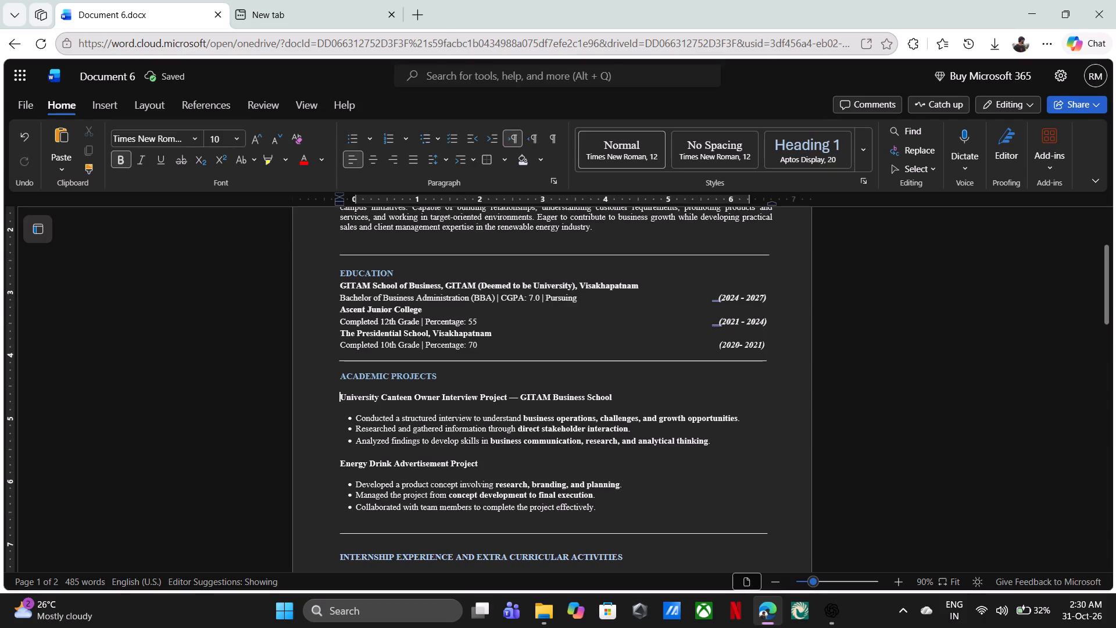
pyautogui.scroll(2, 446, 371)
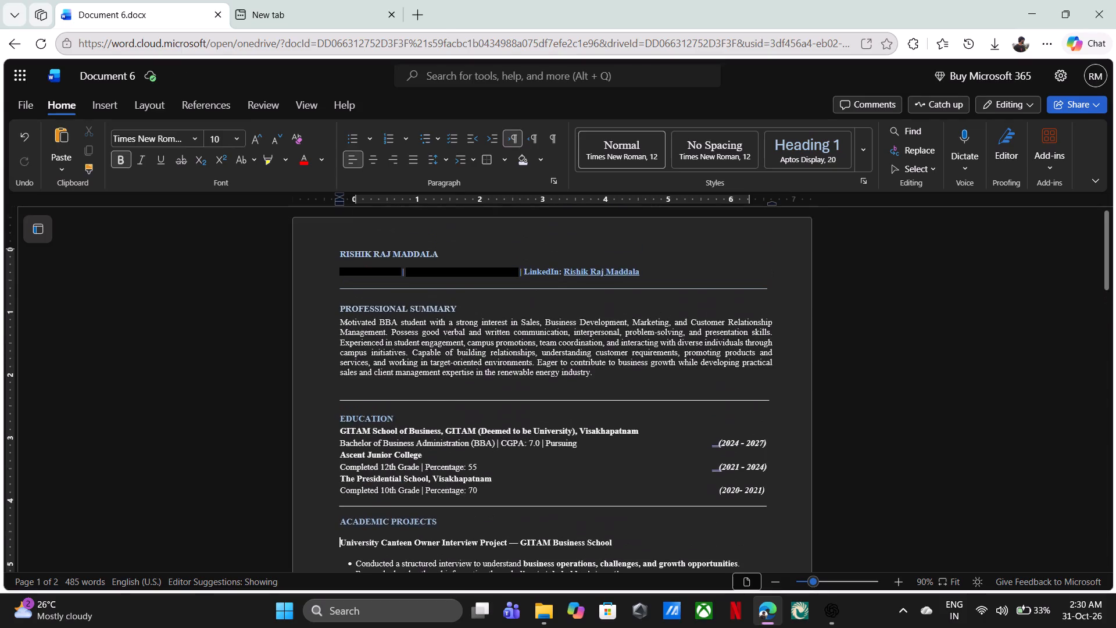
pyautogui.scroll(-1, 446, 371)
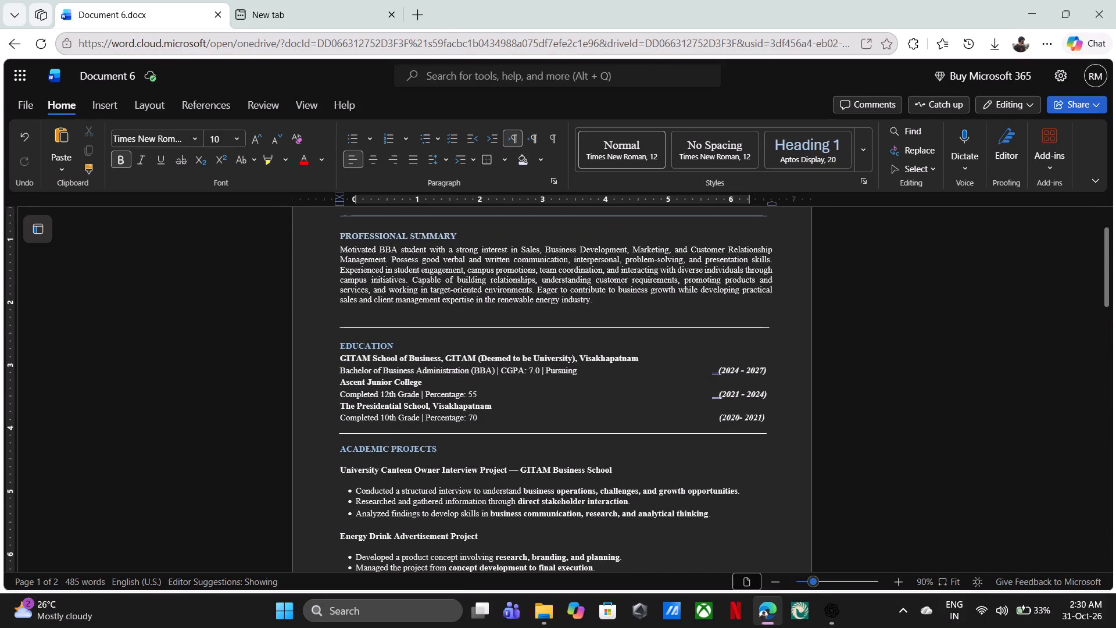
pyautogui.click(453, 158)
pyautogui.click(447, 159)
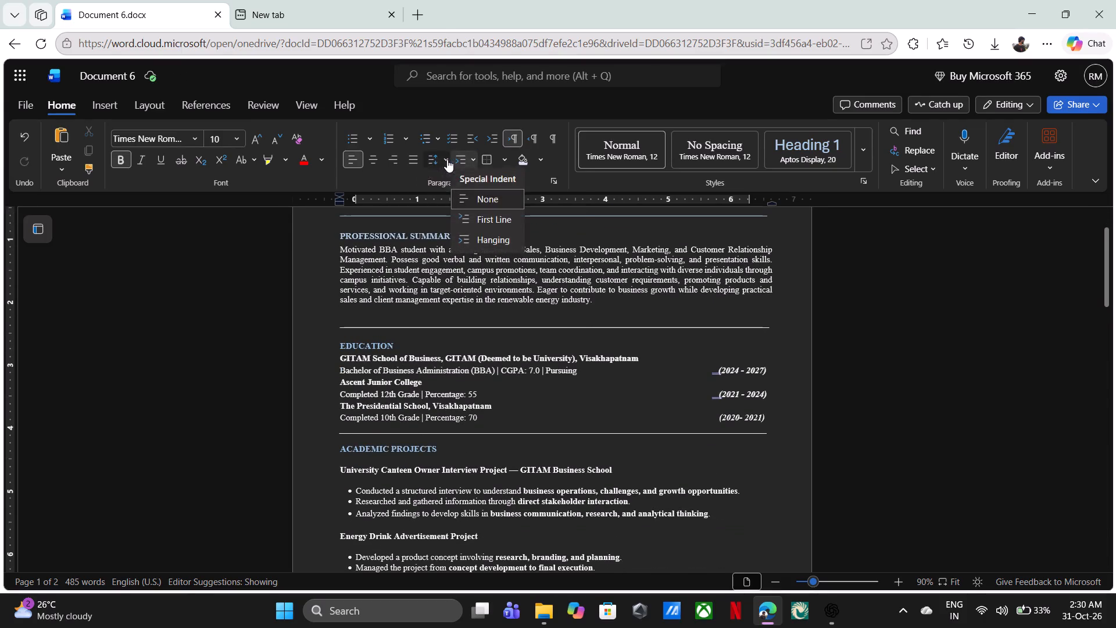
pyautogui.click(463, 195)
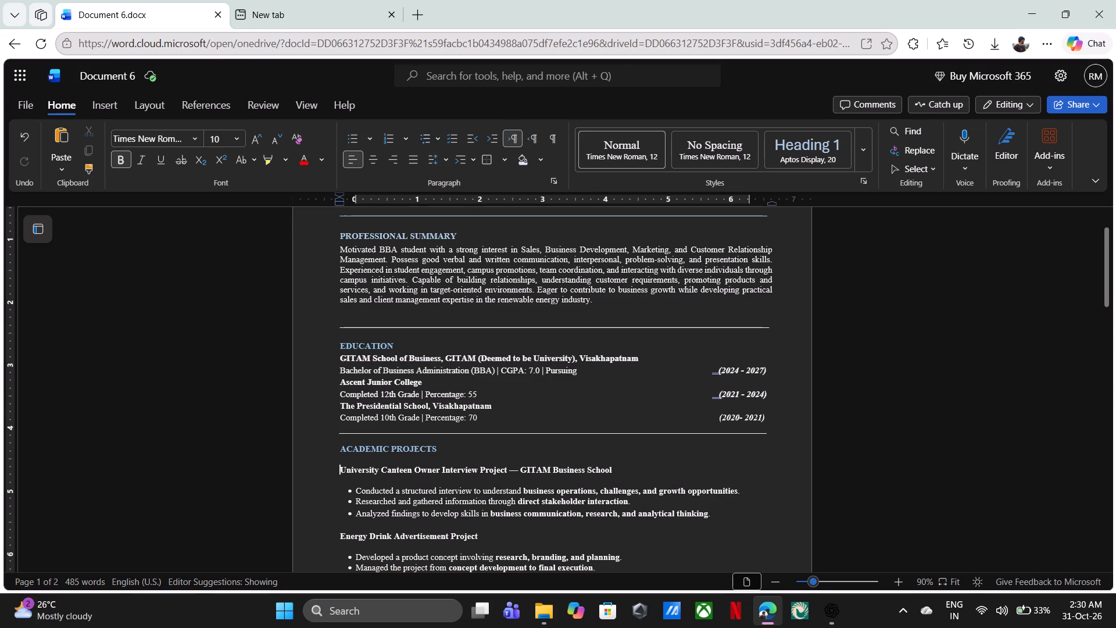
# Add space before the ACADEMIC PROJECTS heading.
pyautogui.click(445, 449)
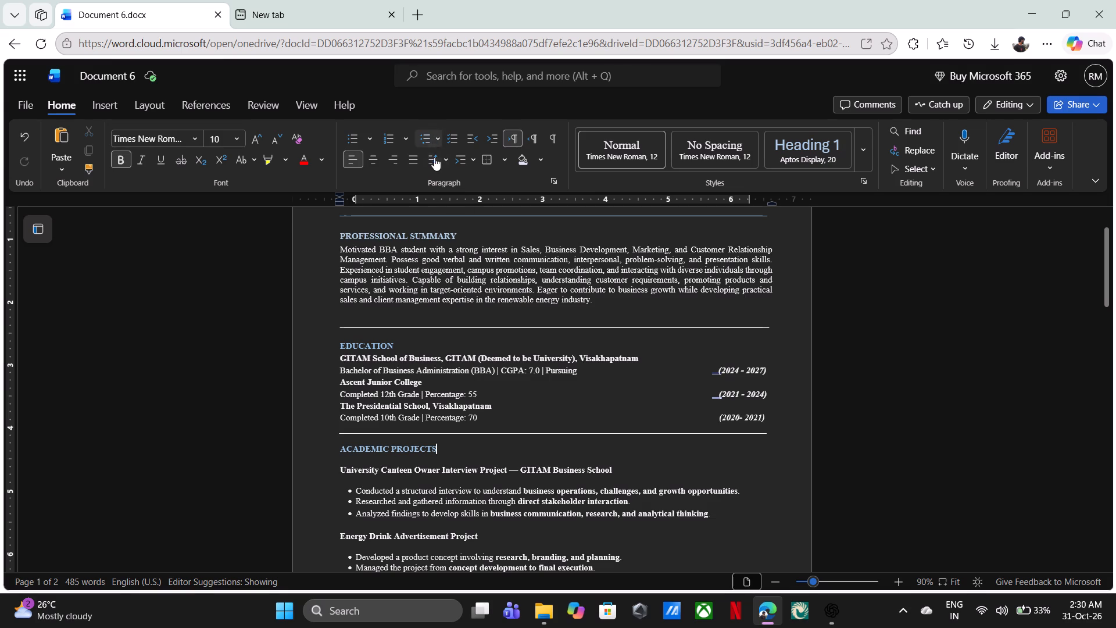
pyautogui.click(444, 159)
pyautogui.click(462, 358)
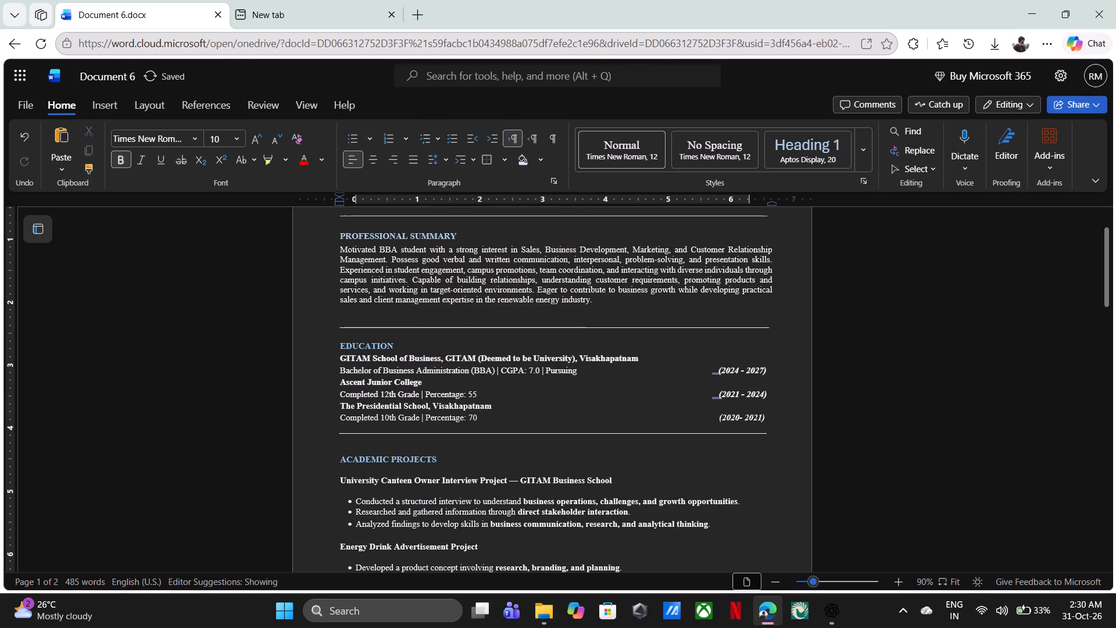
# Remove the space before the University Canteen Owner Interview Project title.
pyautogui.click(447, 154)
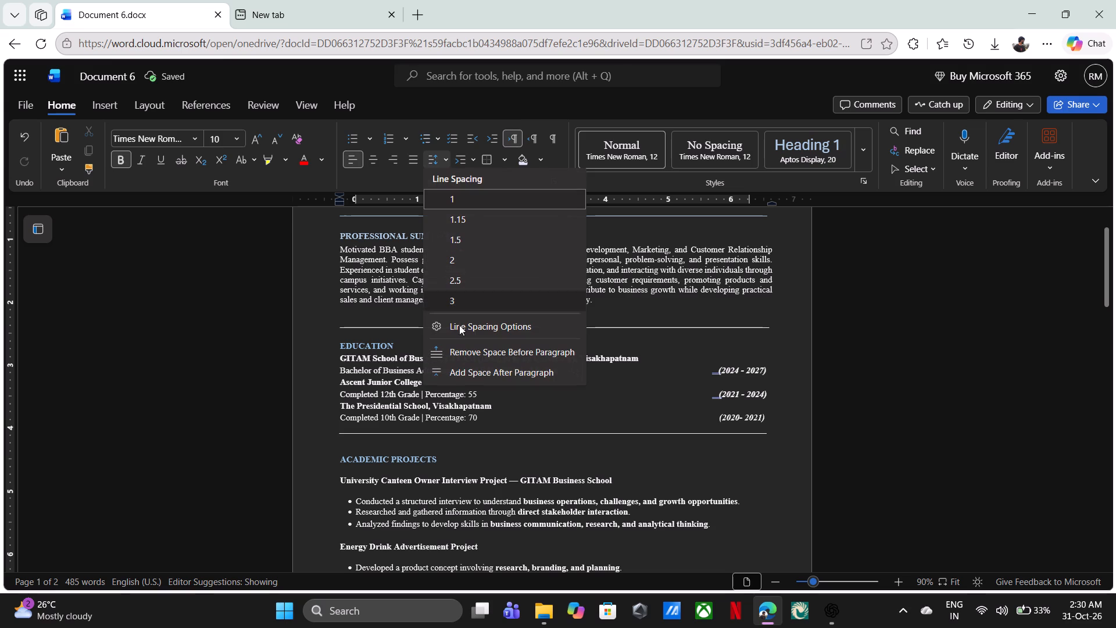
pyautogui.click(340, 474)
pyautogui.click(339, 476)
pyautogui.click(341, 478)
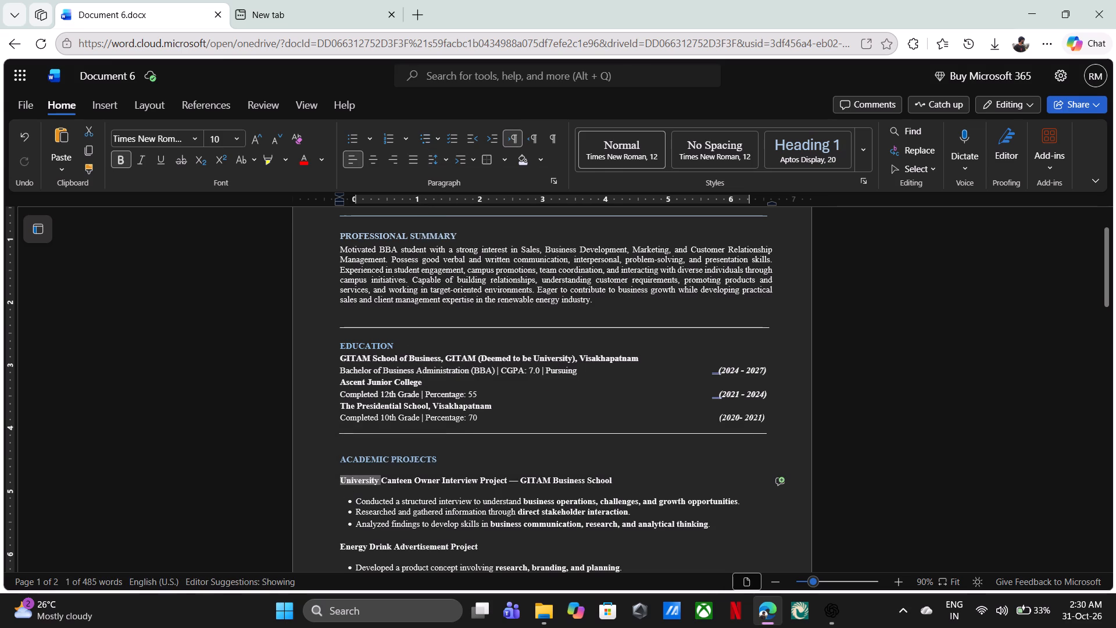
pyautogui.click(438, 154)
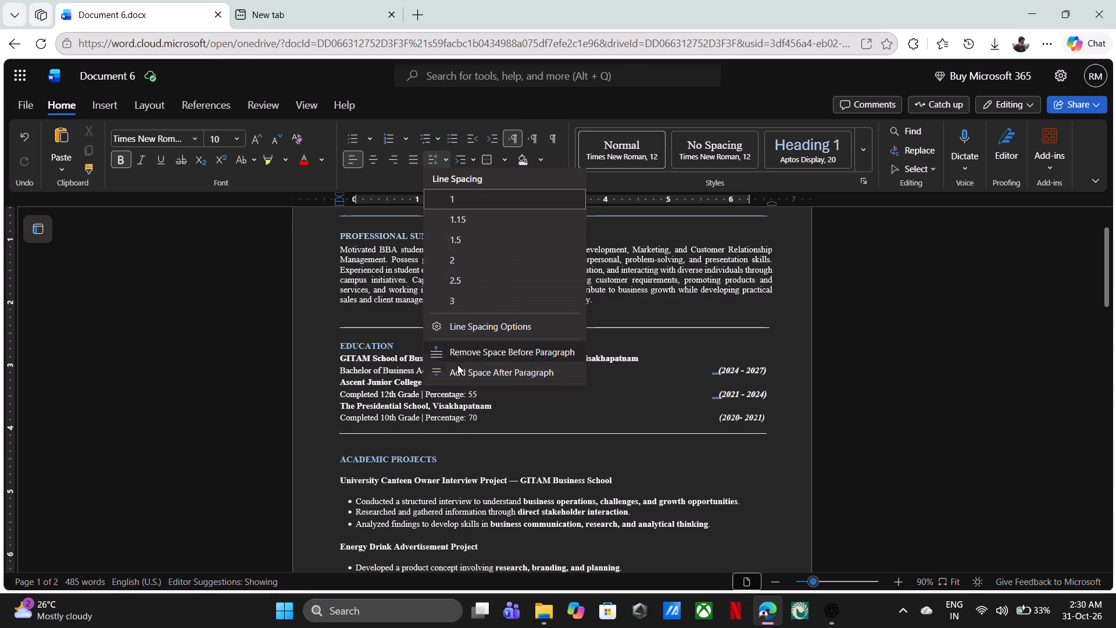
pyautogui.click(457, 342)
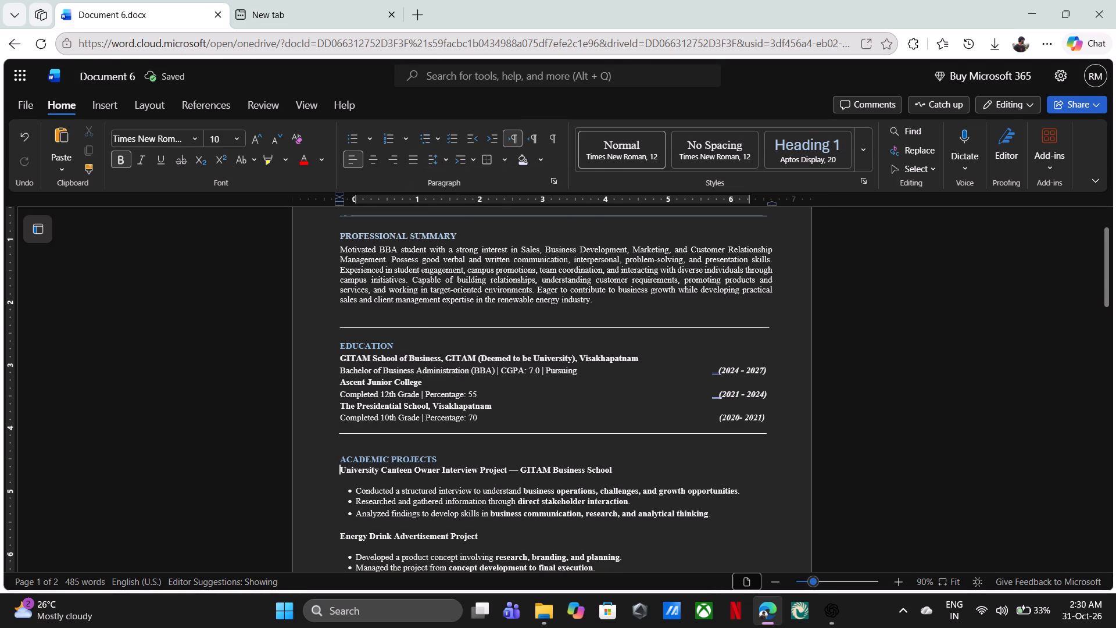
# Add space after the ACADEMIC PROJECTS heading.
pyautogui.click(434, 449)
pyautogui.click(460, 447)
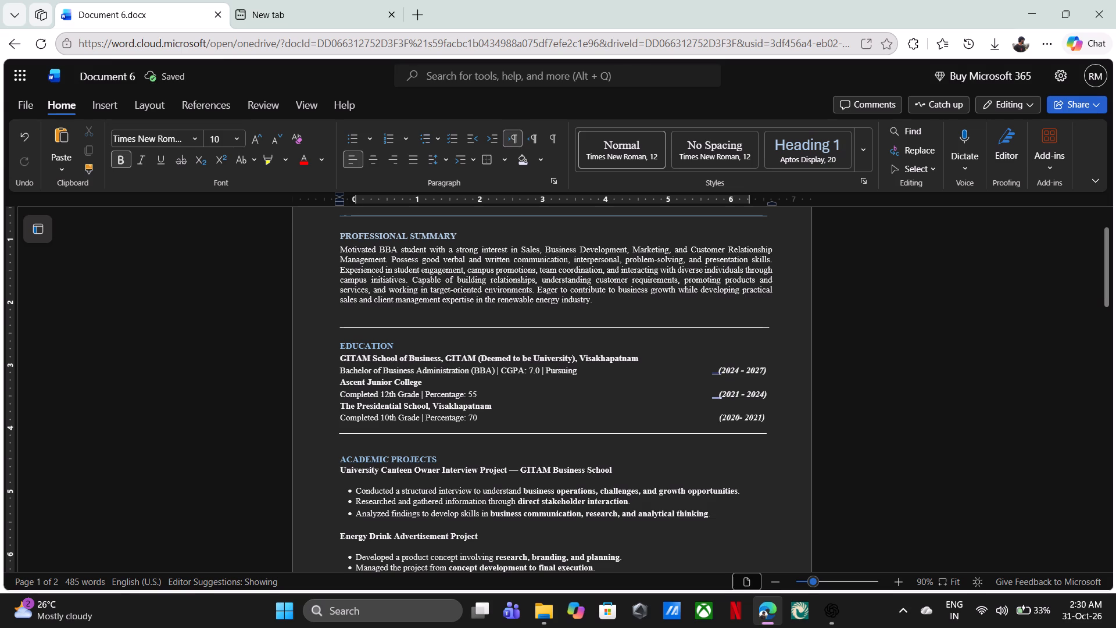
pyautogui.click(437, 459)
pyautogui.click(438, 162)
pyautogui.click(448, 372)
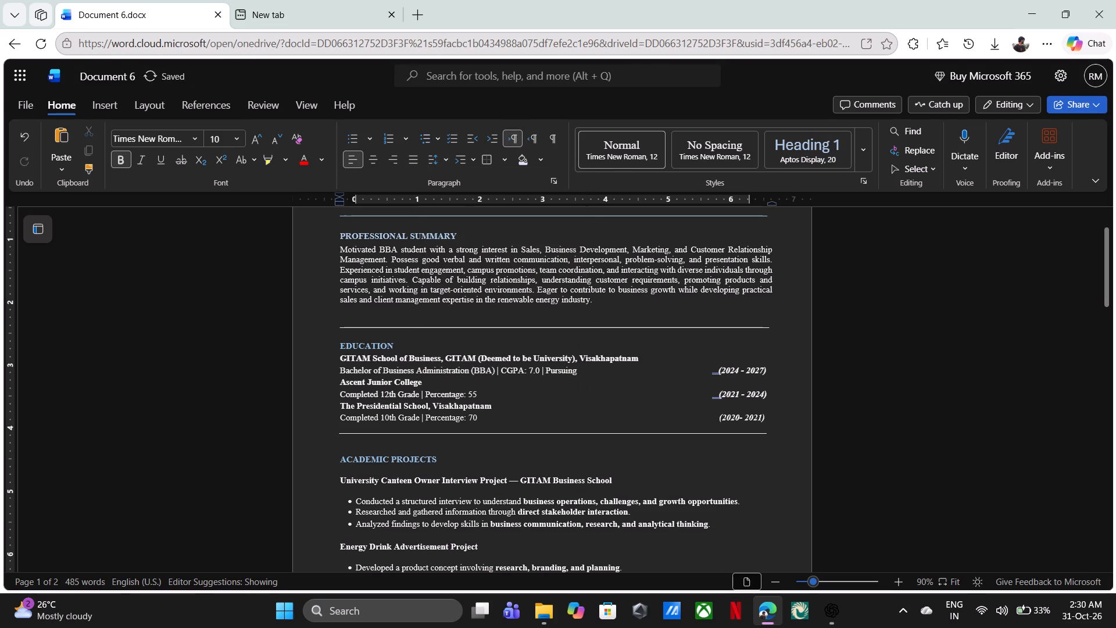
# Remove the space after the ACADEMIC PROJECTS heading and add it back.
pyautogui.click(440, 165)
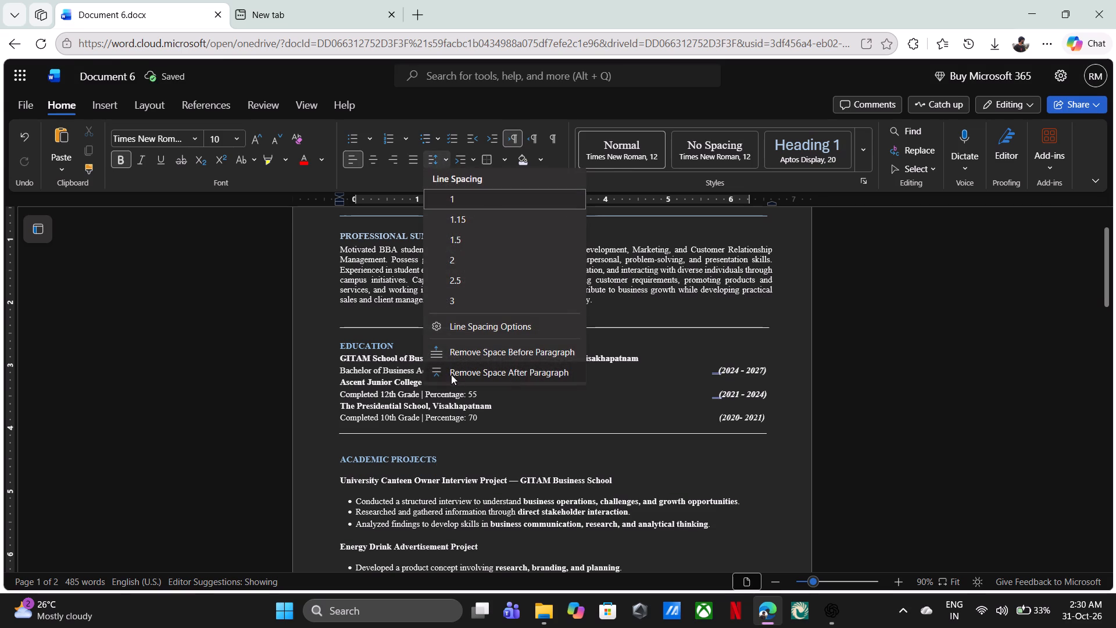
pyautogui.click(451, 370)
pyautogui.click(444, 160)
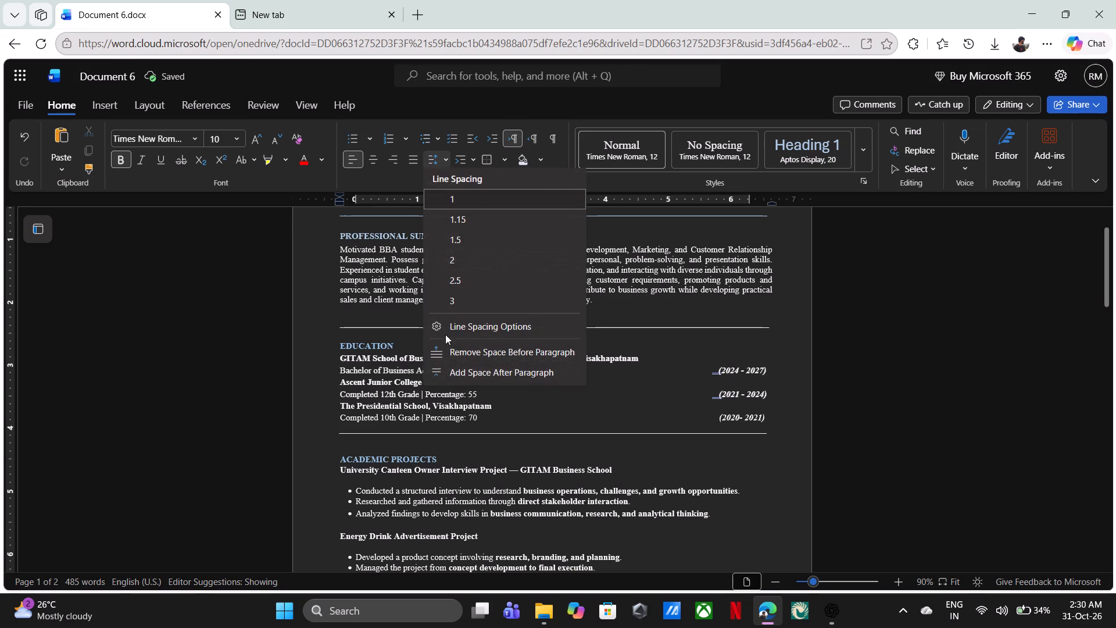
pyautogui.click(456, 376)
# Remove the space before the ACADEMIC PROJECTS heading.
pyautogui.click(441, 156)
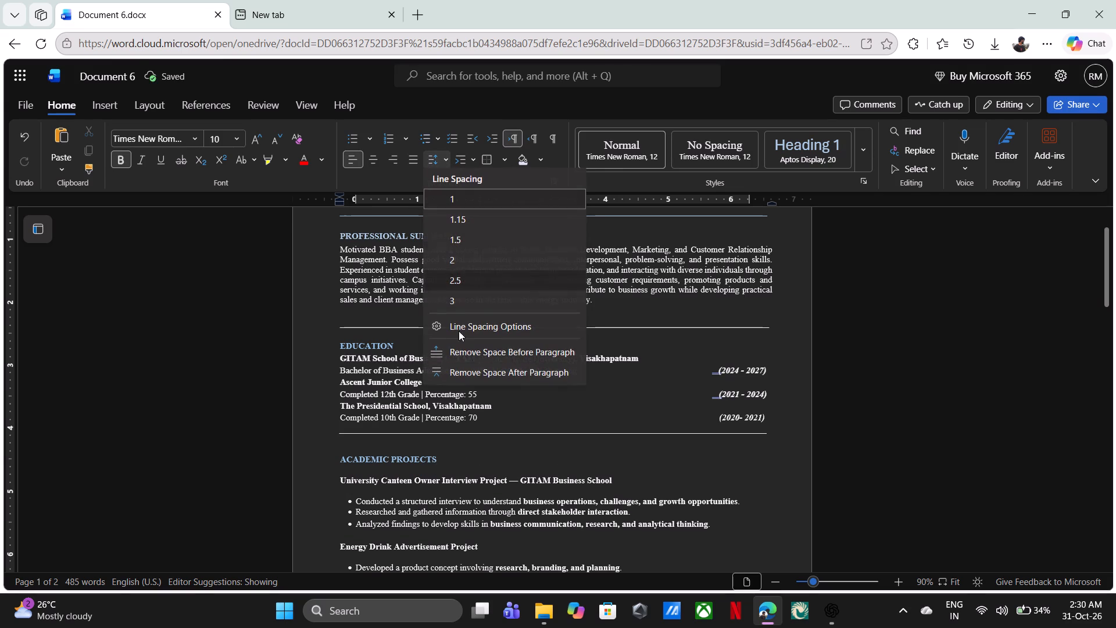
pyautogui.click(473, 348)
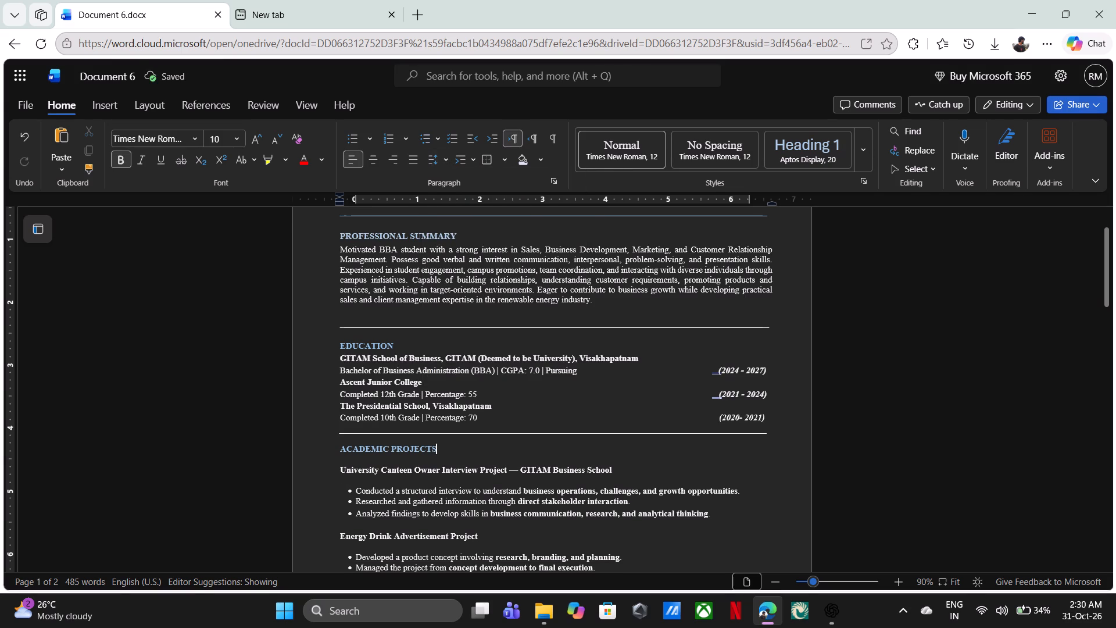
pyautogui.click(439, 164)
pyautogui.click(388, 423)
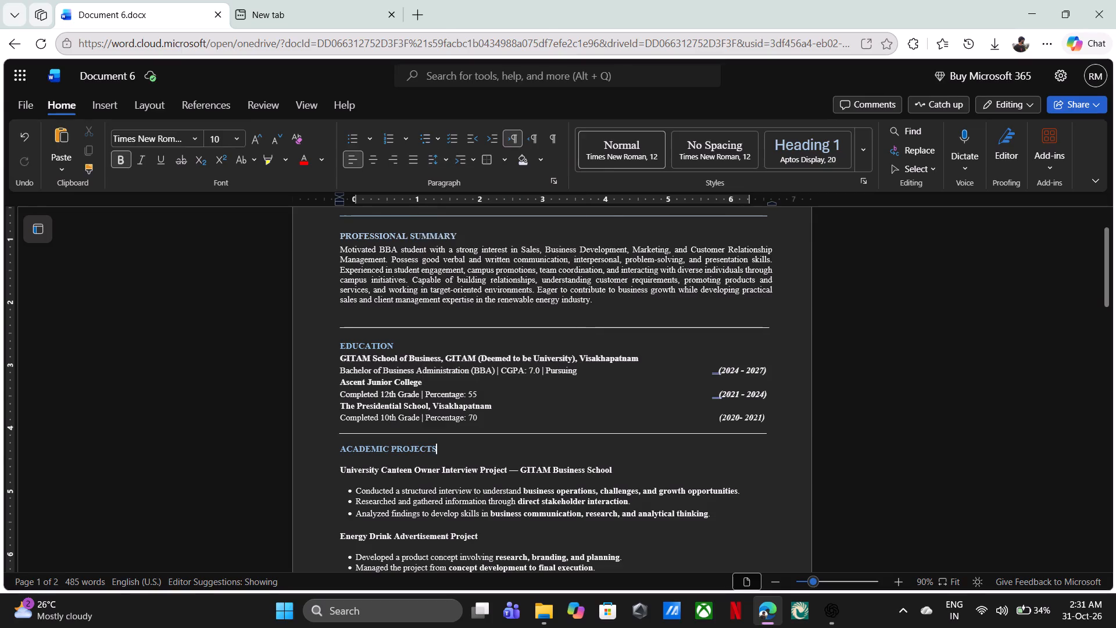
# Add space after the EDUCATION heading.
pyautogui.click(402, 343)
pyautogui.click(446, 158)
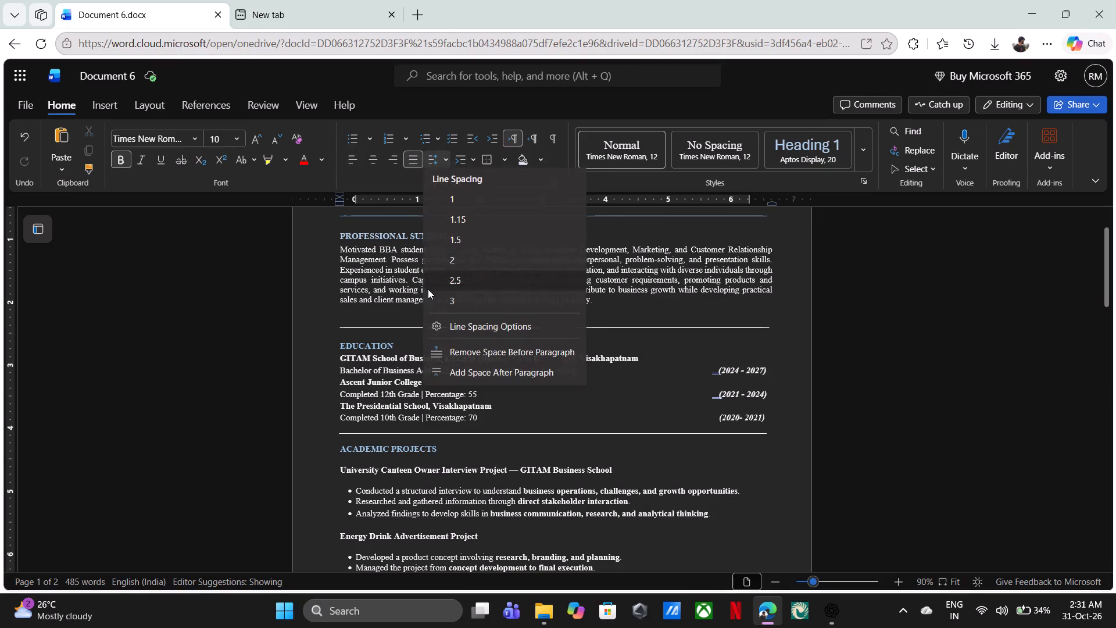
pyautogui.click(447, 370)
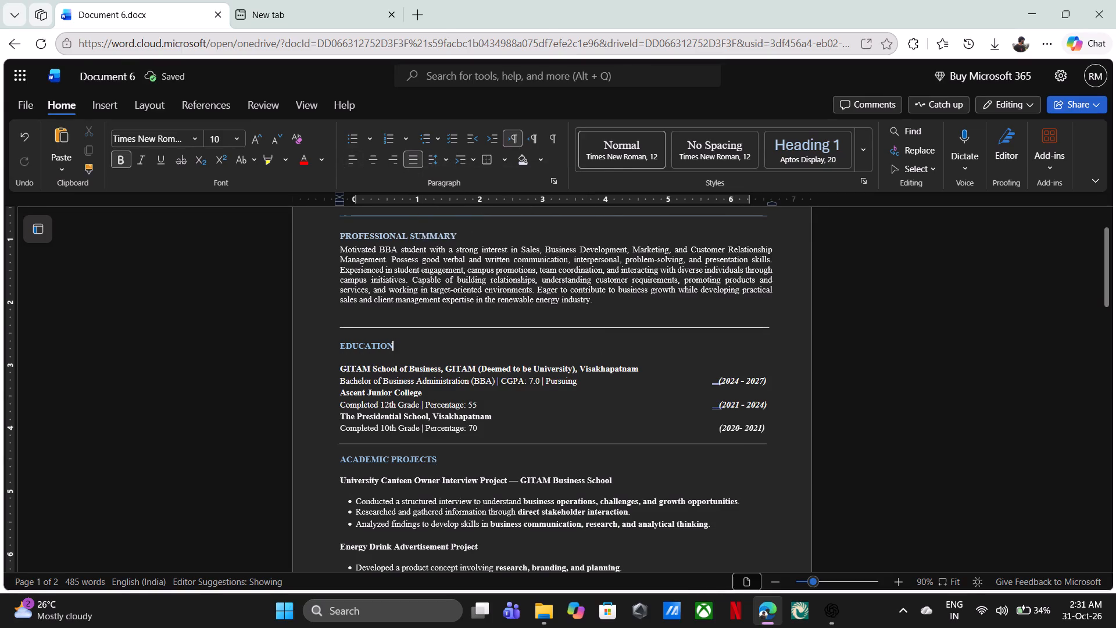
# Review the spacing and alignment of the remaining resume sections through the second page.
pyautogui.scroll(1, 415, 324)
pyautogui.scroll(-2, 412, 330)
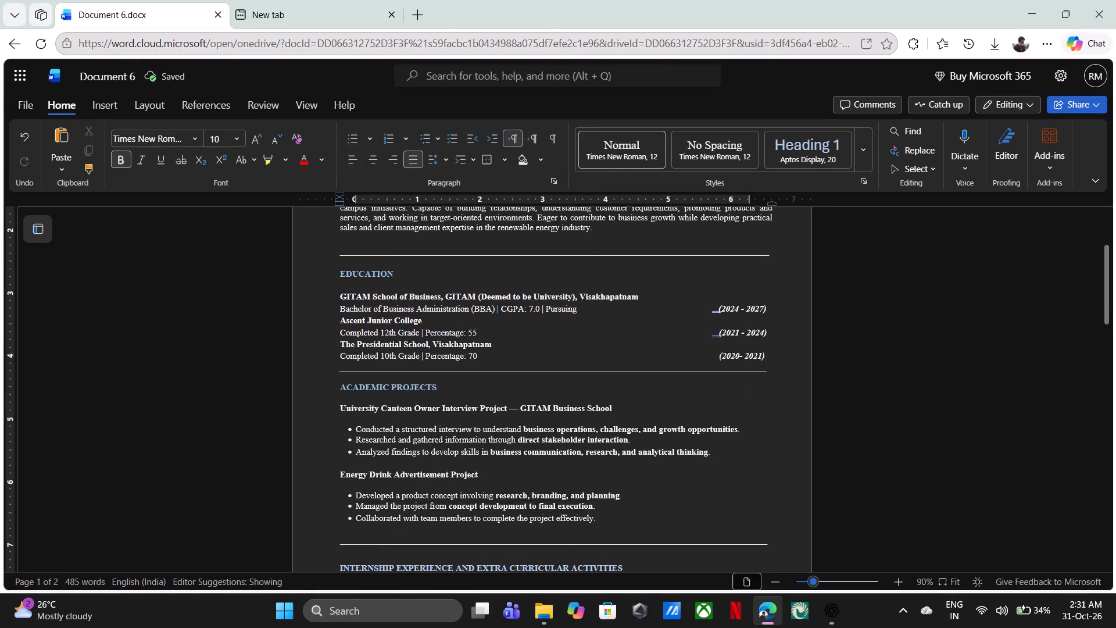
pyautogui.scroll(-6, 402, 330)
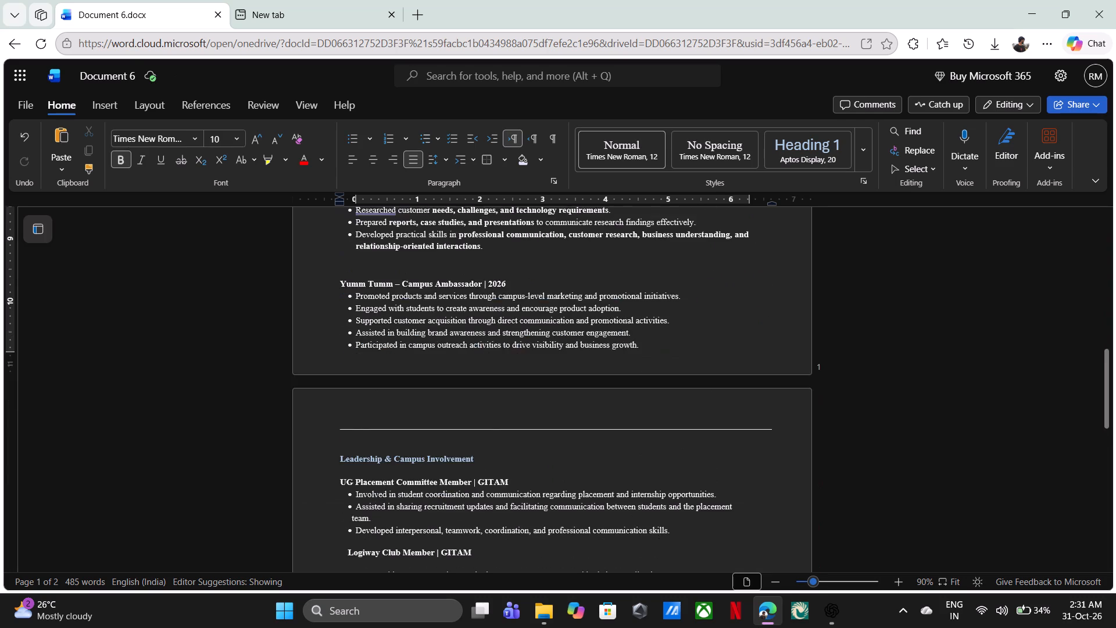
pyautogui.scroll(-4, 388, 330)
# Preview the resume for PDF printing and check spacing, alignment and divider lines on both pages.
pyautogui.hotkey('ctrl', 'p')
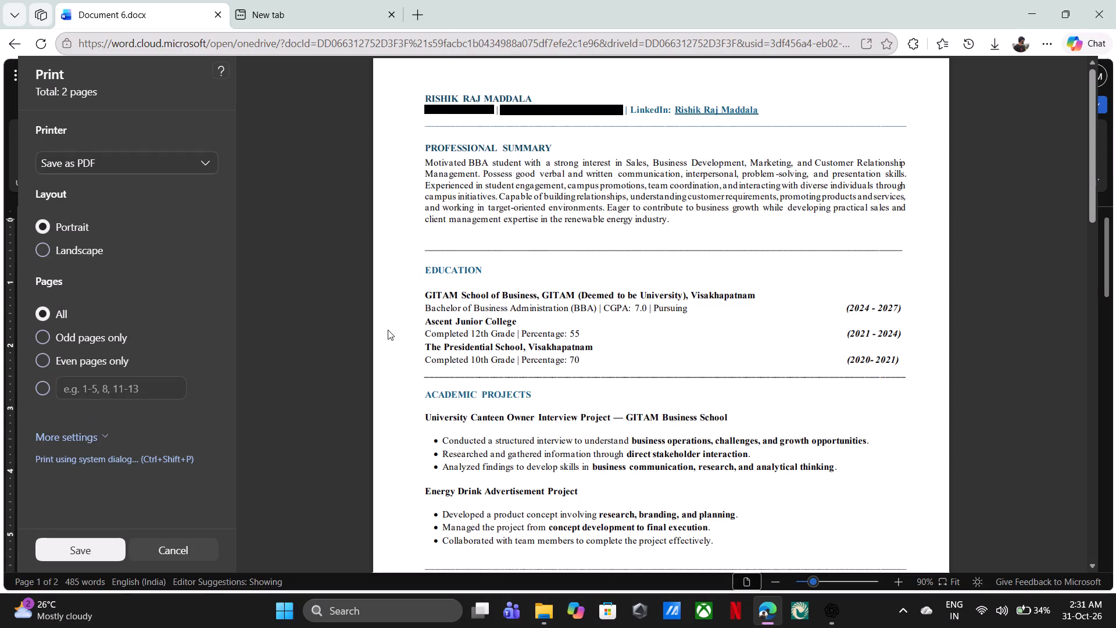
pyautogui.scroll(-8, 399, 319)
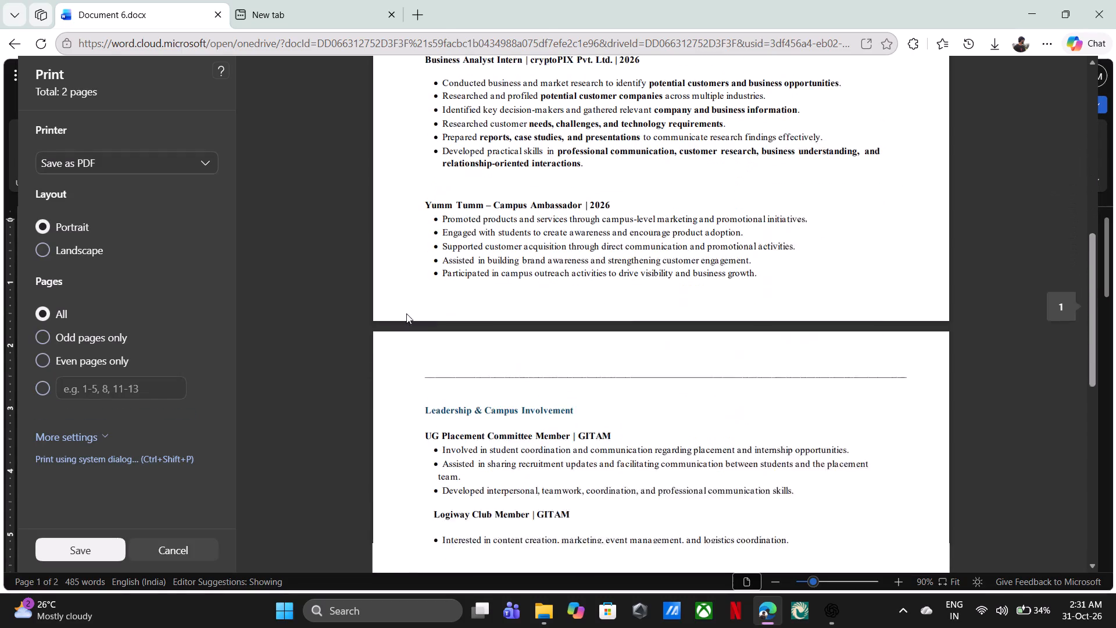
pyautogui.scroll(-4, 406, 313)
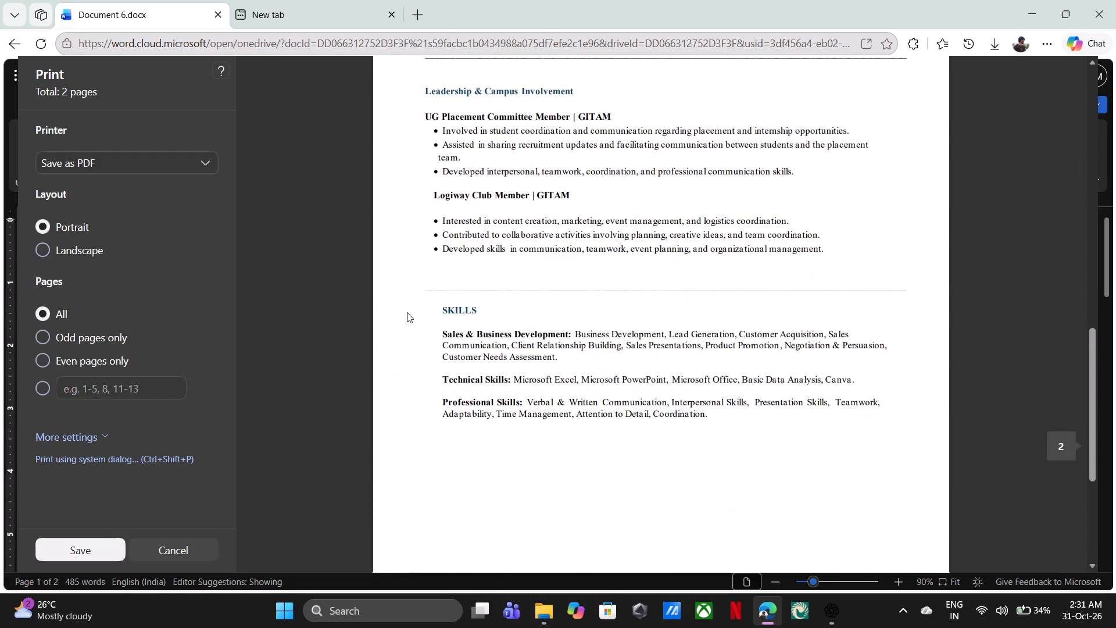
pyautogui.scroll(11, 407, 310)
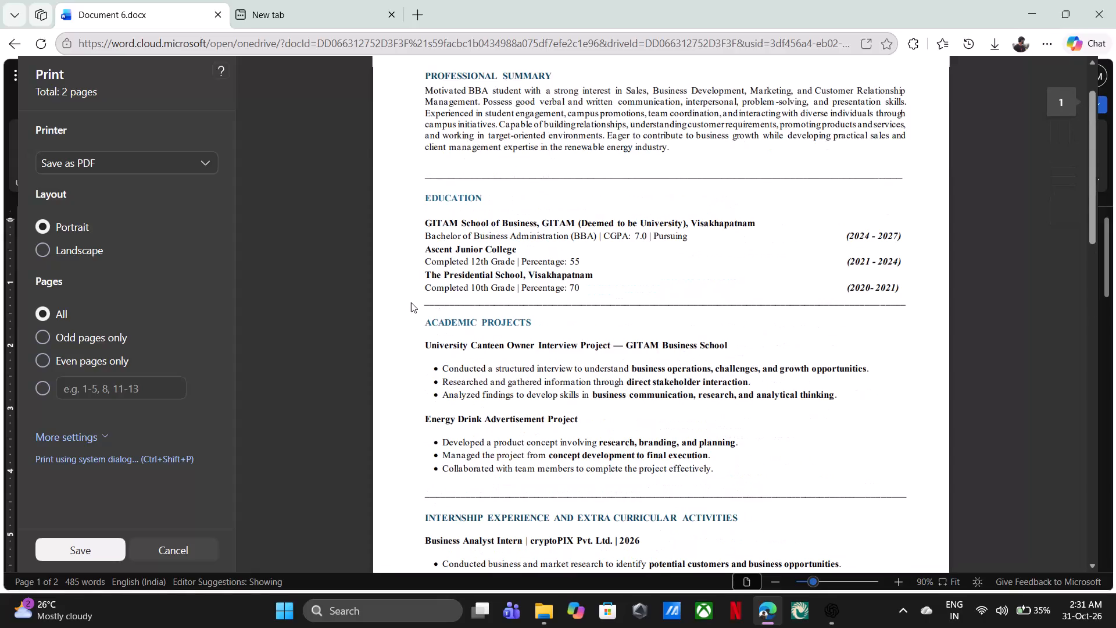
pyautogui.scroll(-7, 410, 305)
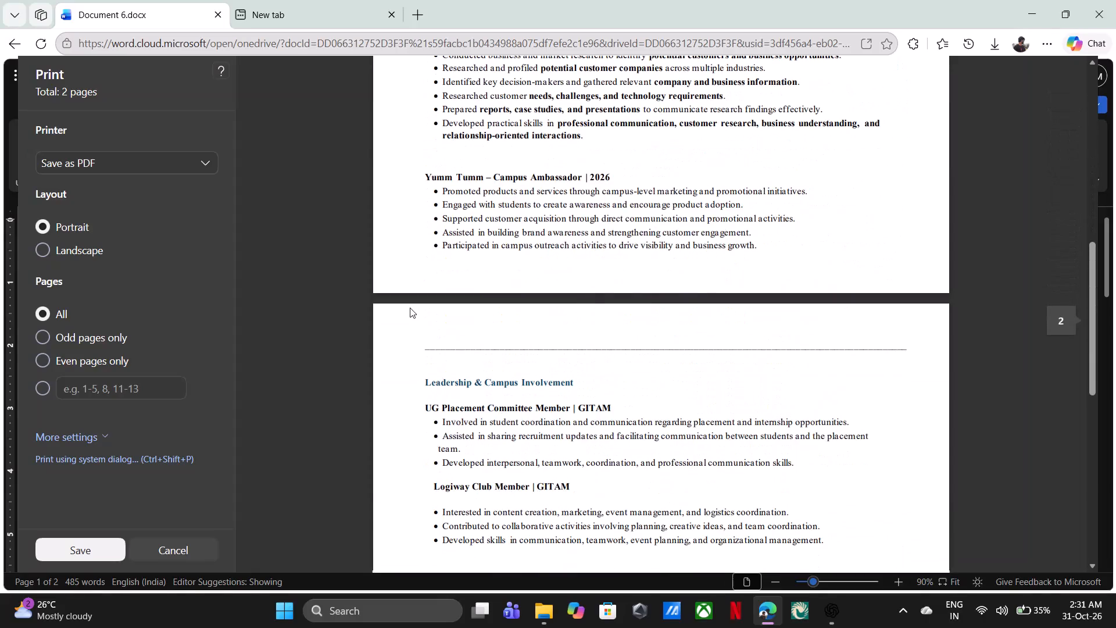
pyautogui.scroll(4, 410, 306)
pyautogui.keyDown('ctrl'); pyautogui.scroll(-3, 448, 294); pyautogui.keyUp('ctrl')
pyautogui.keyDown('ctrl'); pyautogui.scroll(4, 449, 293); pyautogui.keyUp('ctrl')
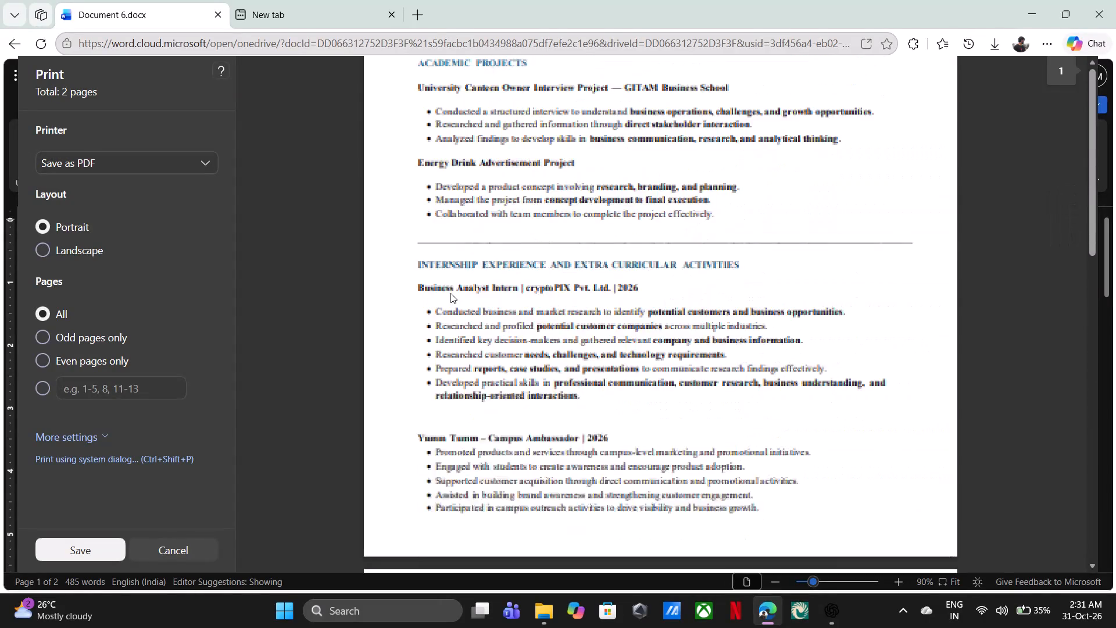
# Inspect the print preview up close around the EDUCATION, ACADEMIC PROJECTS and INTERNSHIP EXPERIENCE headings and their divider lines.
pyautogui.keyDown('ctrl'); pyautogui.scroll(4, 451, 294); pyautogui.keyUp('ctrl')
pyautogui.scroll(3, 373, 312)
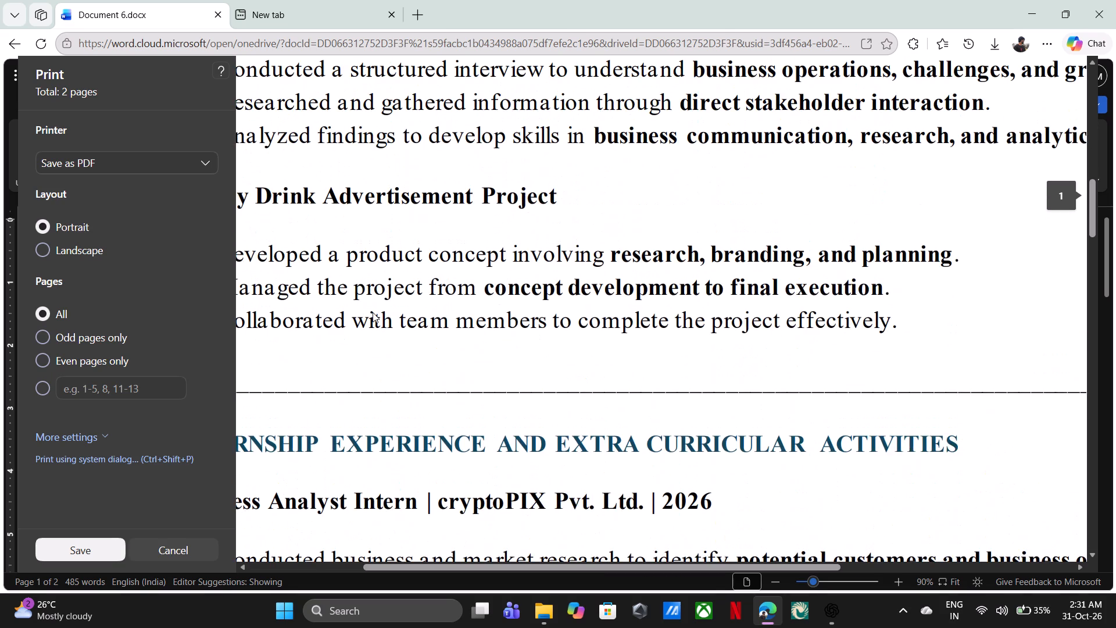
pyautogui.scroll(4, 373, 312)
pyautogui.scroll(-4, 371, 316)
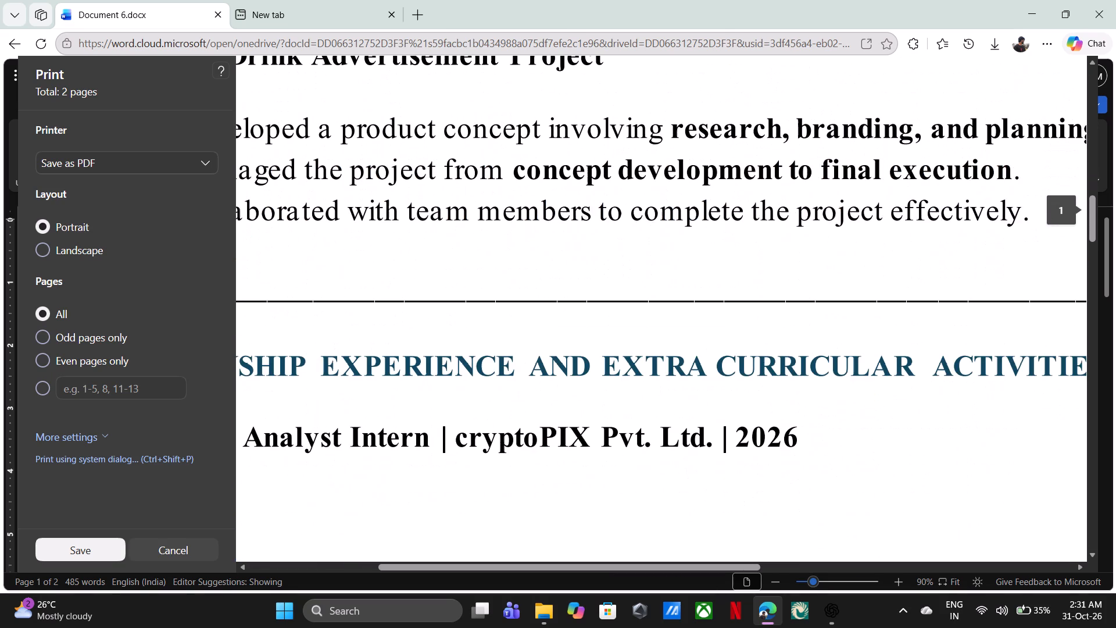
pyautogui.keyDown('ctrl'); pyautogui.scroll(-4, 371, 316); pyautogui.keyUp('ctrl')
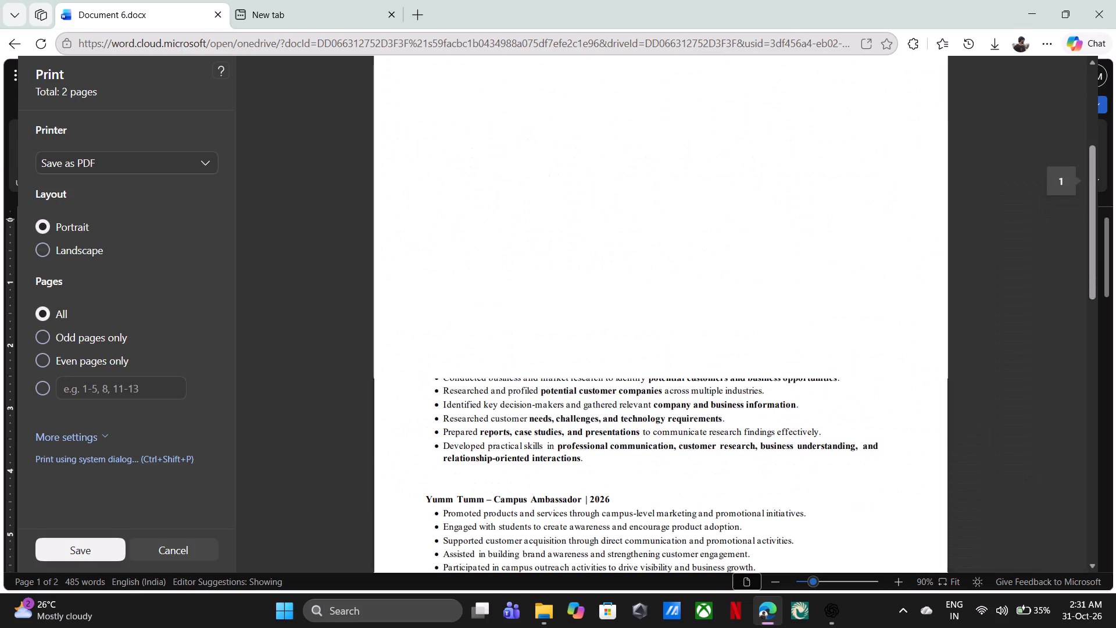
pyautogui.scroll(5, 371, 314)
pyautogui.scroll(1, 477, 313)
pyautogui.keyDown('ctrl'); pyautogui.scroll(-2, 478, 302); pyautogui.keyUp('ctrl')
pyautogui.keyDown('ctrl'); pyautogui.scroll(3, 478, 301); pyautogui.keyUp('ctrl')
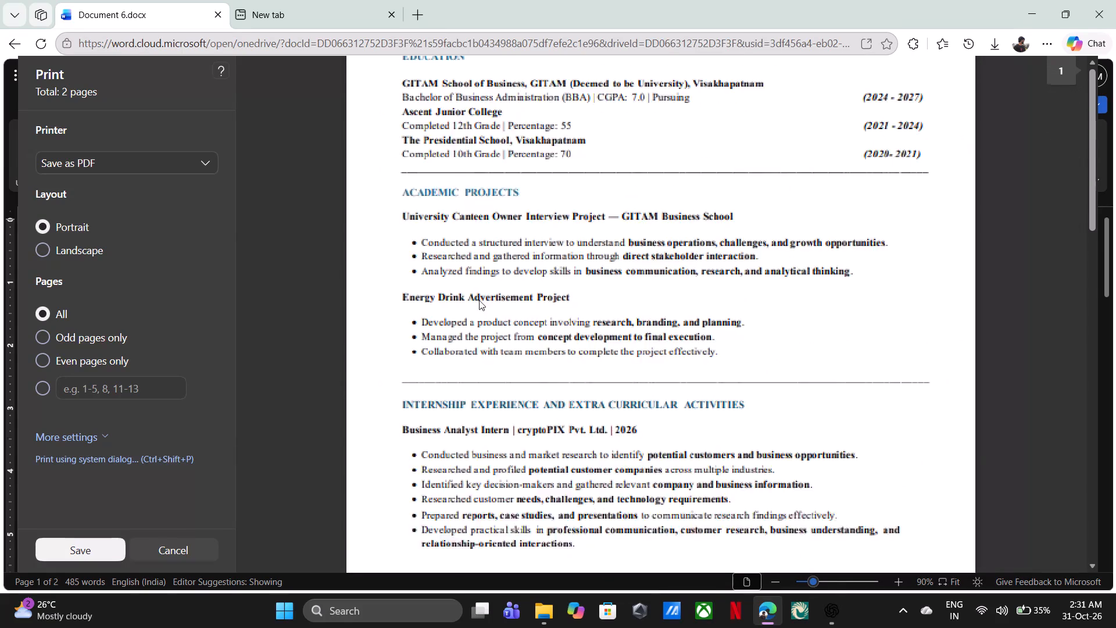
pyautogui.keyDown('ctrl'); pyautogui.scroll(4, 478, 304); pyautogui.keyUp('ctrl')
pyautogui.scroll(5, 477, 301)
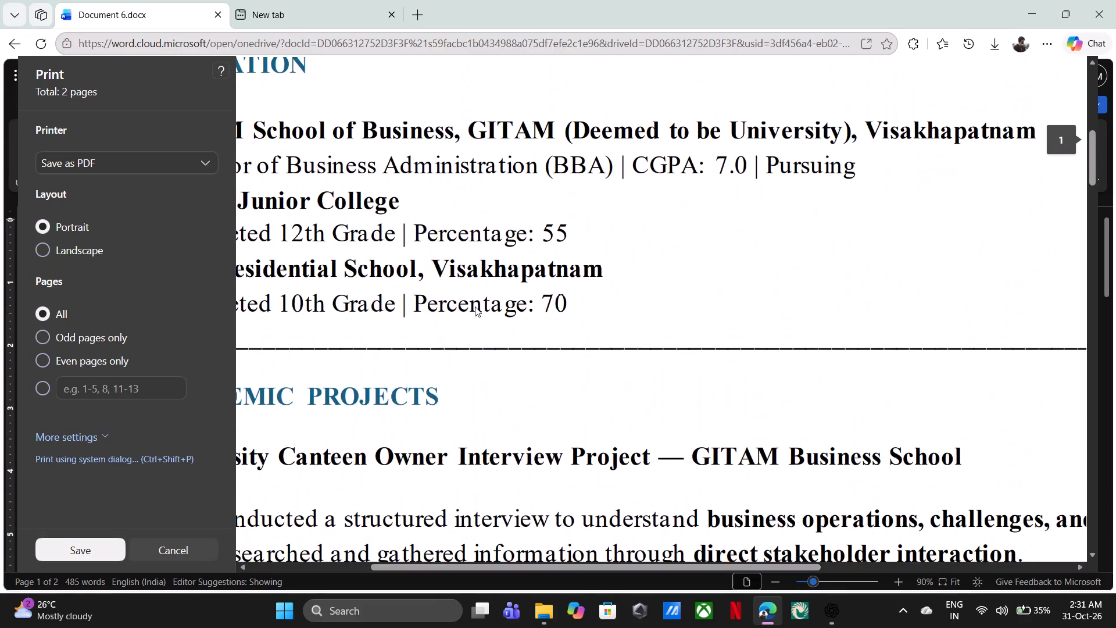
pyautogui.scroll(8, 475, 306)
pyautogui.scroll(-4, 471, 310)
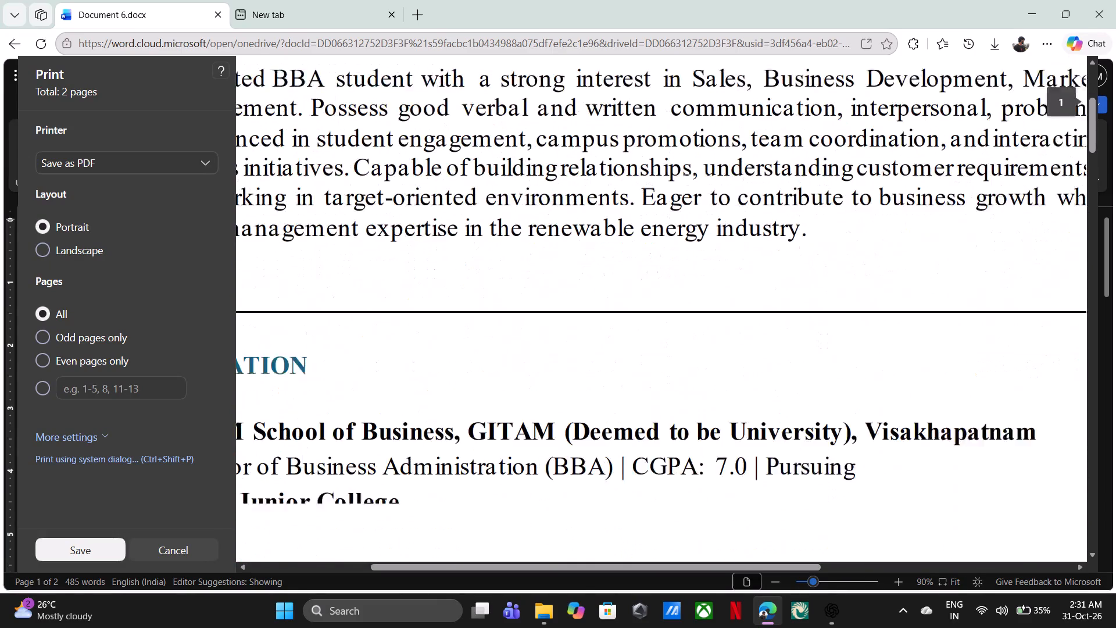
pyautogui.keyDown('ctrl'); pyautogui.scroll(3, 471, 310); pyautogui.keyUp('ctrl')
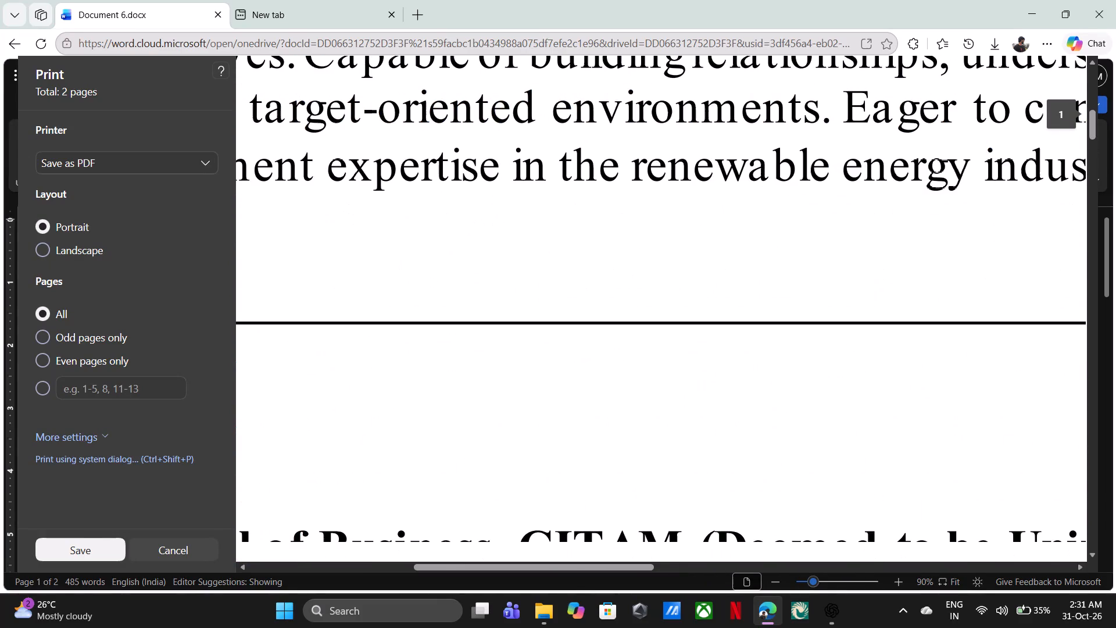
pyautogui.keyDown('ctrl'); pyautogui.scroll(1, 471, 310); pyautogui.keyUp('ctrl')
pyautogui.scroll(-10, 471, 310)
pyautogui.scroll(6, 471, 310)
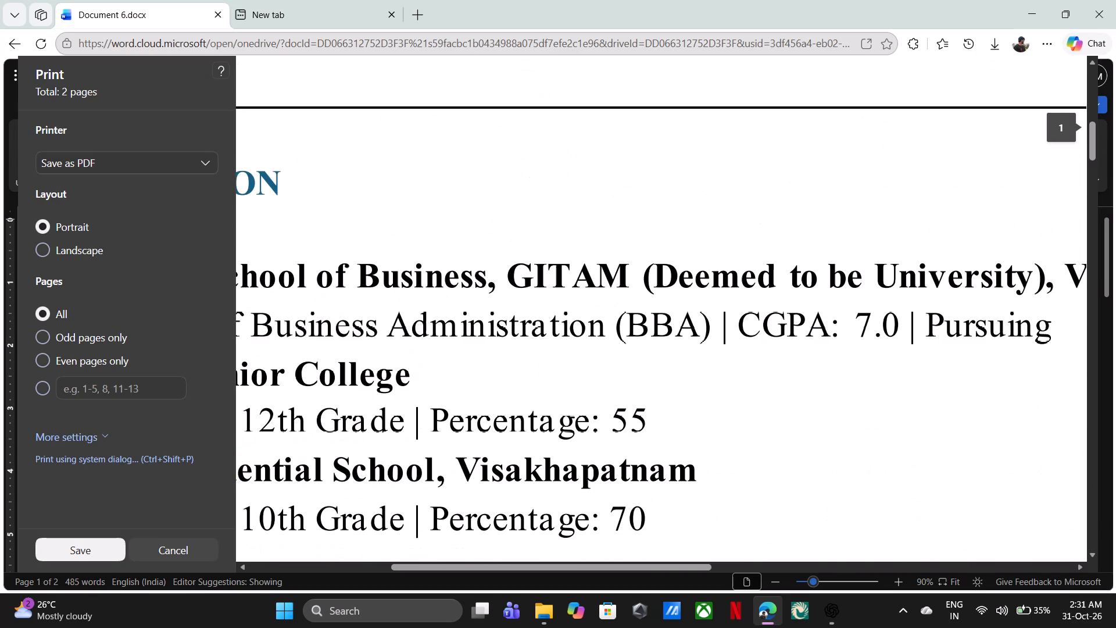
# Review the previewed layout down to the SKILLS section and back to the first page, and close the preview without saving.
pyautogui.scroll(-14, 474, 310)
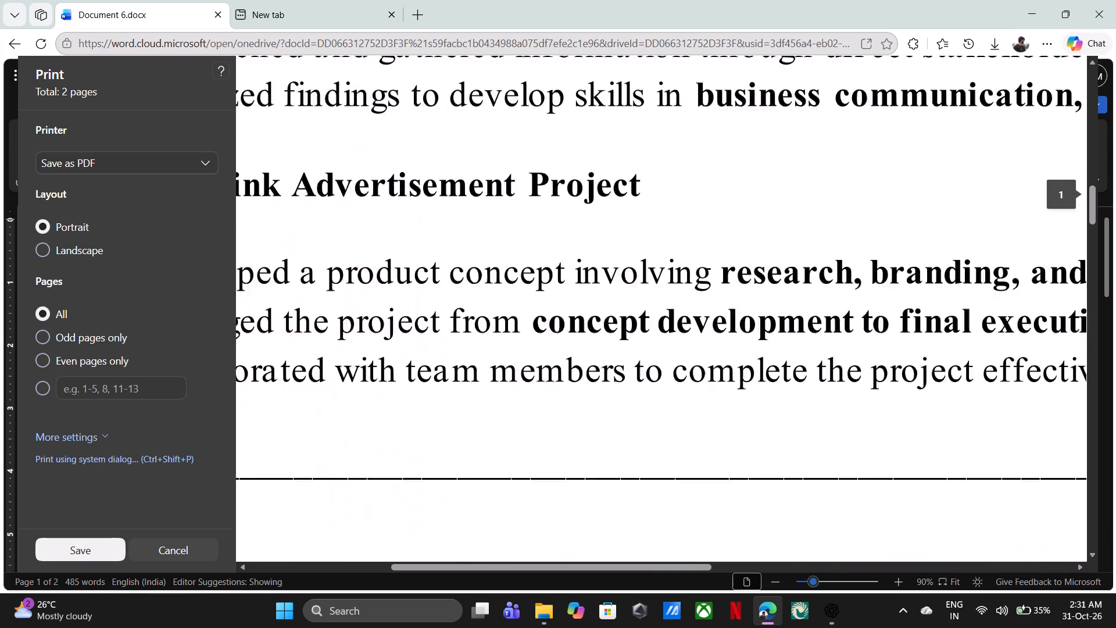
pyautogui.scroll(-15, 474, 310)
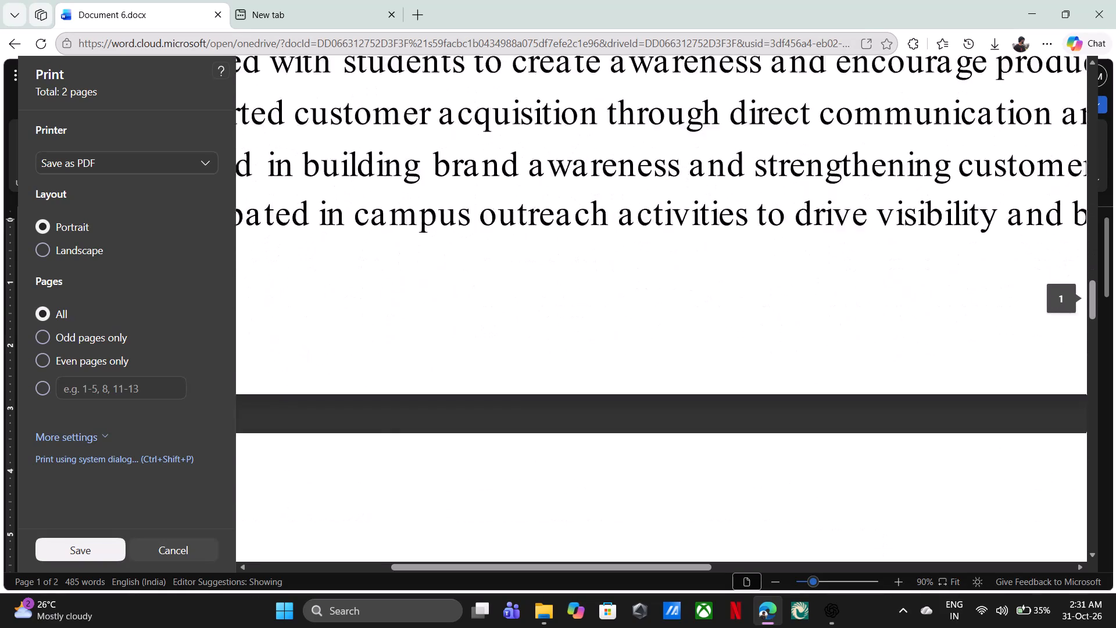
pyautogui.scroll(-2, 474, 310)
pyautogui.keyDown('ctrl'); pyautogui.scroll(-5, 474, 310); pyautogui.keyUp('ctrl')
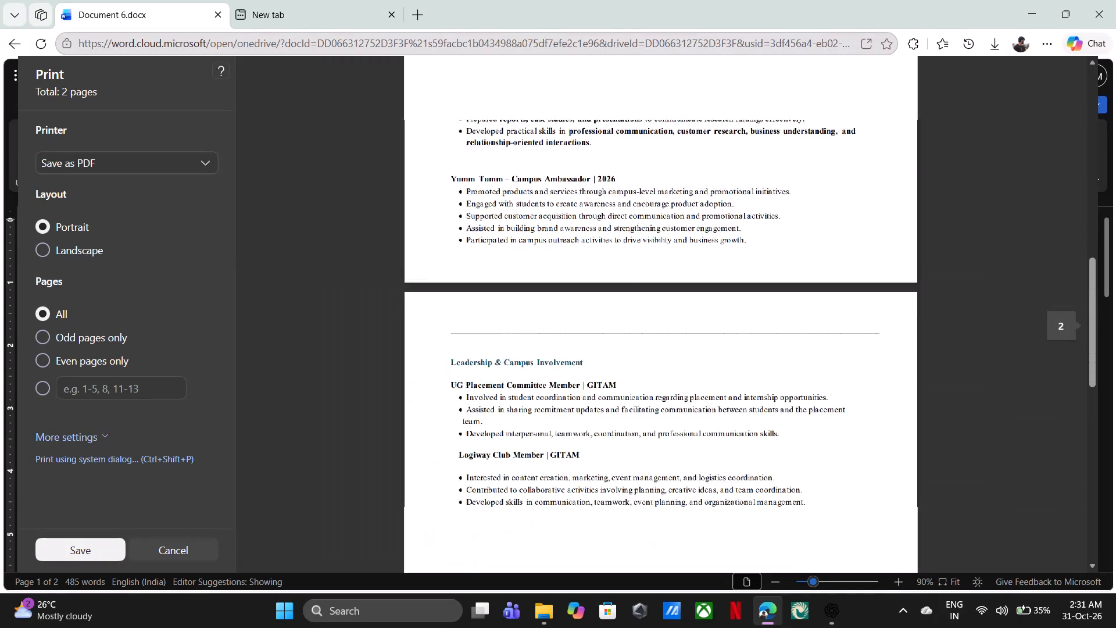
pyautogui.scroll(-5, 474, 310)
pyautogui.scroll(1, 473, 310)
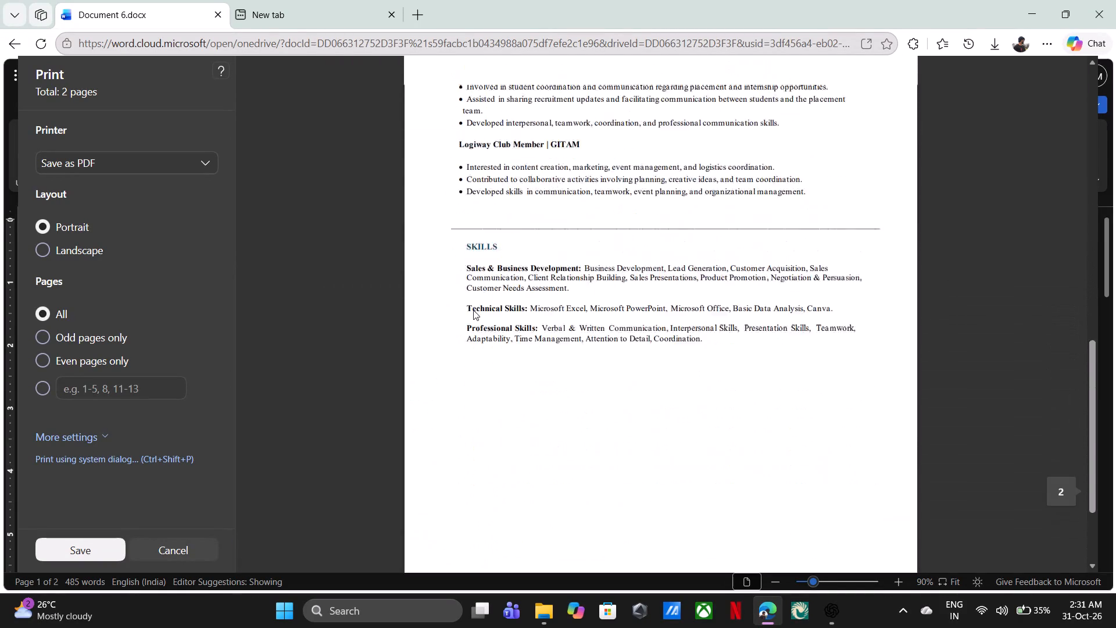
pyautogui.scroll(7, 473, 310)
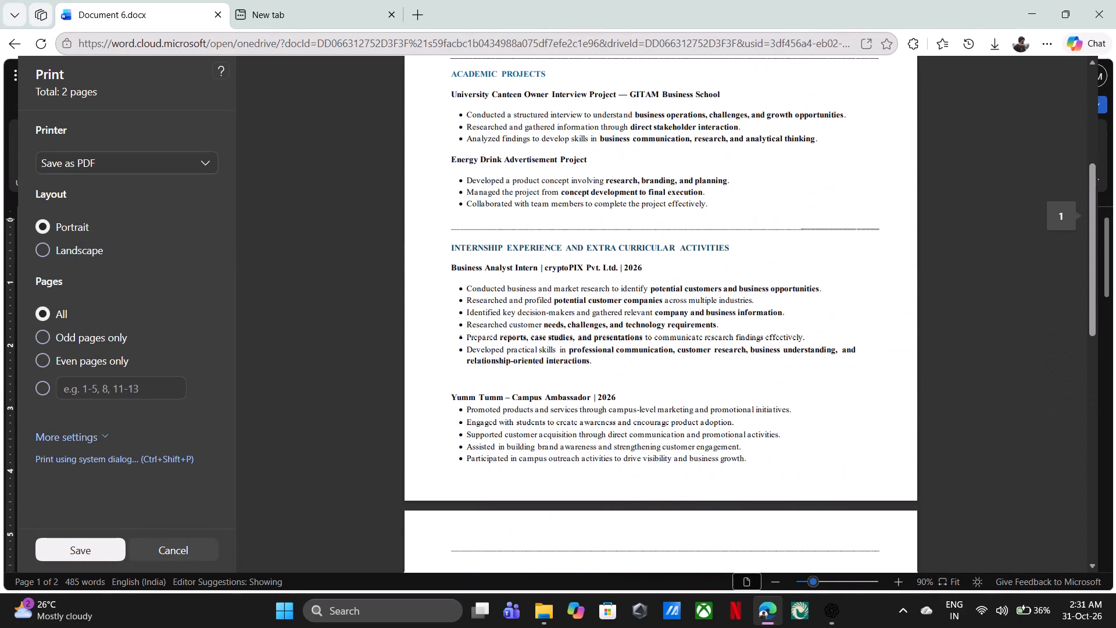
pyautogui.scroll(3, 472, 312)
pyautogui.scroll(-2, 471, 312)
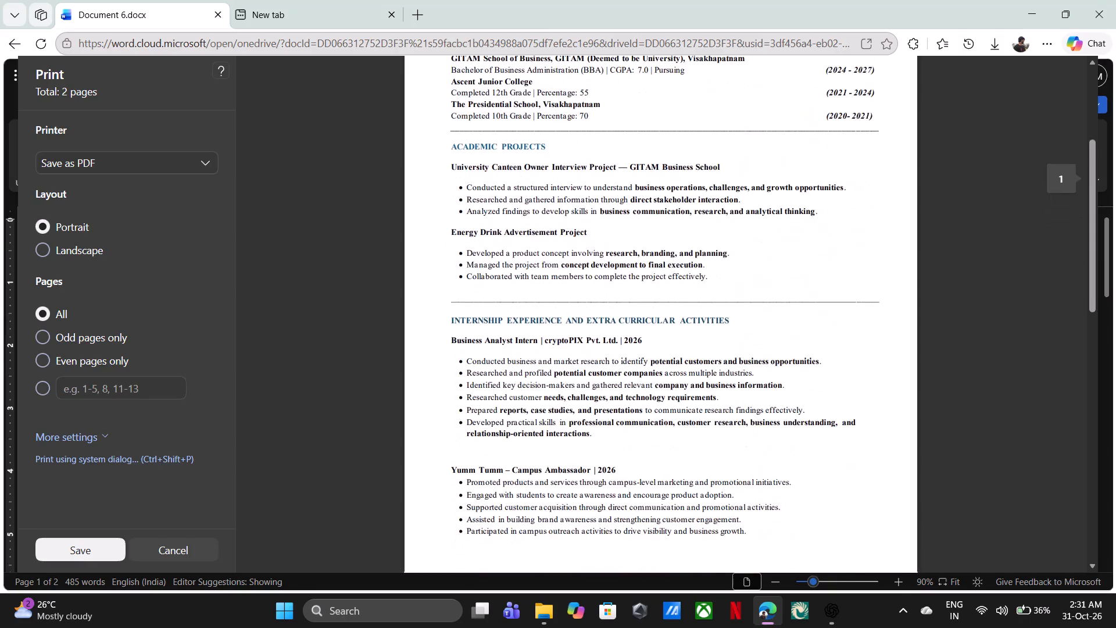
pyautogui.scroll(7, 471, 312)
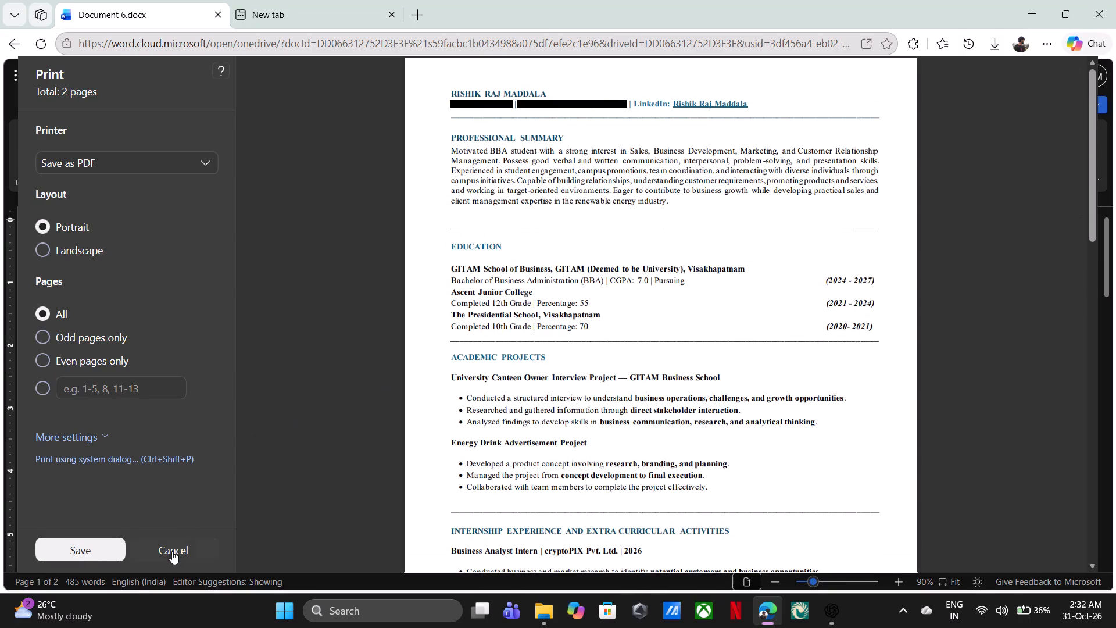
pyautogui.moveTo(171, 546); pyautogui.dragTo(172, 566)
pyautogui.click(152, 553)
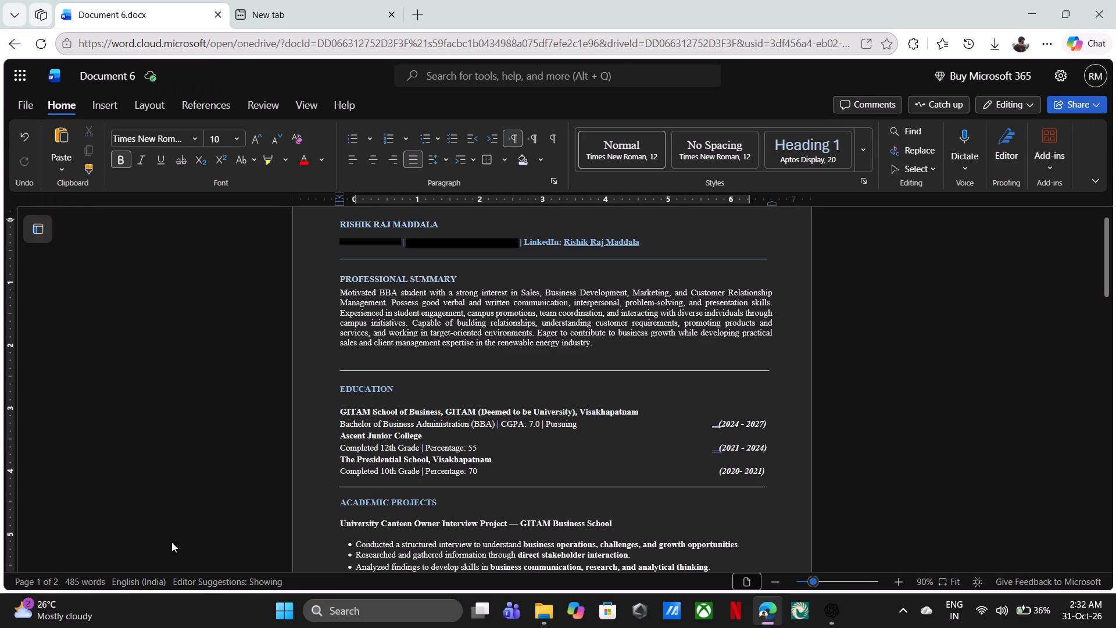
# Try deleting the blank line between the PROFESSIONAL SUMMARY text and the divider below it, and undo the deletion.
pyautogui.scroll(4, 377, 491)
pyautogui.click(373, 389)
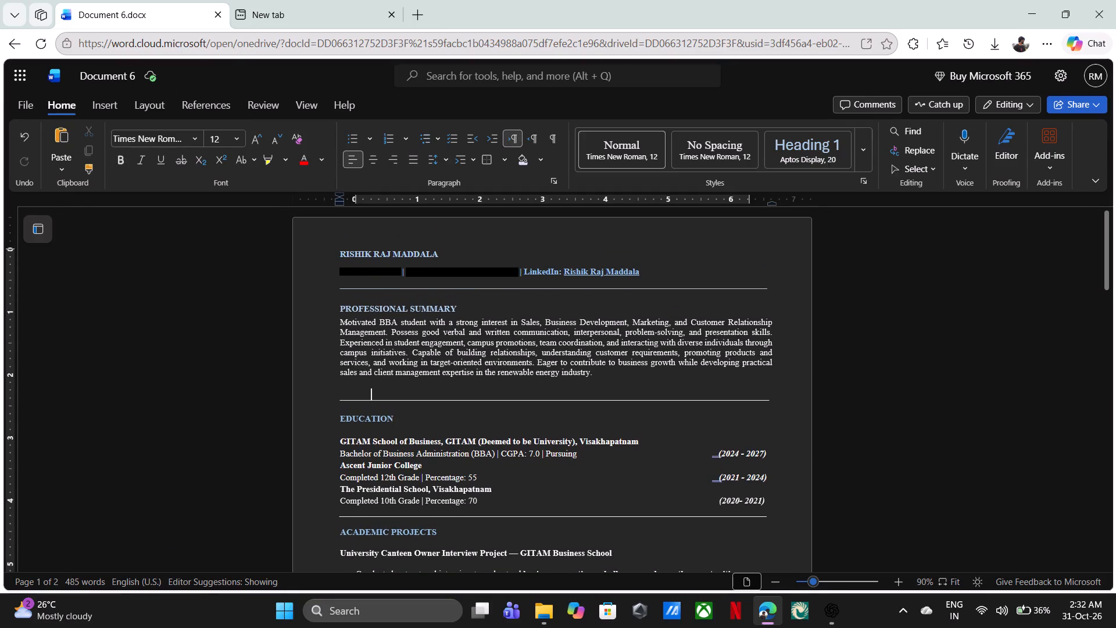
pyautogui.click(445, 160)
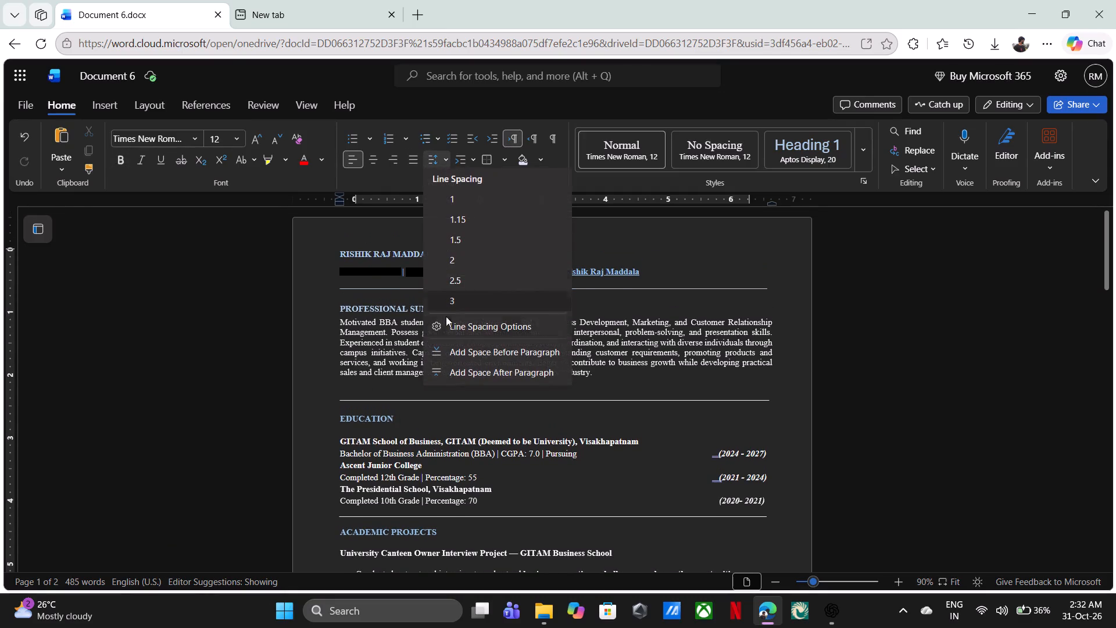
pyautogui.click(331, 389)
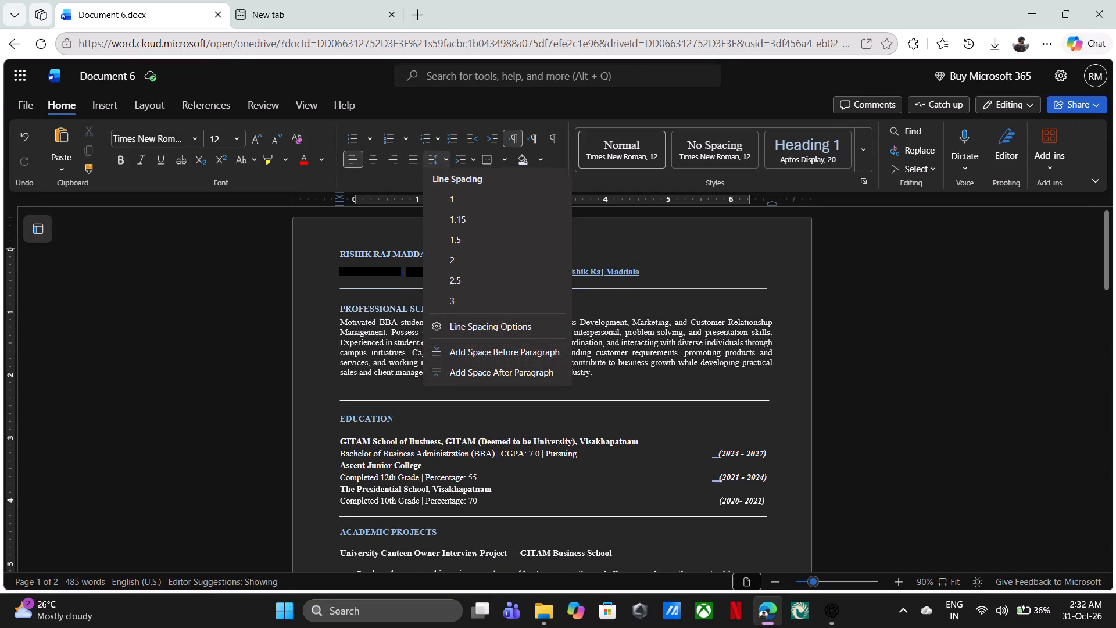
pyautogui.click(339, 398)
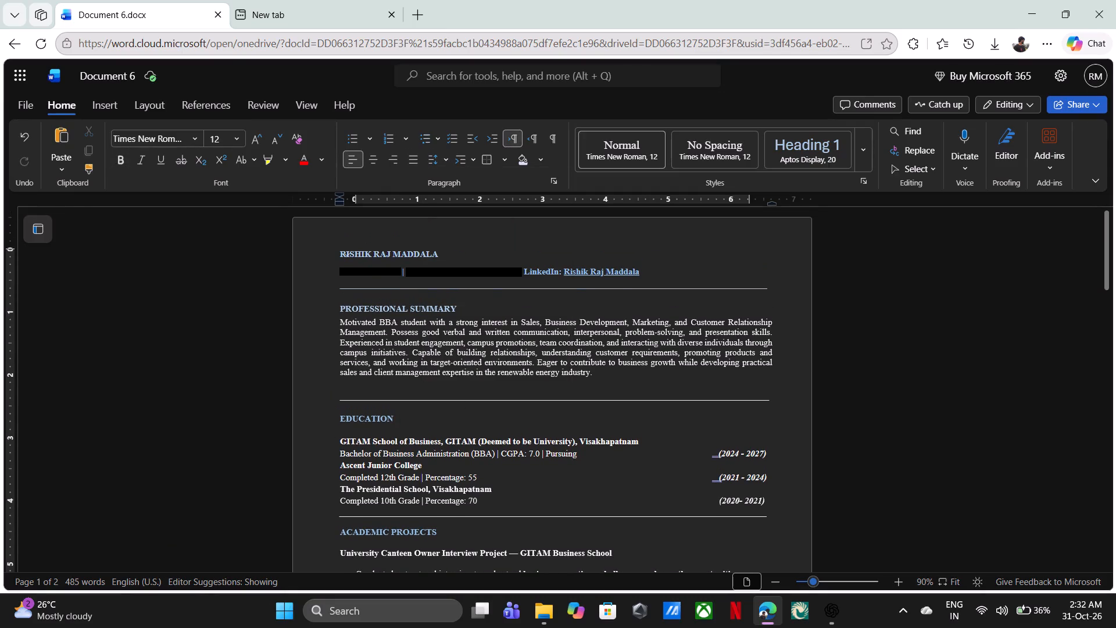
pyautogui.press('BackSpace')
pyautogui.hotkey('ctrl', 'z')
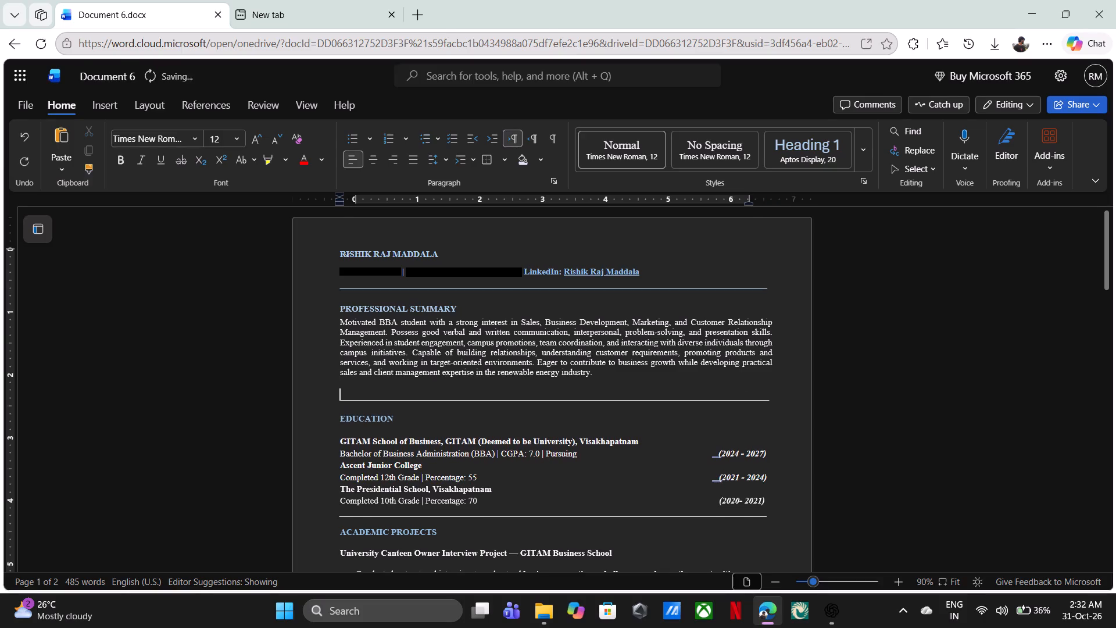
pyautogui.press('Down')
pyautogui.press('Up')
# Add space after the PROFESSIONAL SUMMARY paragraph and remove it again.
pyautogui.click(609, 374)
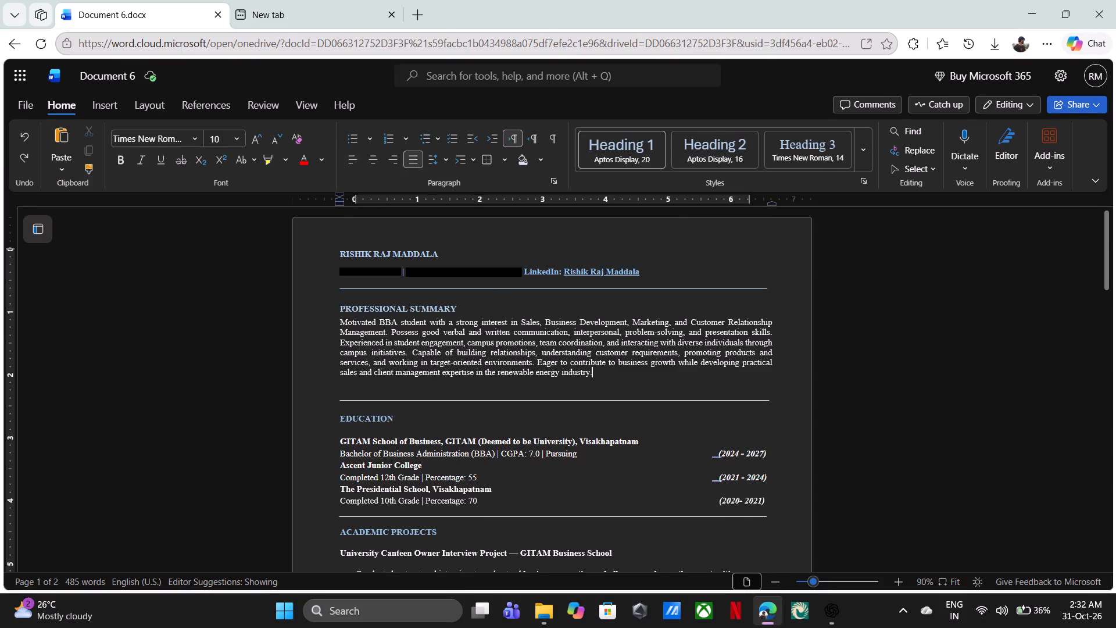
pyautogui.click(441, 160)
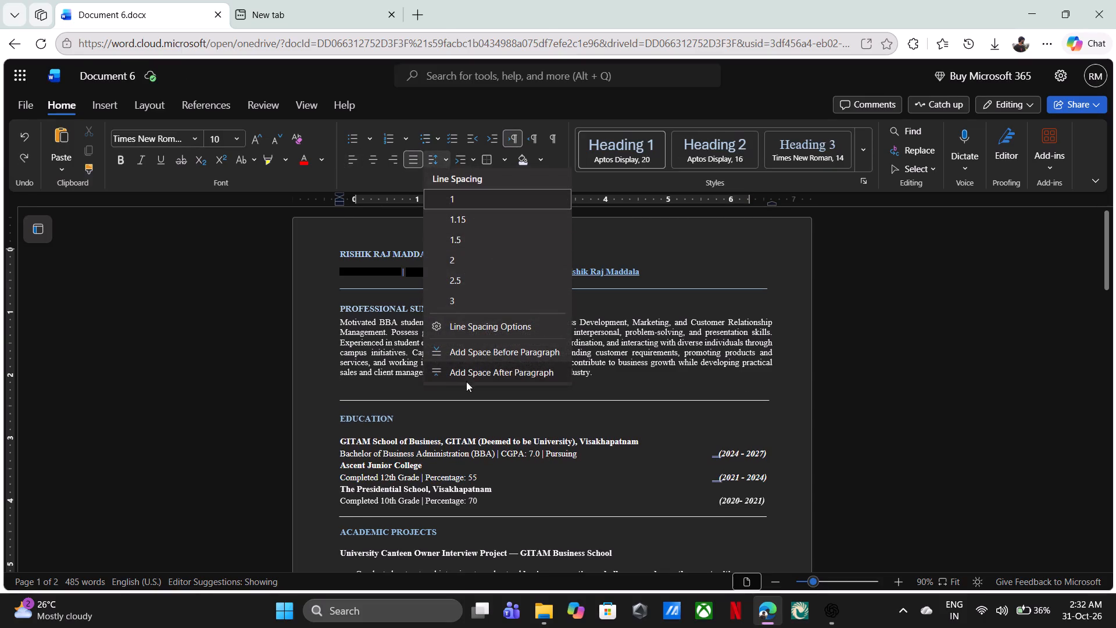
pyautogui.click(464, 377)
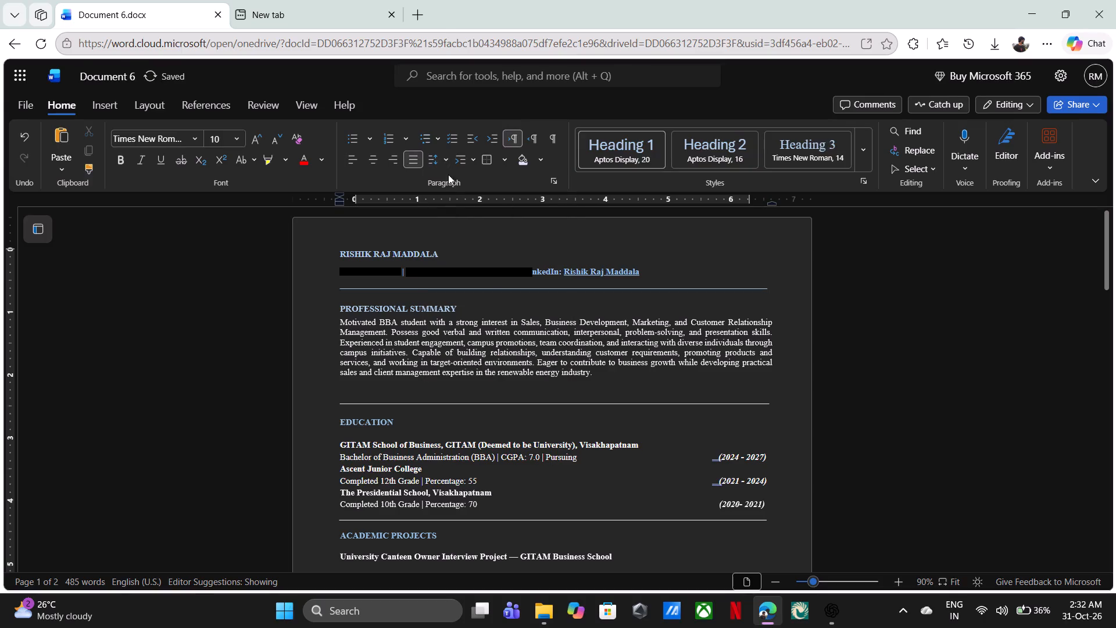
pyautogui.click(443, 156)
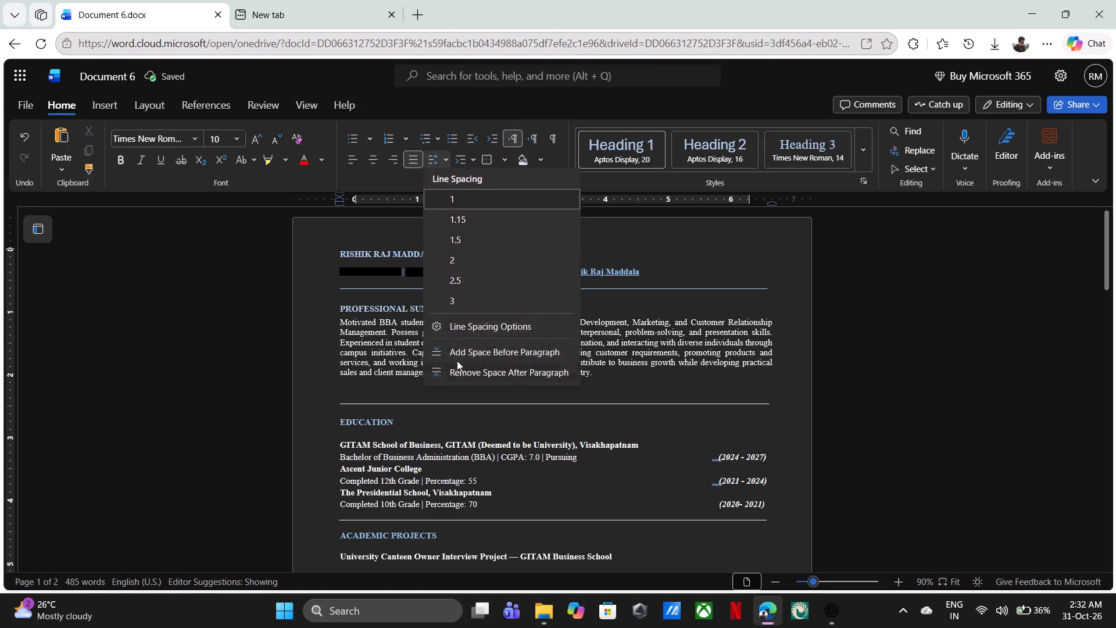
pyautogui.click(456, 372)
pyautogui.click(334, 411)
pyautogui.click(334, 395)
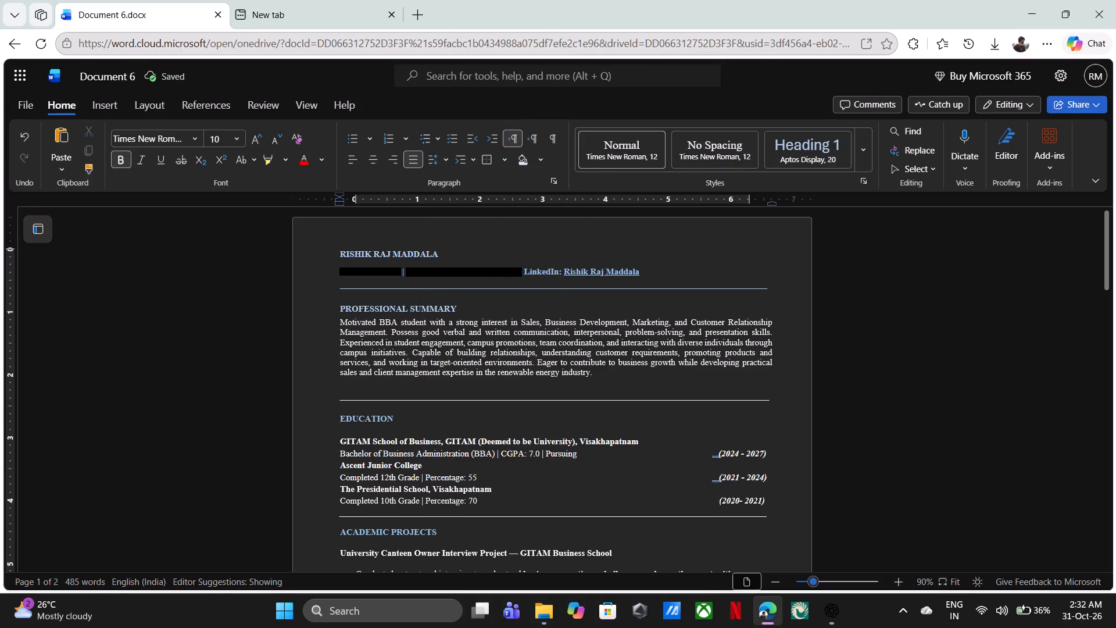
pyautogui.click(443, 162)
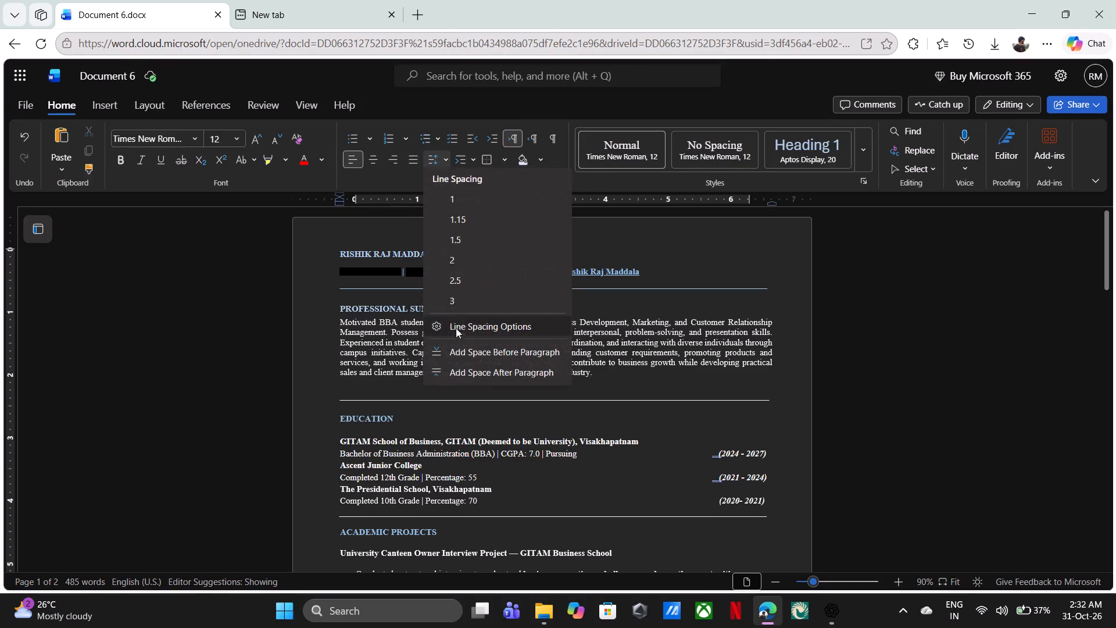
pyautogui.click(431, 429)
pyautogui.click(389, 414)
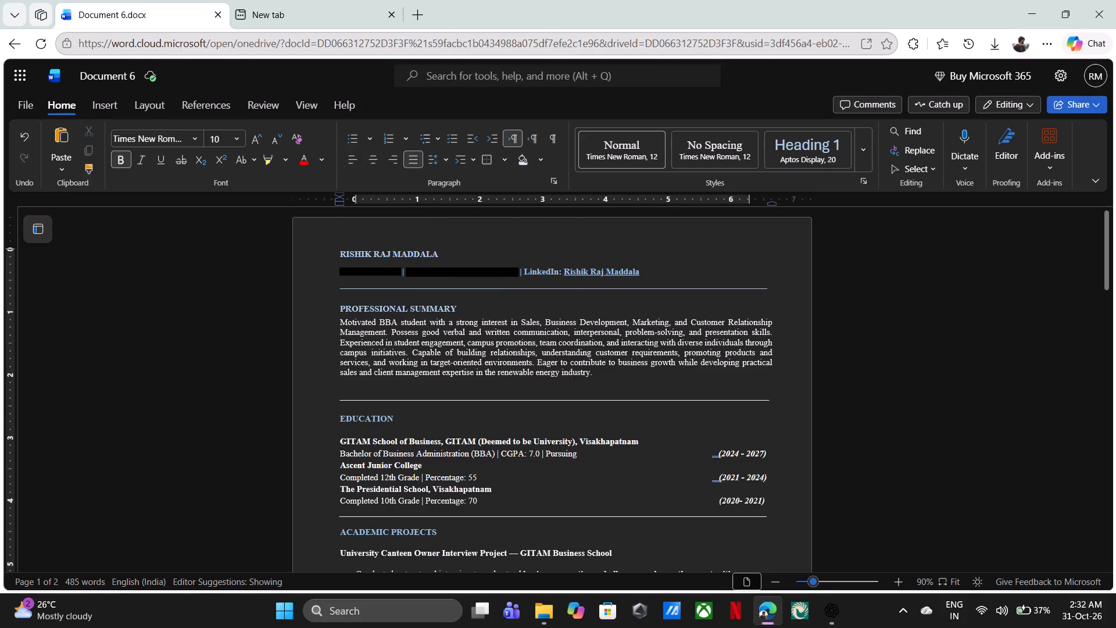
# Compare the spacing and indents of the sections on both pages, from the header down to SKILLS.
pyautogui.scroll(-4, 492, 426)
pyautogui.scroll(5, 492, 426)
pyautogui.scroll(-12, 492, 423)
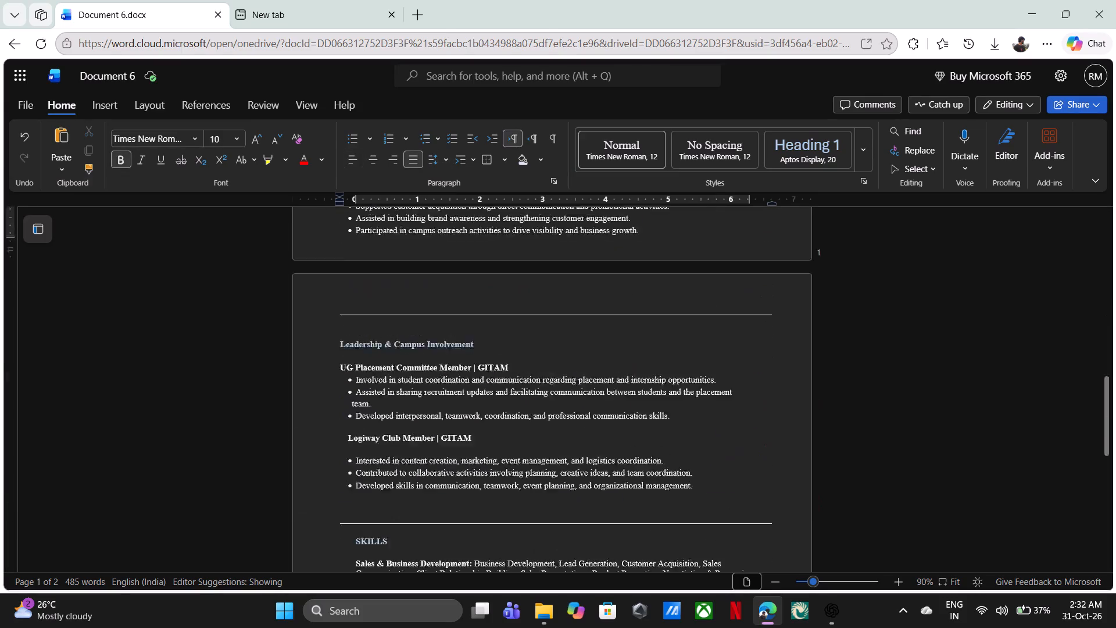
pyautogui.scroll(-8, 515, 400)
pyautogui.scroll(20, 509, 381)
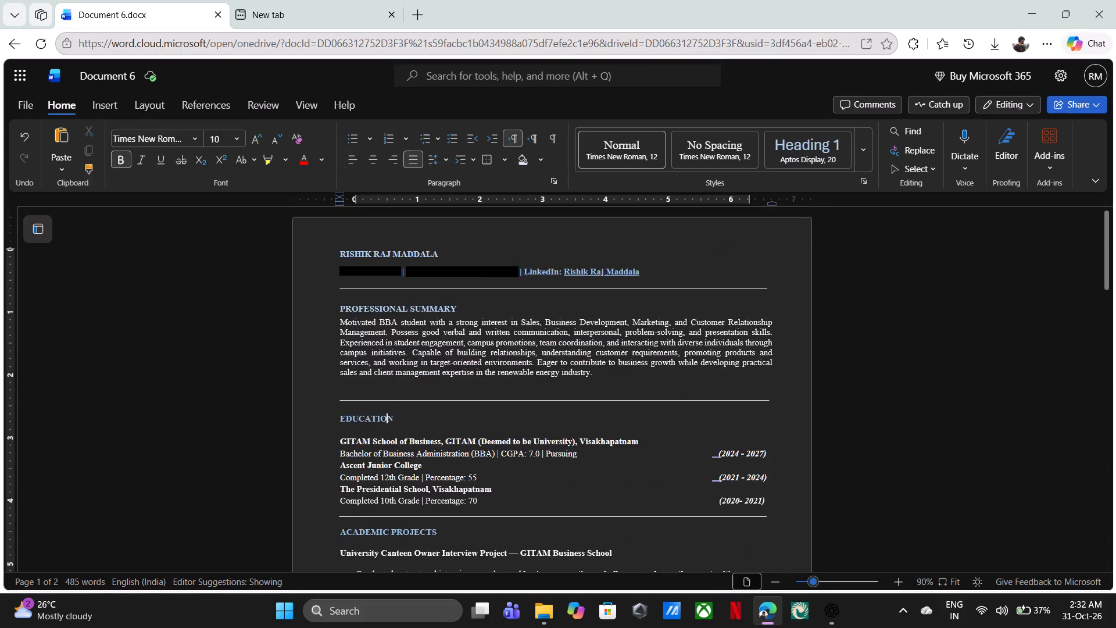
pyautogui.scroll(1, 508, 365)
pyautogui.scroll(-11, 508, 365)
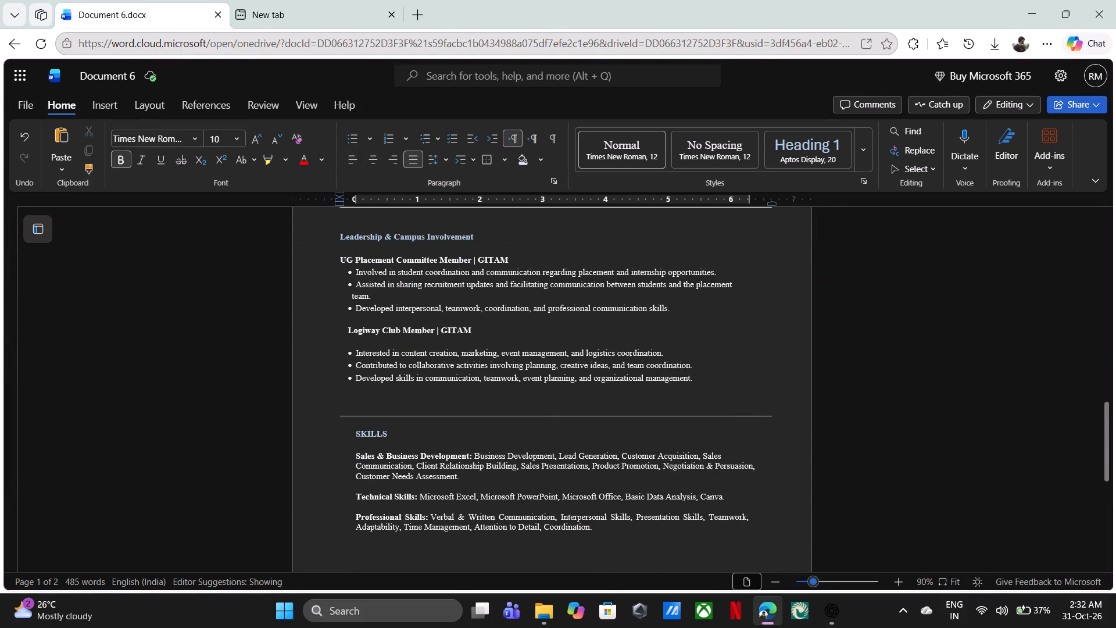
pyautogui.scroll(1, 506, 355)
pyautogui.scroll(3, 439, 373)
pyautogui.scroll(-2, 439, 373)
pyautogui.scroll(1, 439, 373)
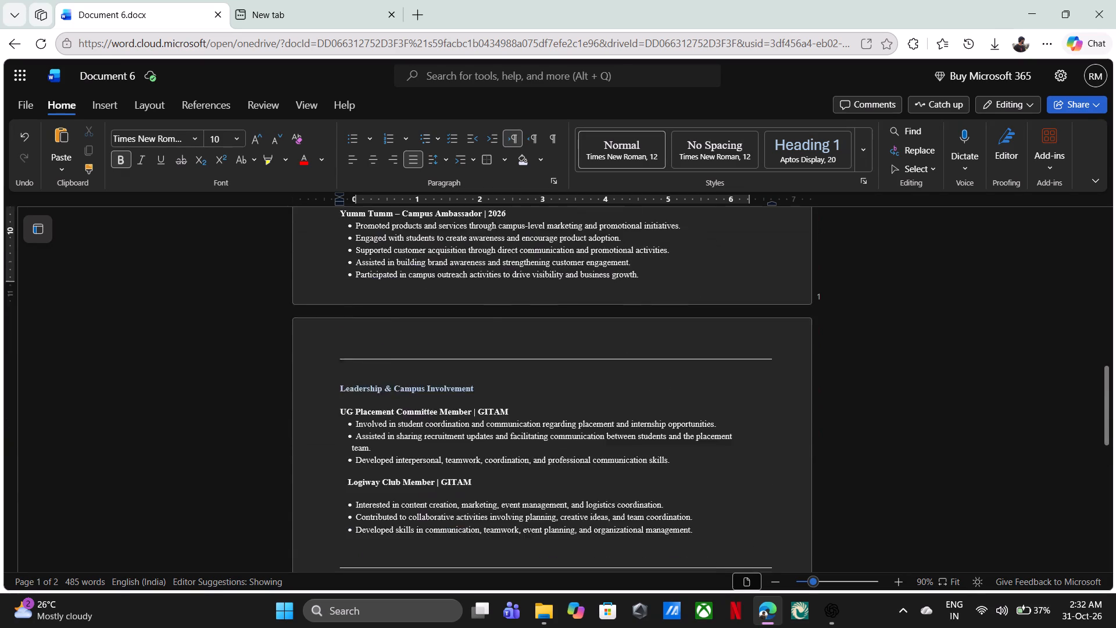
pyautogui.scroll(3, 439, 373)
pyautogui.click(335, 351)
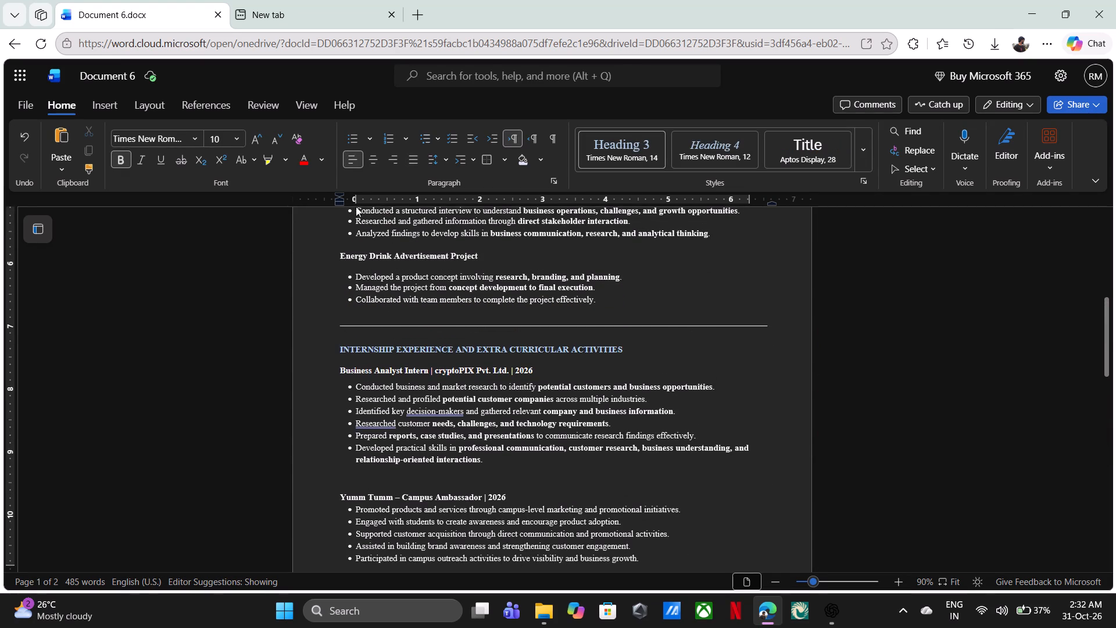
# Move the first-line and left indents of the SKILLS heading and its paragraphs outward to line up with the other sections.
pyautogui.scroll(-2, 351, 365)
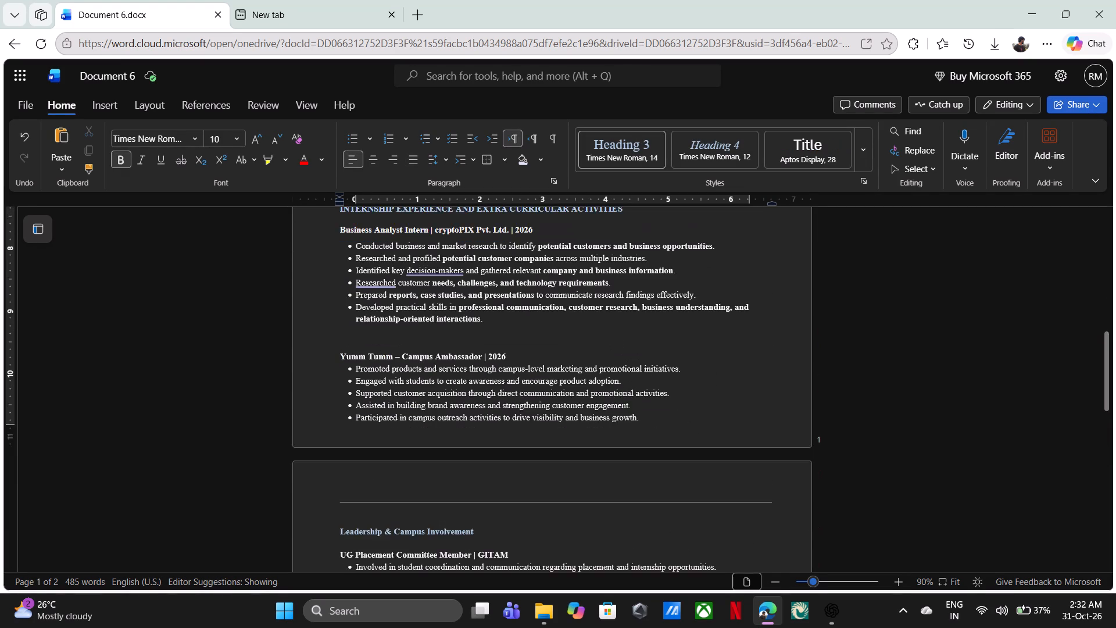
pyautogui.scroll(-5, 352, 365)
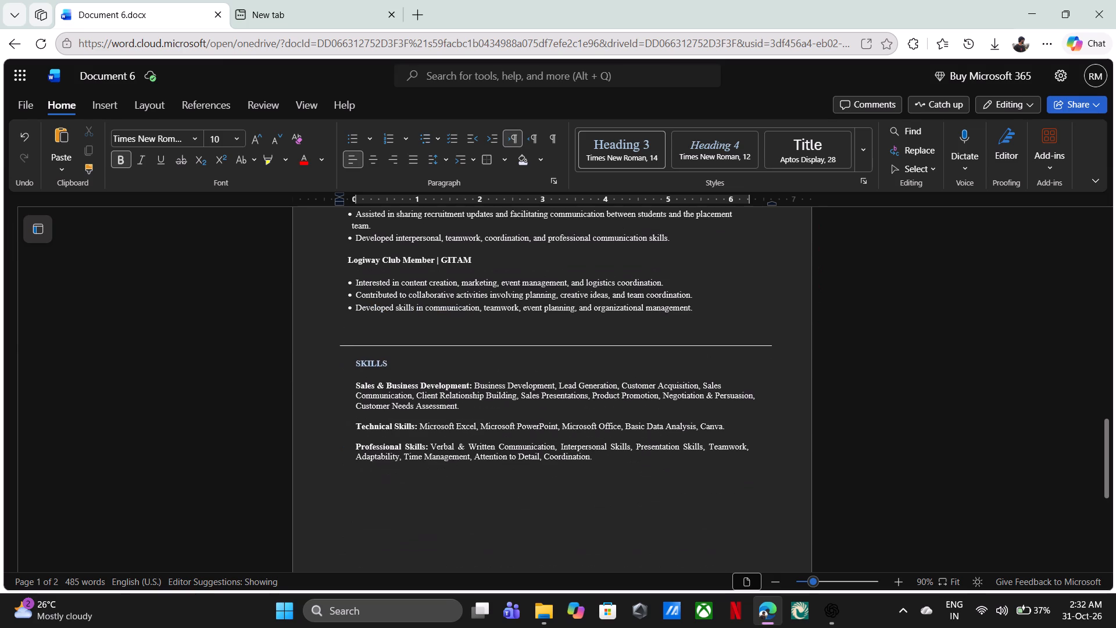
pyautogui.click(353, 369)
pyautogui.moveTo(353, 359); pyautogui.dragTo(381, 453)
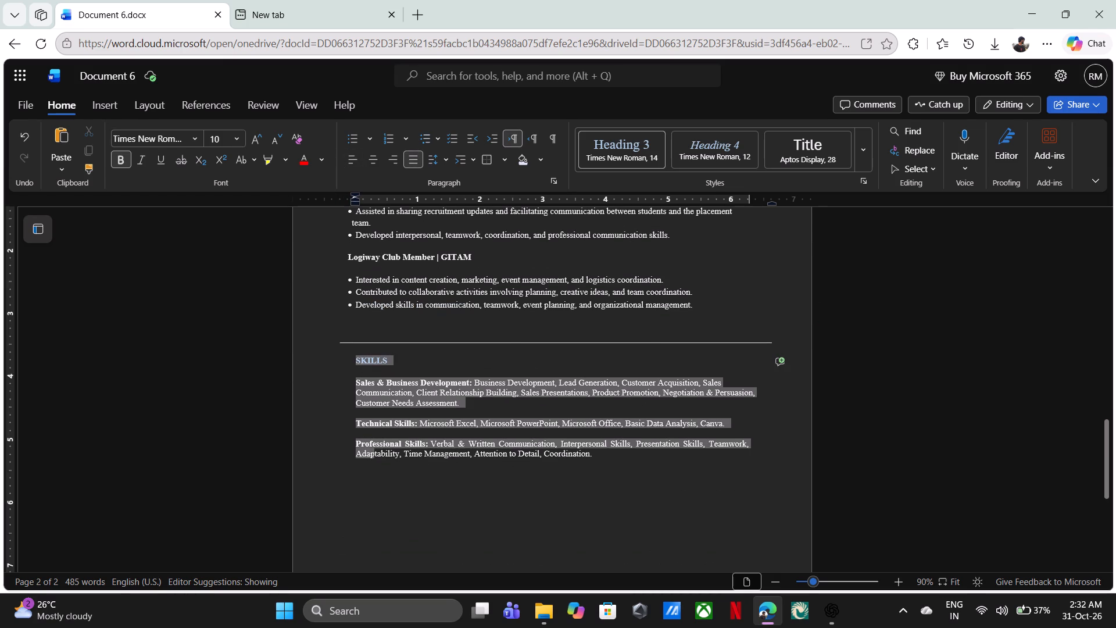
pyautogui.moveTo(381, 453); pyautogui.dragTo(549, 480)
pyautogui.keyDown('ctrl'); pyautogui.scroll(2, 550, 472); pyautogui.keyUp('ctrl')
pyautogui.keyDown('ctrl'); pyautogui.scroll(-5, 550, 469); pyautogui.keyUp('ctrl')
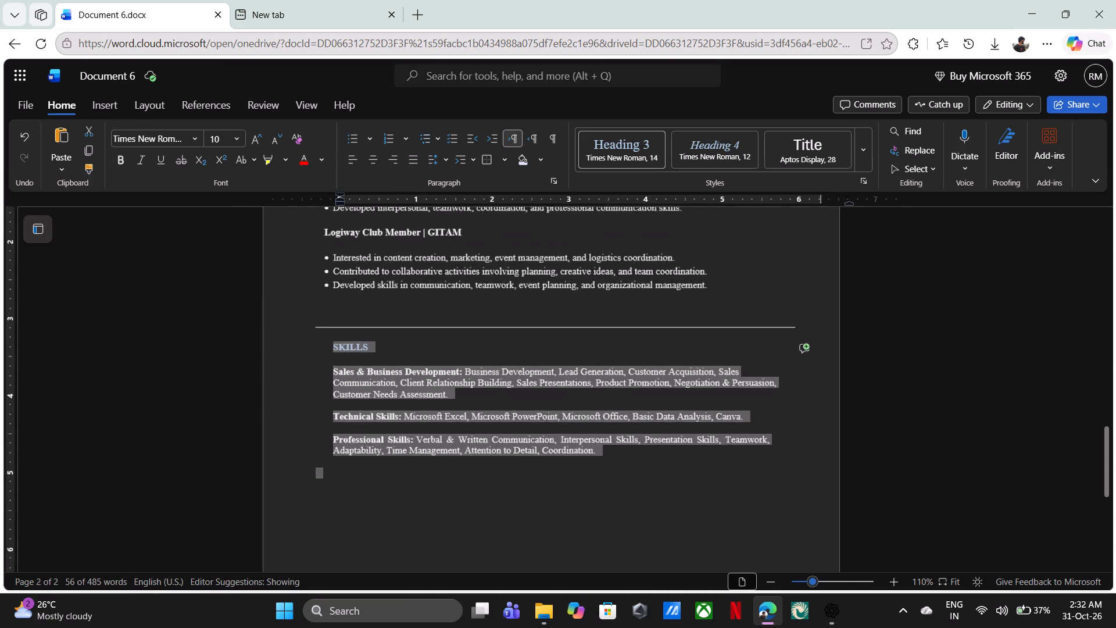
pyautogui.keyDown('ctrl'); pyautogui.scroll(-5, 543, 464); pyautogui.keyUp('ctrl')
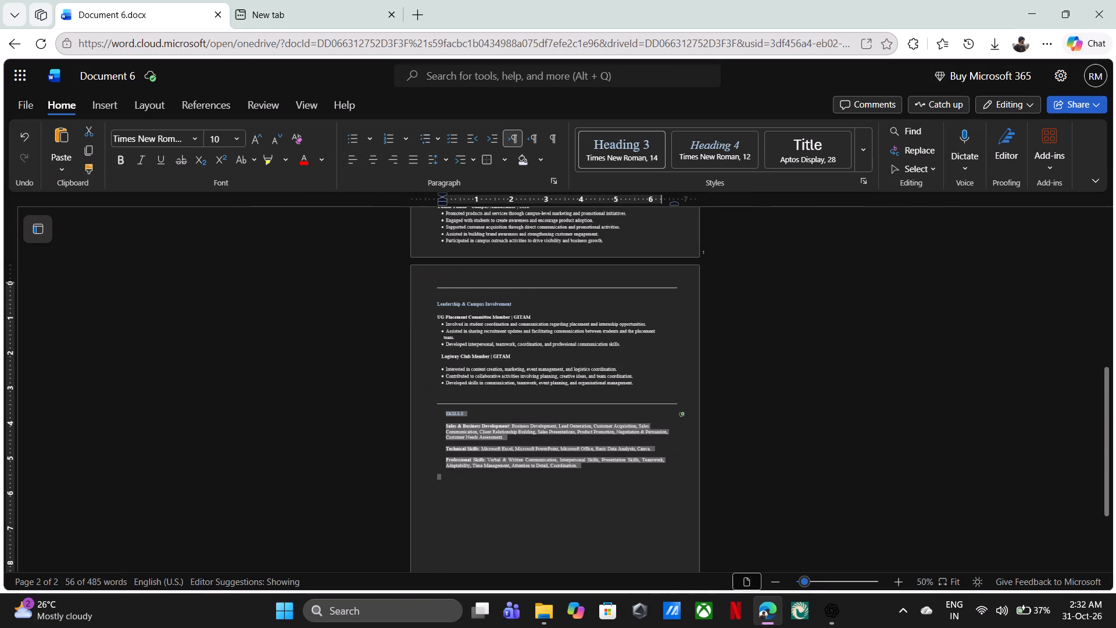
pyautogui.click(441, 194)
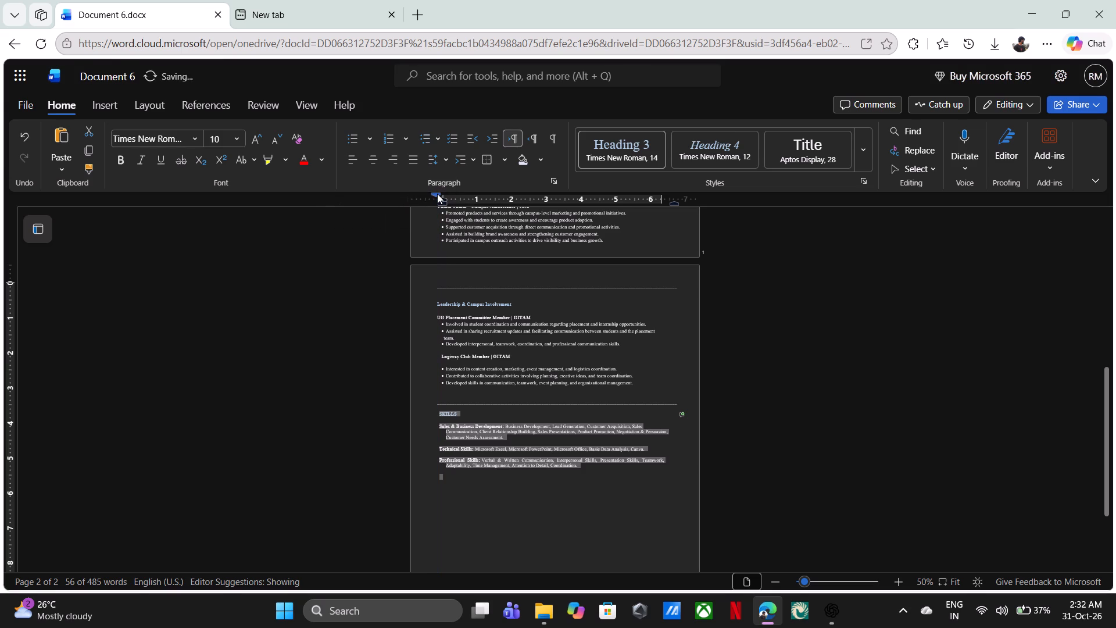
pyautogui.click(439, 200)
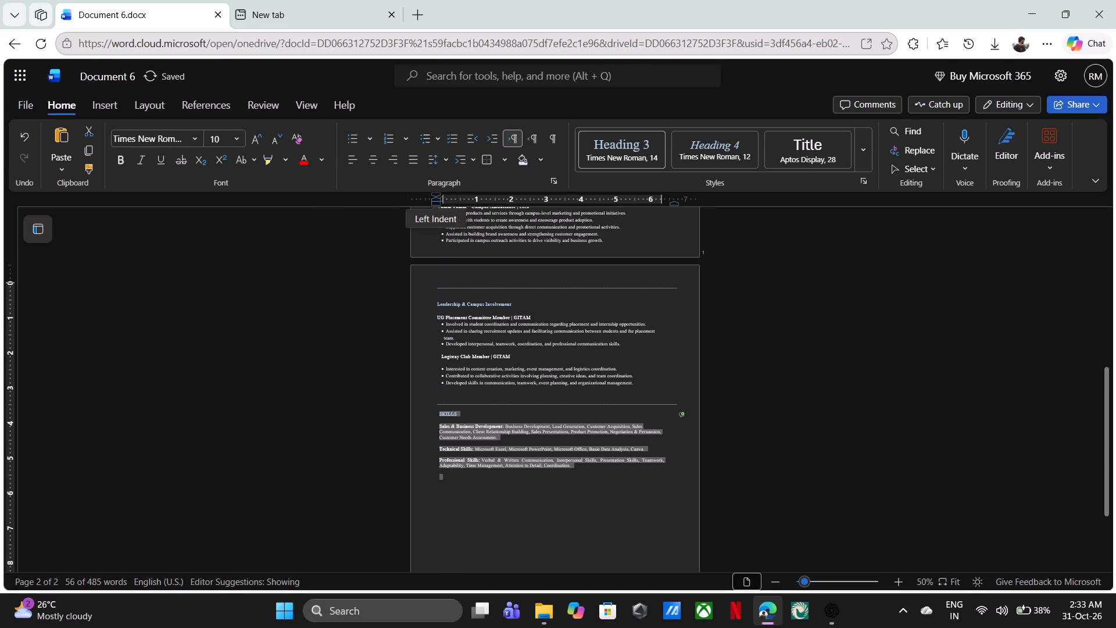
pyautogui.click(530, 381)
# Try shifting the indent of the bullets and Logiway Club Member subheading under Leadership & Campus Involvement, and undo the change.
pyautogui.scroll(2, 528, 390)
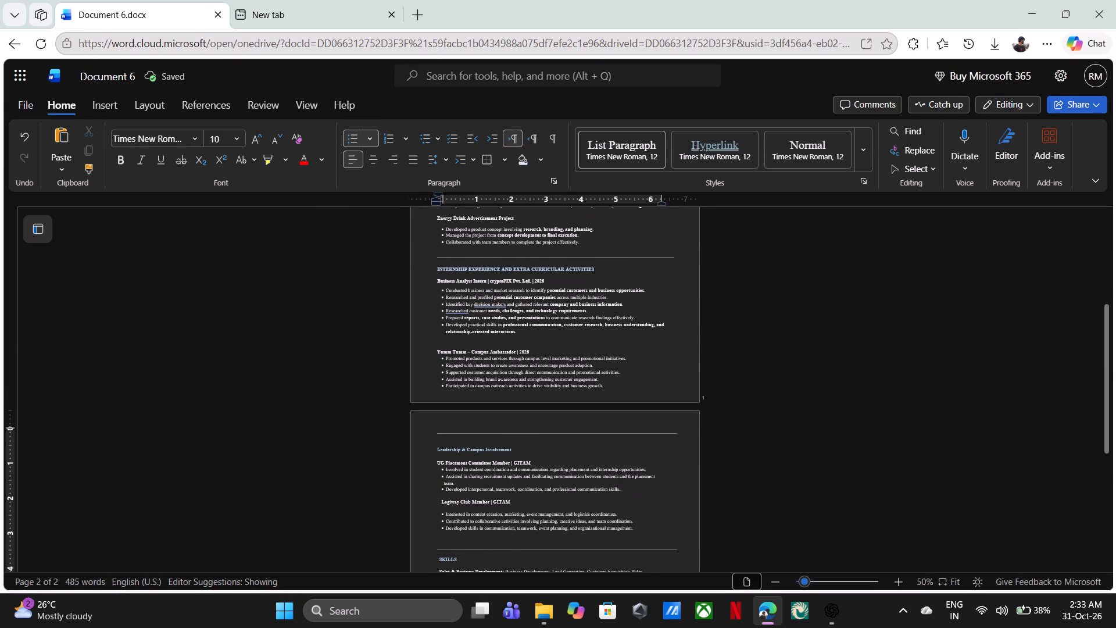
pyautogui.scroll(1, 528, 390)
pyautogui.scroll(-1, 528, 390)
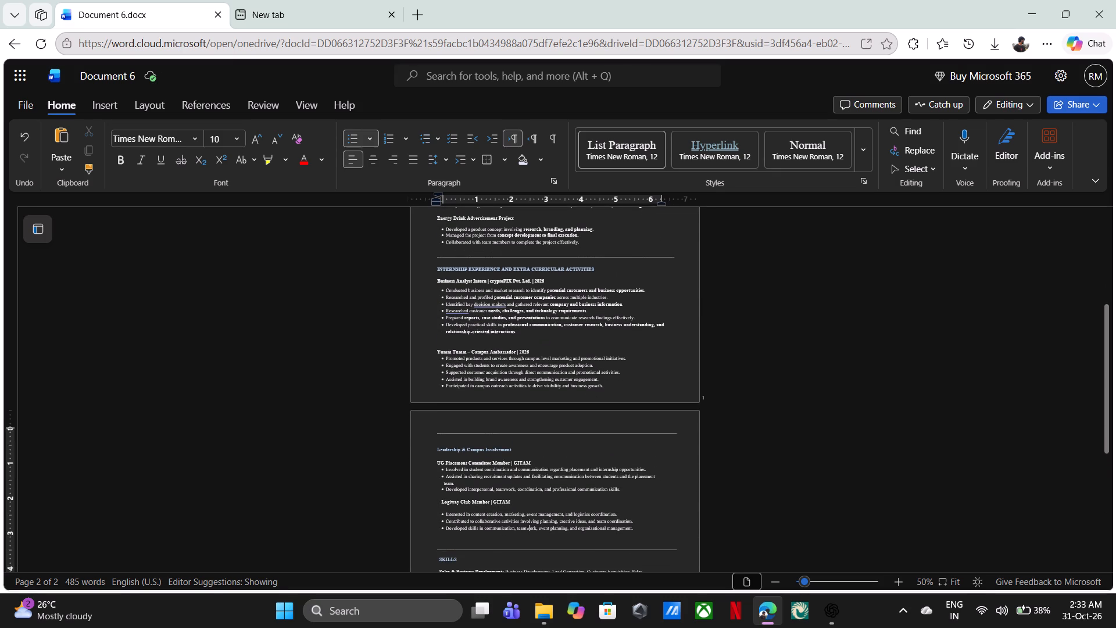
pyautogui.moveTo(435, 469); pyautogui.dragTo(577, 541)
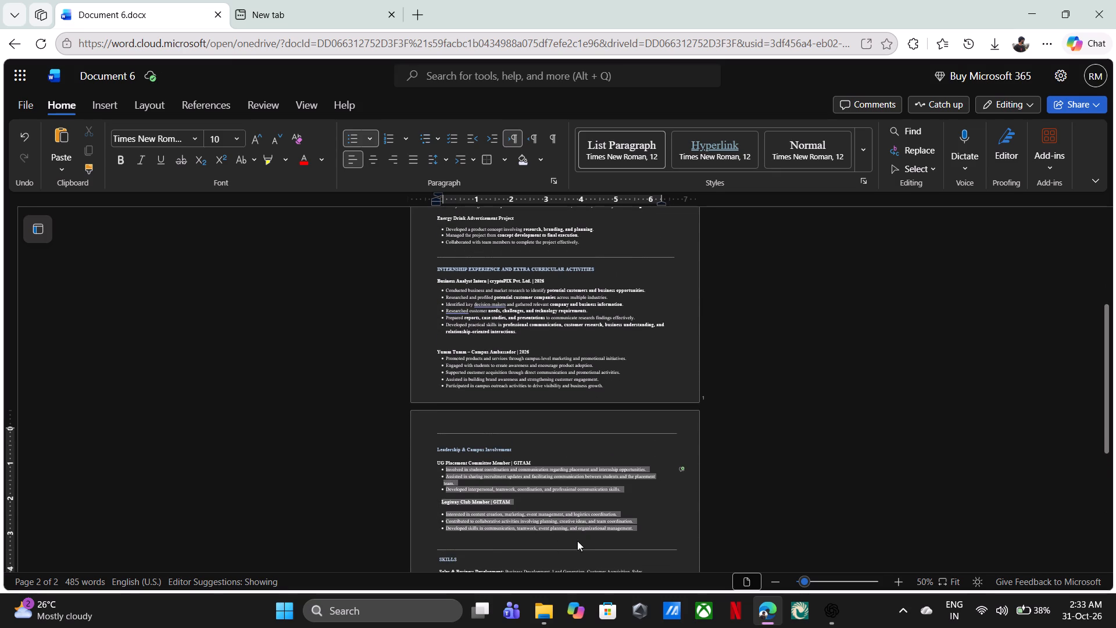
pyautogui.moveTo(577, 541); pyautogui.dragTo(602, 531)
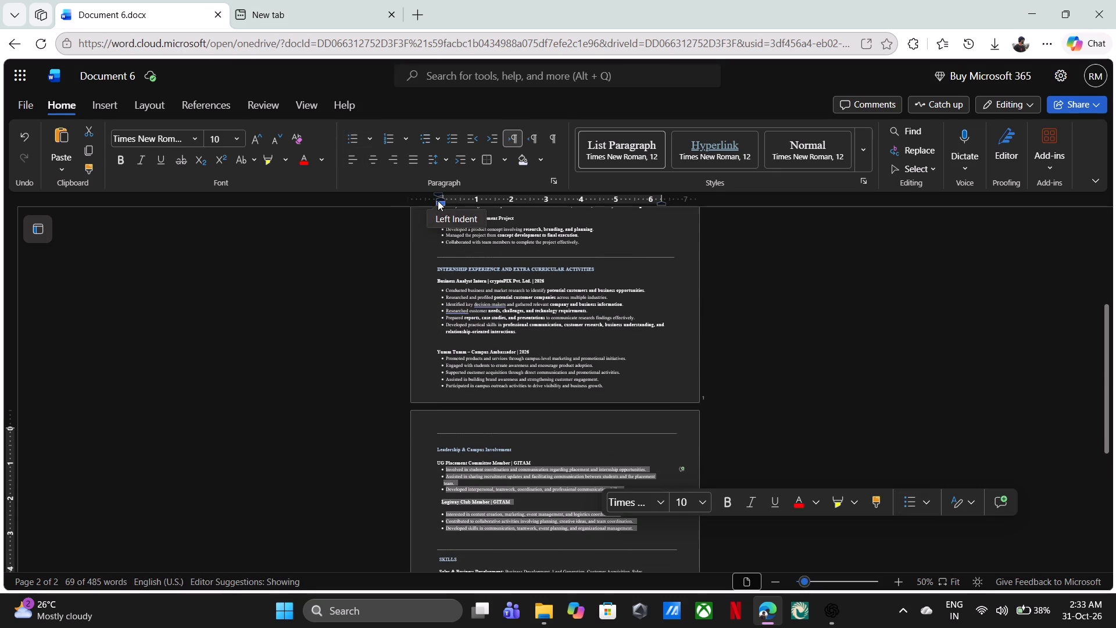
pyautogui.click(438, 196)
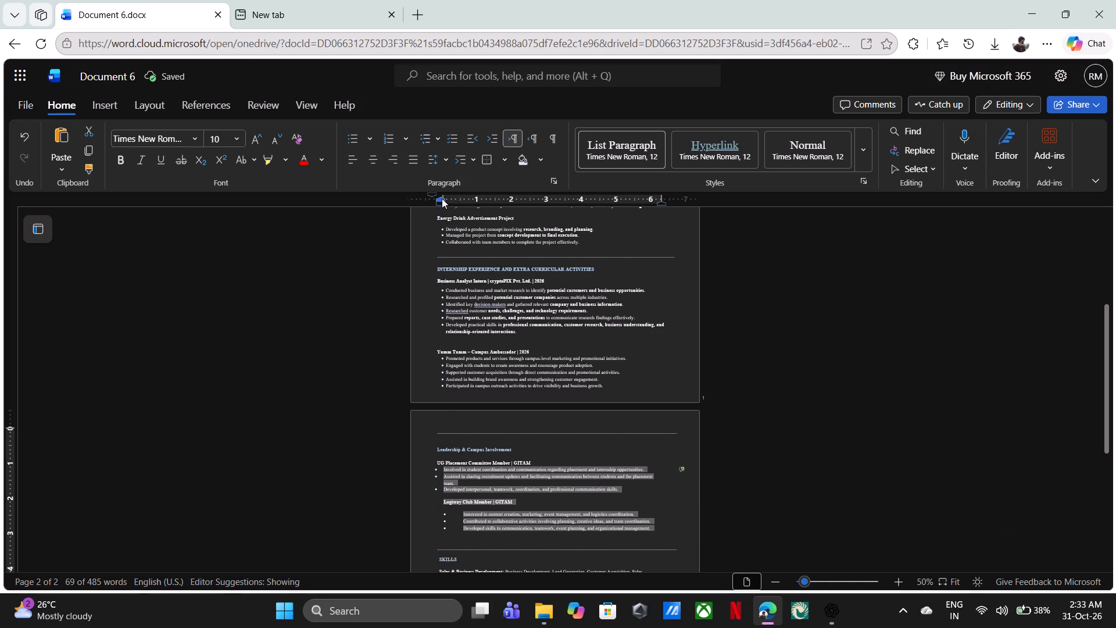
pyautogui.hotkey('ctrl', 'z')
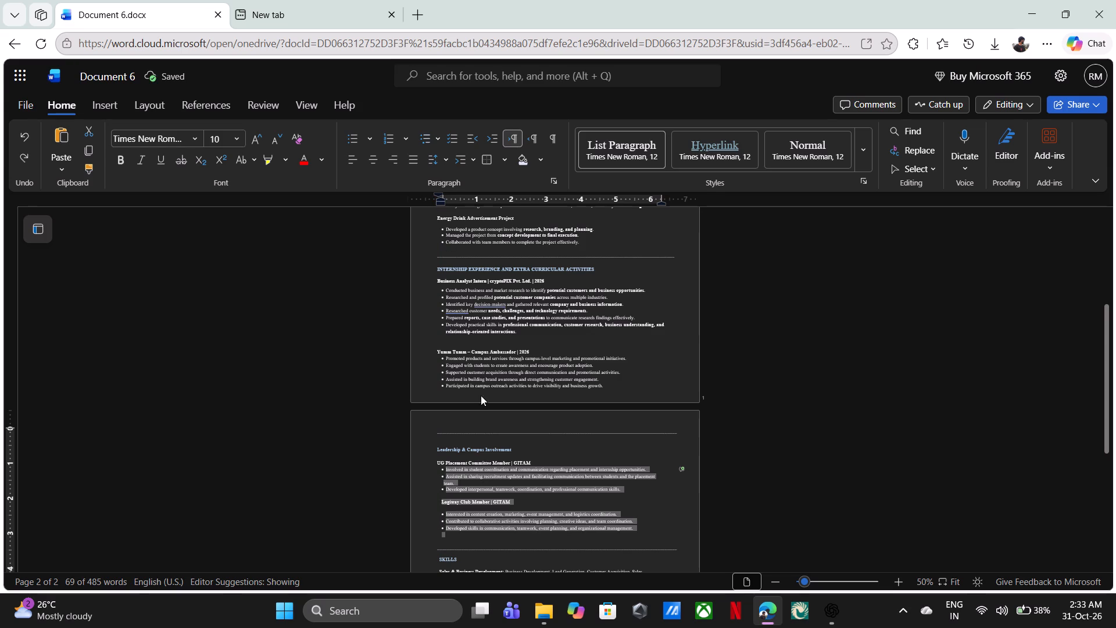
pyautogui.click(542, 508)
# Review both pages of the resume in the print preview, and close the preview without saving.
pyautogui.scroll(-3, 573, 444)
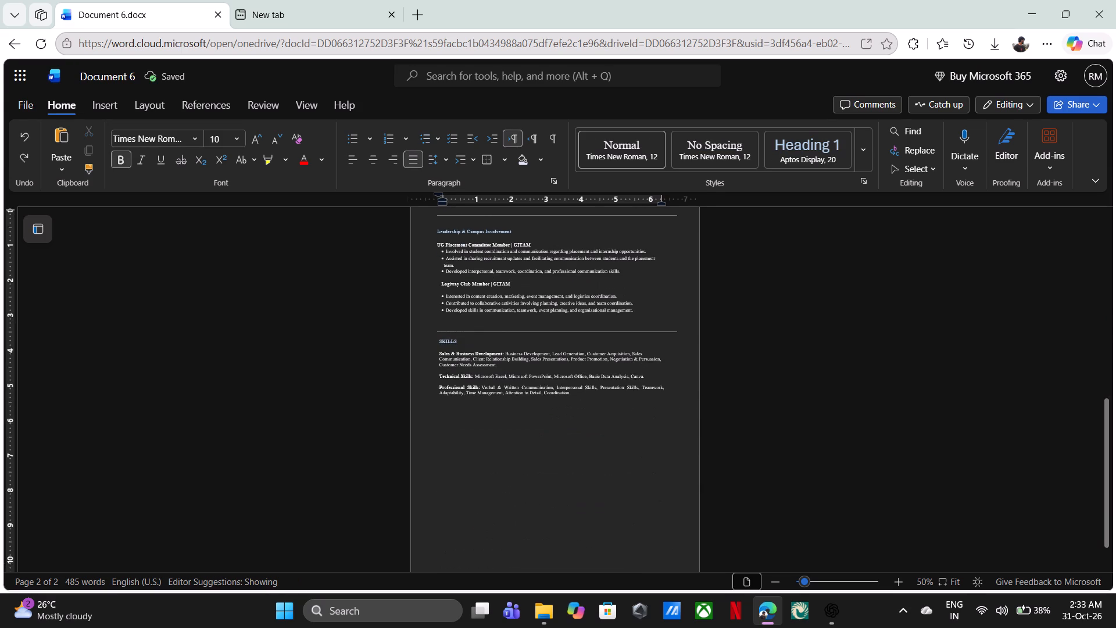
pyautogui.scroll(-2, 567, 438)
pyautogui.click(514, 461)
pyautogui.hotkey('ctrl', 'p')
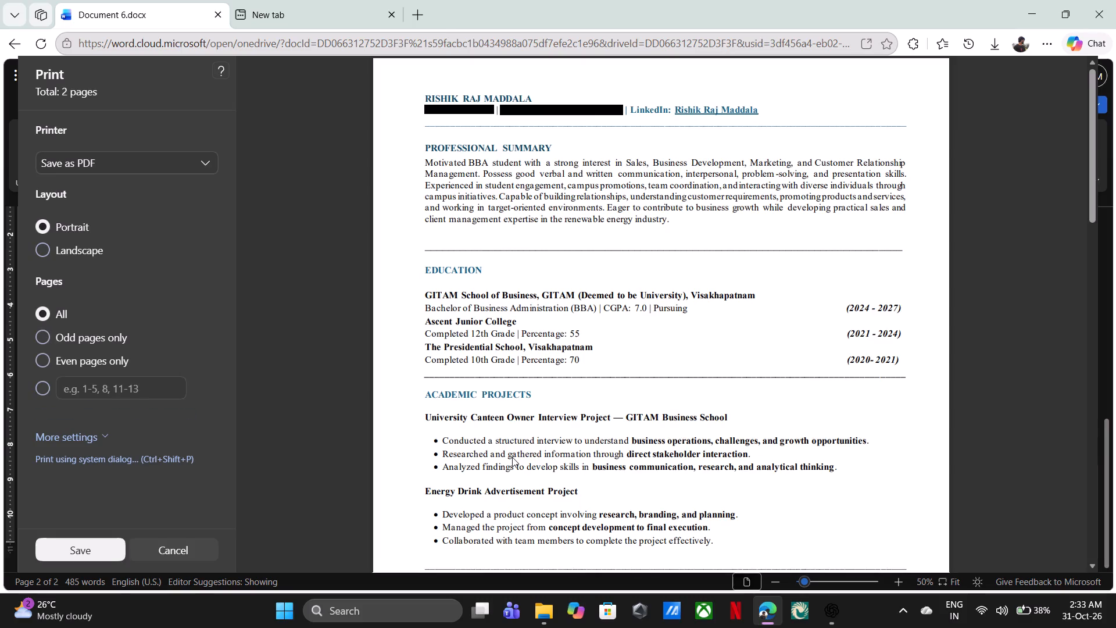
pyautogui.scroll(1, 512, 457)
pyautogui.scroll(-5, 529, 356)
pyautogui.scroll(-3, 505, 313)
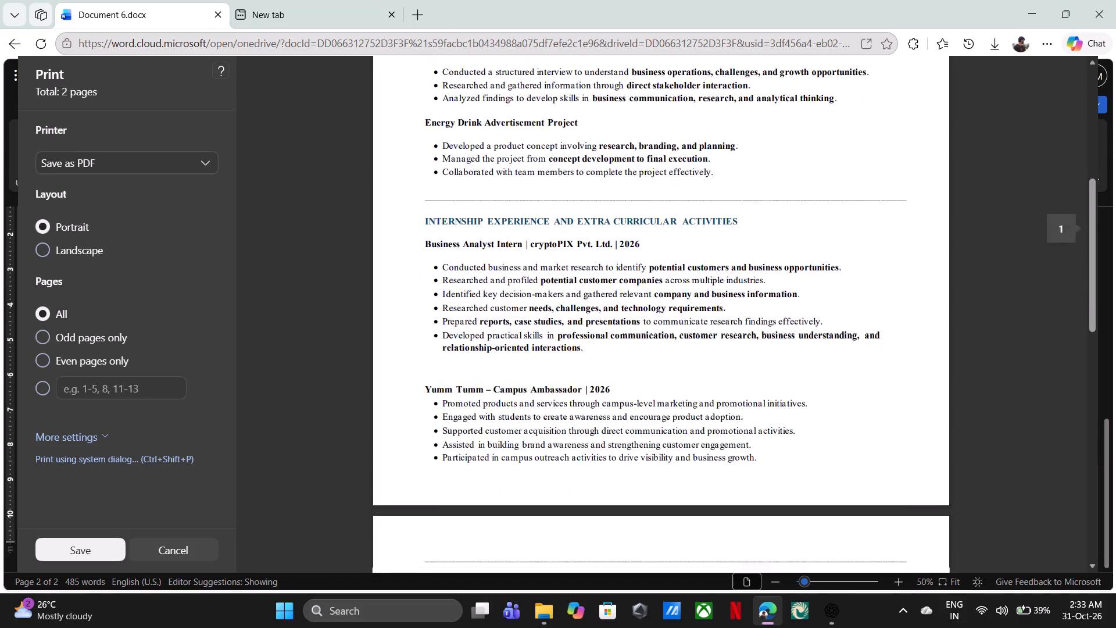
pyautogui.scroll(-8, 505, 313)
pyautogui.scroll(8, 501, 308)
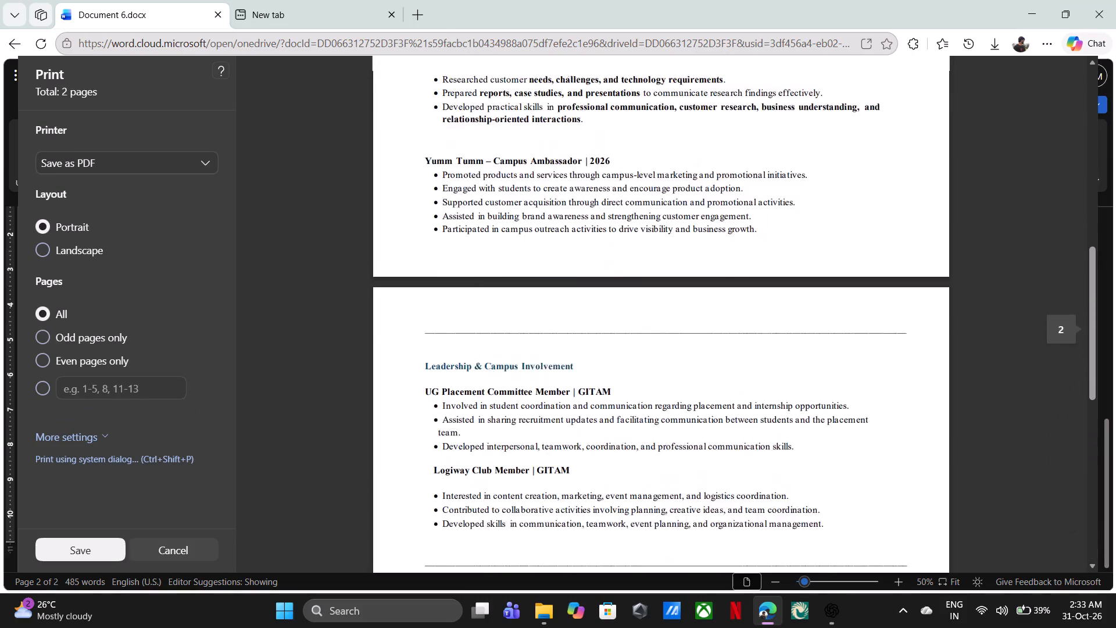
pyautogui.scroll(6, 501, 308)
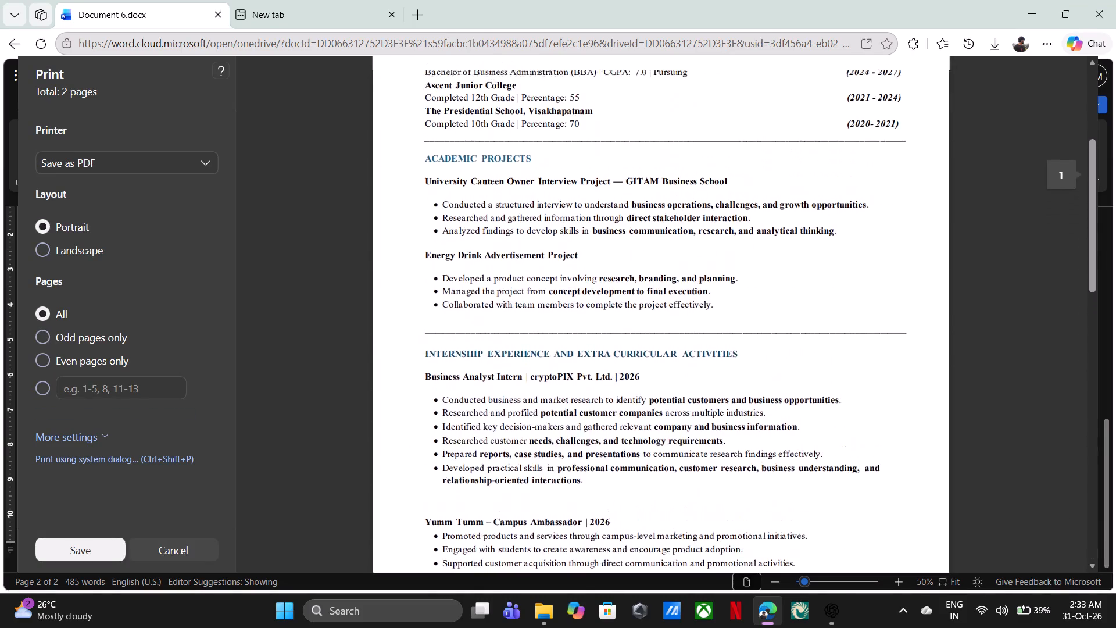
pyautogui.scroll(6, 501, 308)
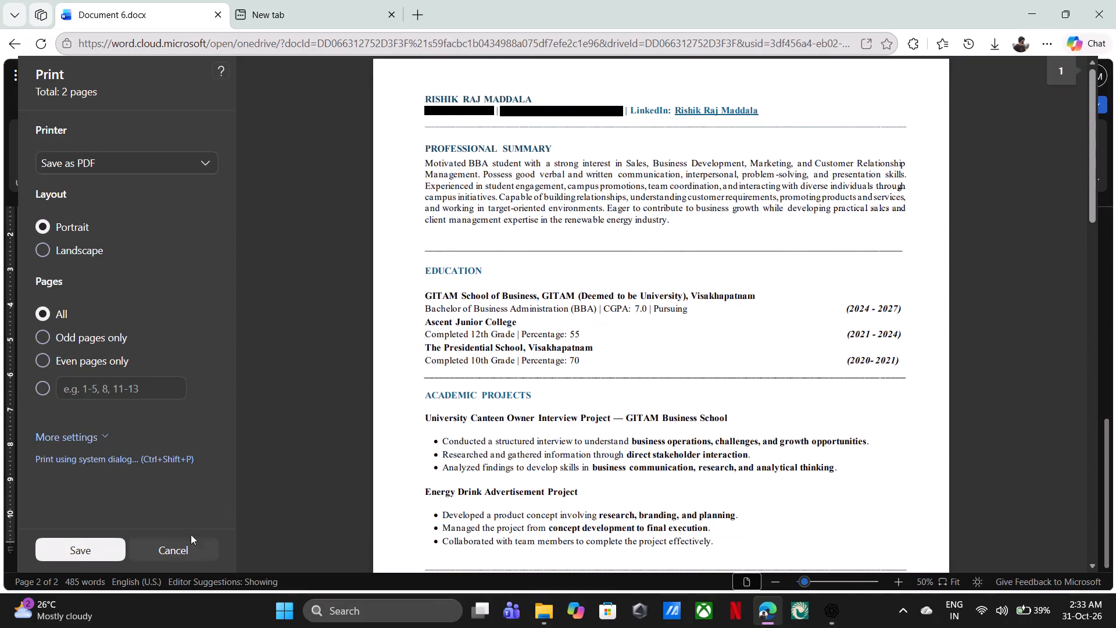
pyautogui.click(180, 554)
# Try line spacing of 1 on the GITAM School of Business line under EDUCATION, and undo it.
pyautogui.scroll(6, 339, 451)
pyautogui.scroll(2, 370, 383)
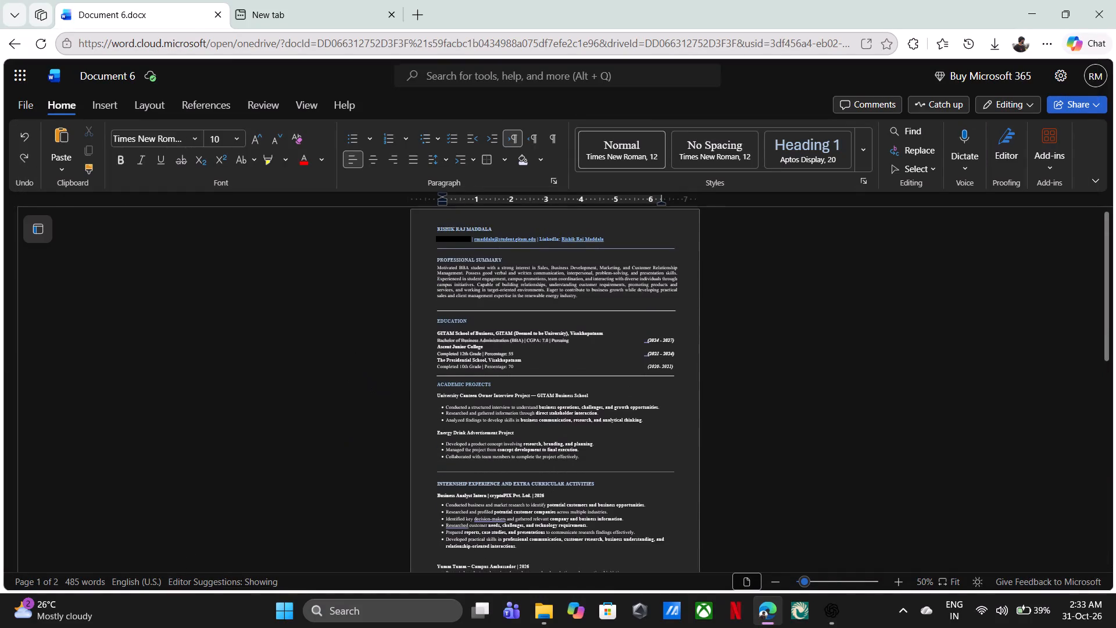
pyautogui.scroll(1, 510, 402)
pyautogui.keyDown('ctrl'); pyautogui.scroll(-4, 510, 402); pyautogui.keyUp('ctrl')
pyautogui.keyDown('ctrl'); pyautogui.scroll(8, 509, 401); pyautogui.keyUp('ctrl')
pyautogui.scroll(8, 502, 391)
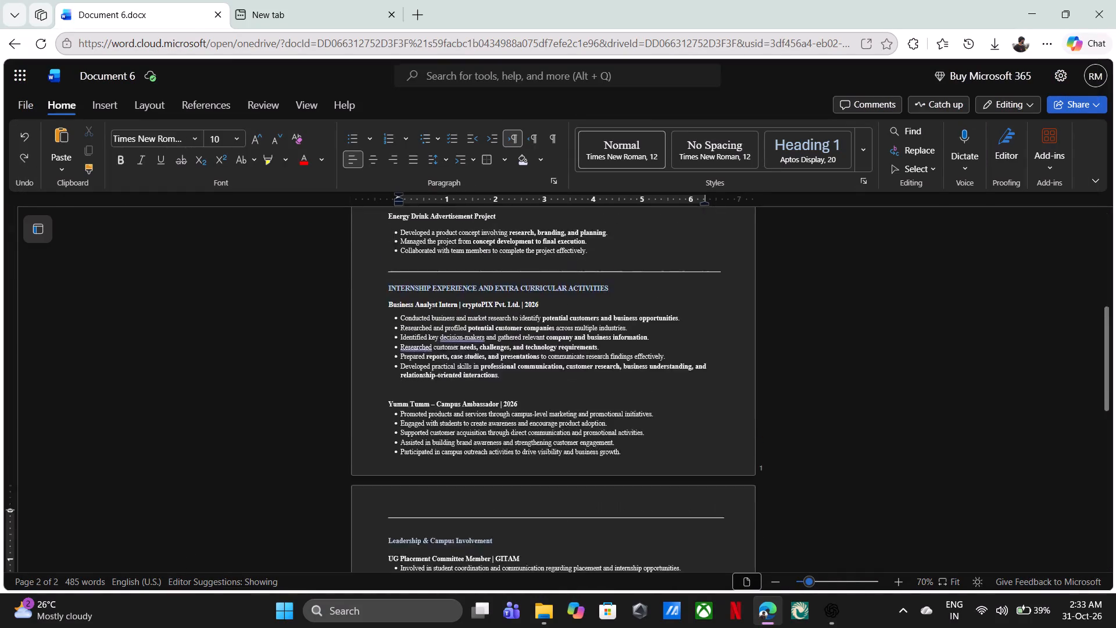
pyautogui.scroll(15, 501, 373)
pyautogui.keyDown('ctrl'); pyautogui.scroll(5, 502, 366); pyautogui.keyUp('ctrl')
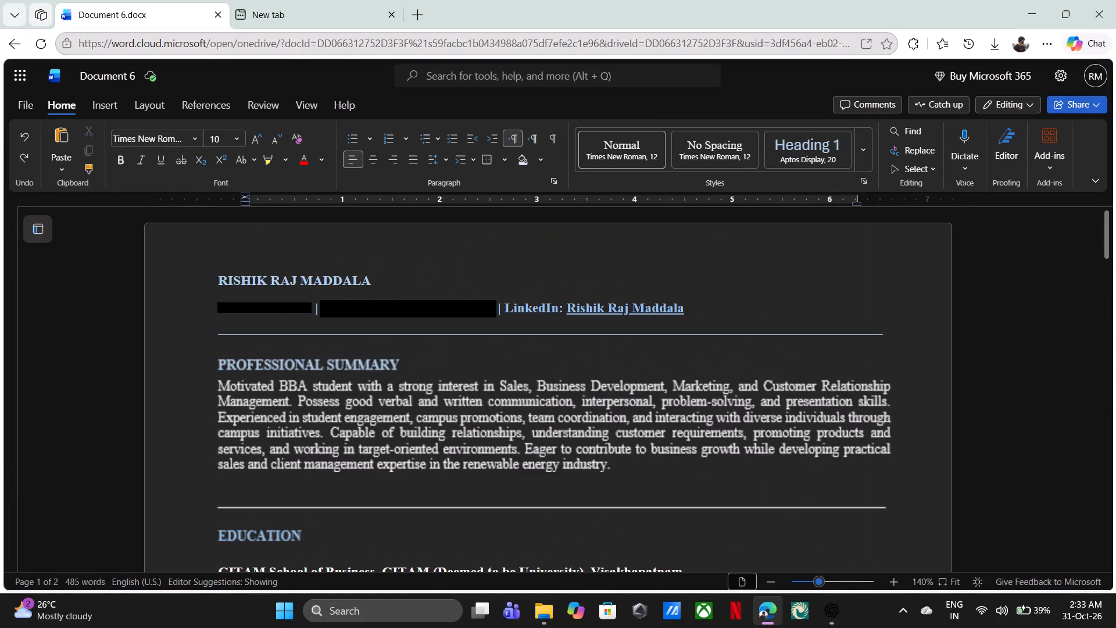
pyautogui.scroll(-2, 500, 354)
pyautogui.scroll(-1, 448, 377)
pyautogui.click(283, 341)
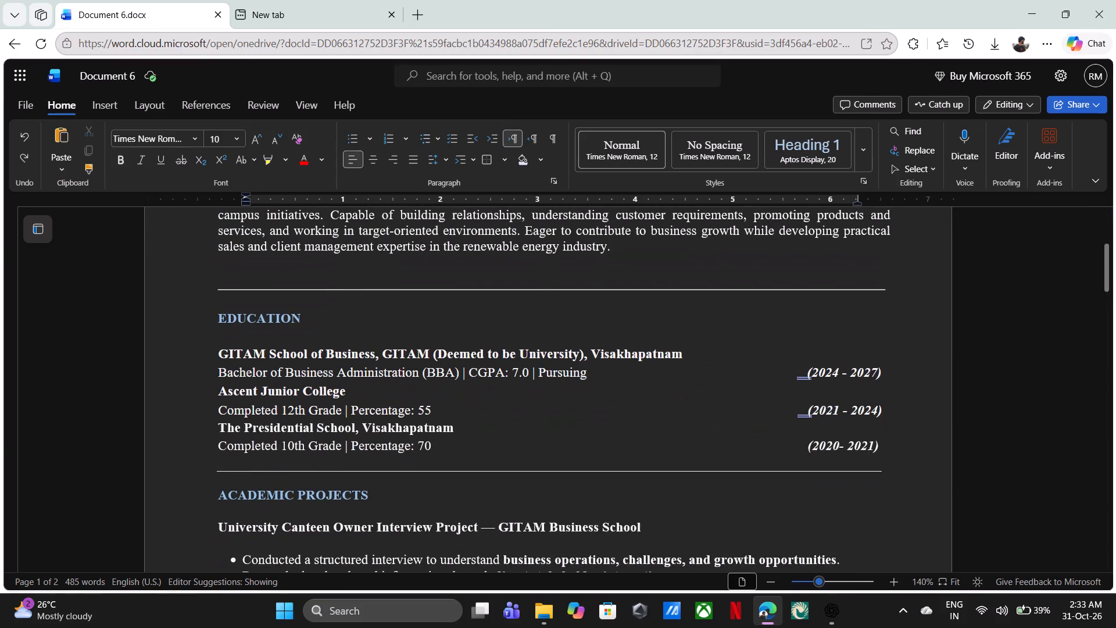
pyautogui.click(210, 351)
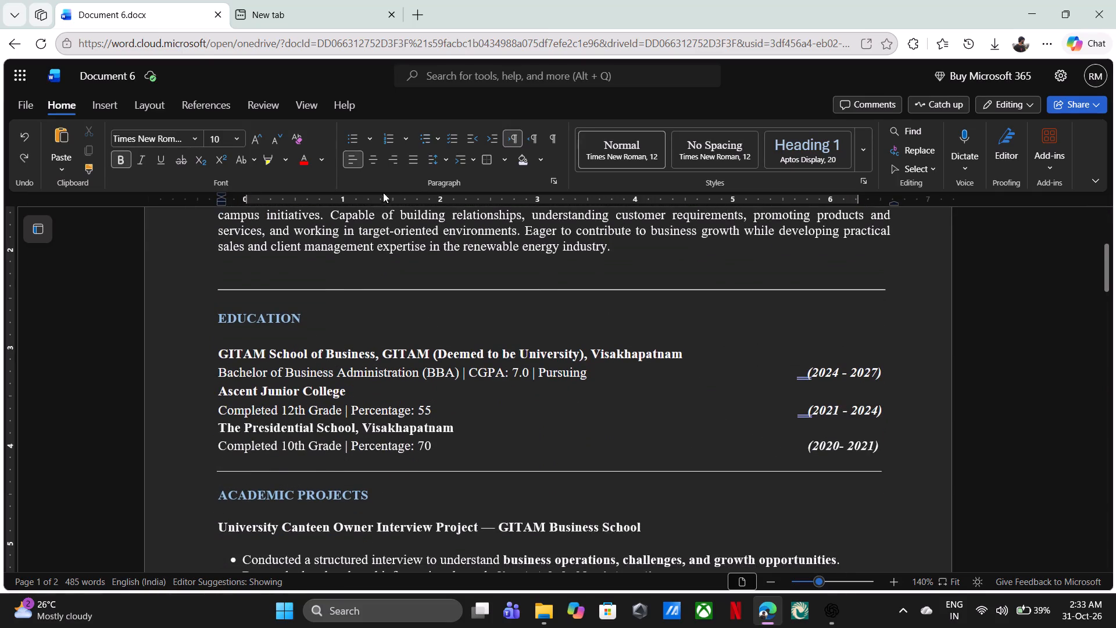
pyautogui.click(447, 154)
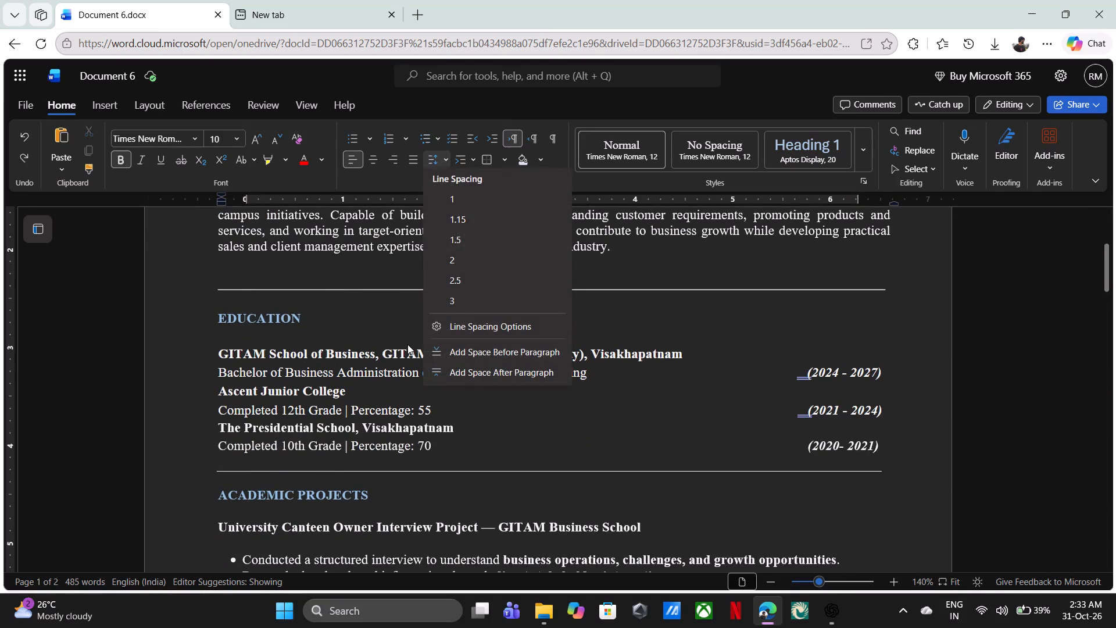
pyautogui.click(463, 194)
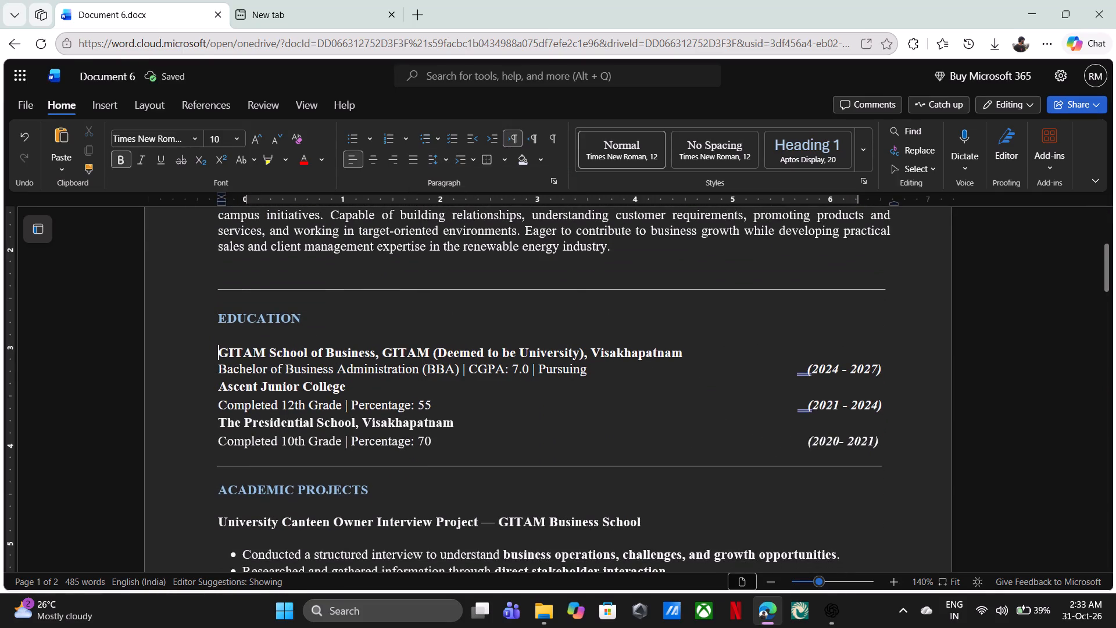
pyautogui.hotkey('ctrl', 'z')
# Set the EDUCATION heading's line spacing to 1 and remove the space after it.
pyautogui.click(327, 317)
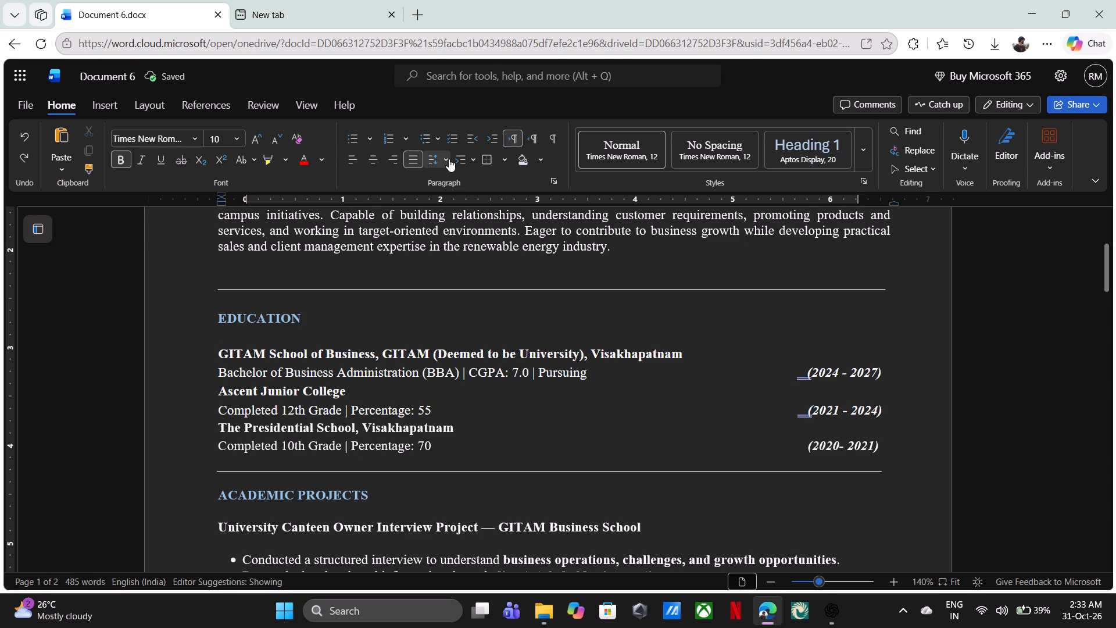
pyautogui.click(449, 159)
pyautogui.click(447, 192)
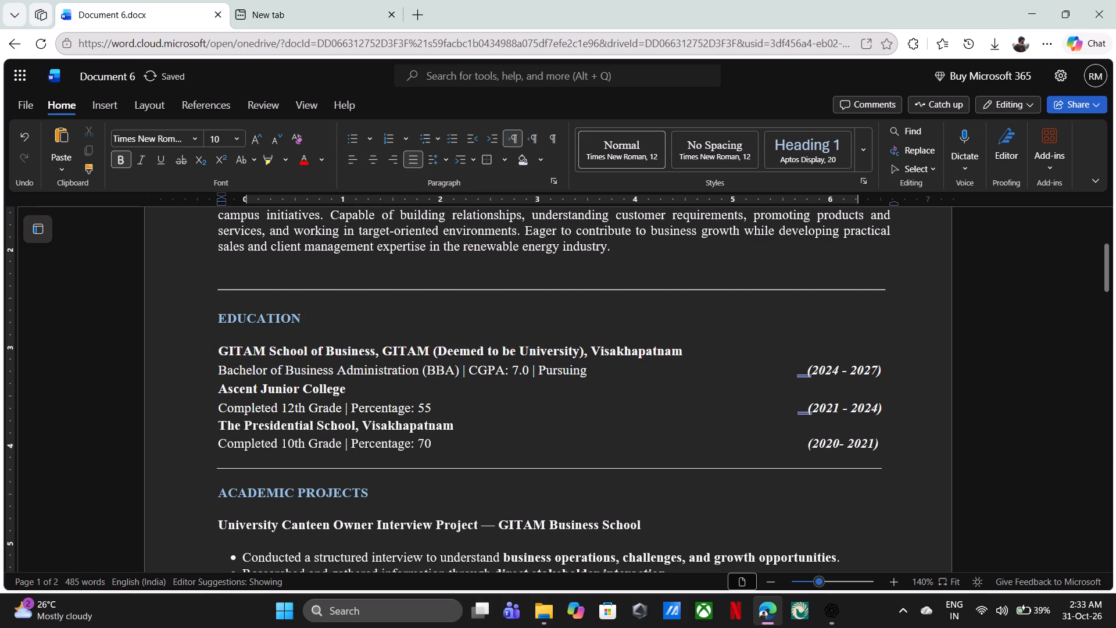
pyautogui.click(446, 162)
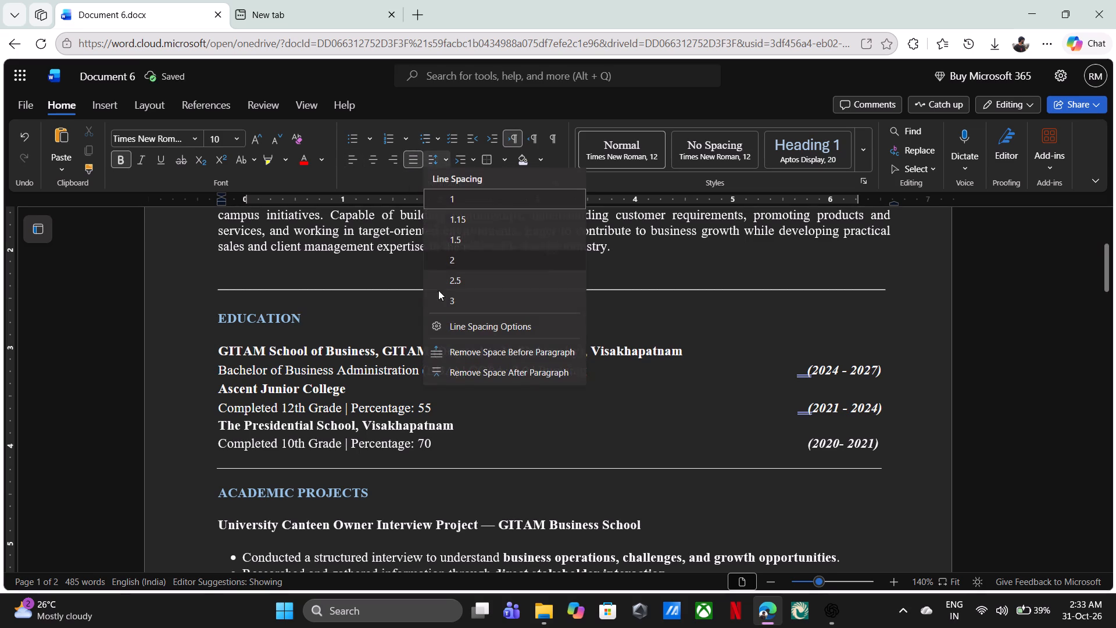
pyautogui.click(449, 365)
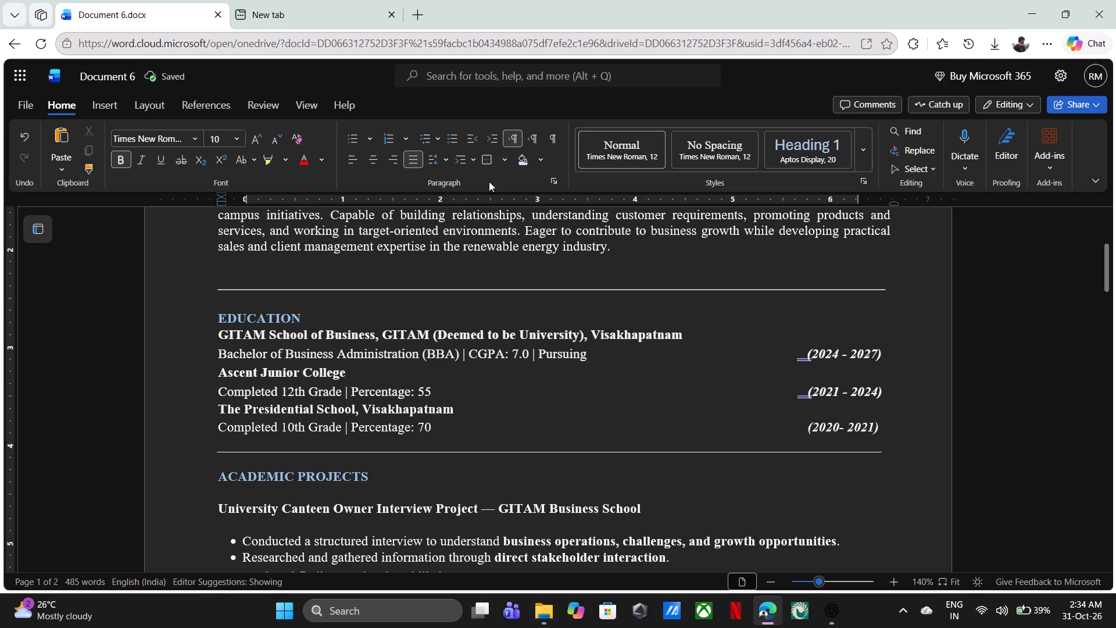
# Add space after the EDUCATION heading paragraph.
pyautogui.click(439, 158)
pyautogui.click(444, 372)
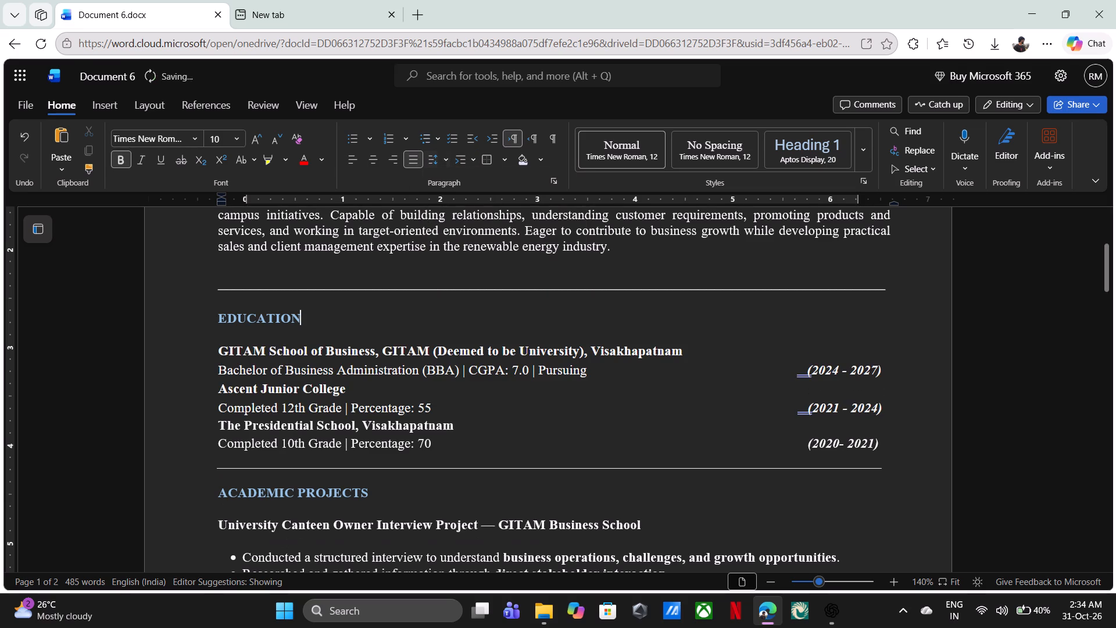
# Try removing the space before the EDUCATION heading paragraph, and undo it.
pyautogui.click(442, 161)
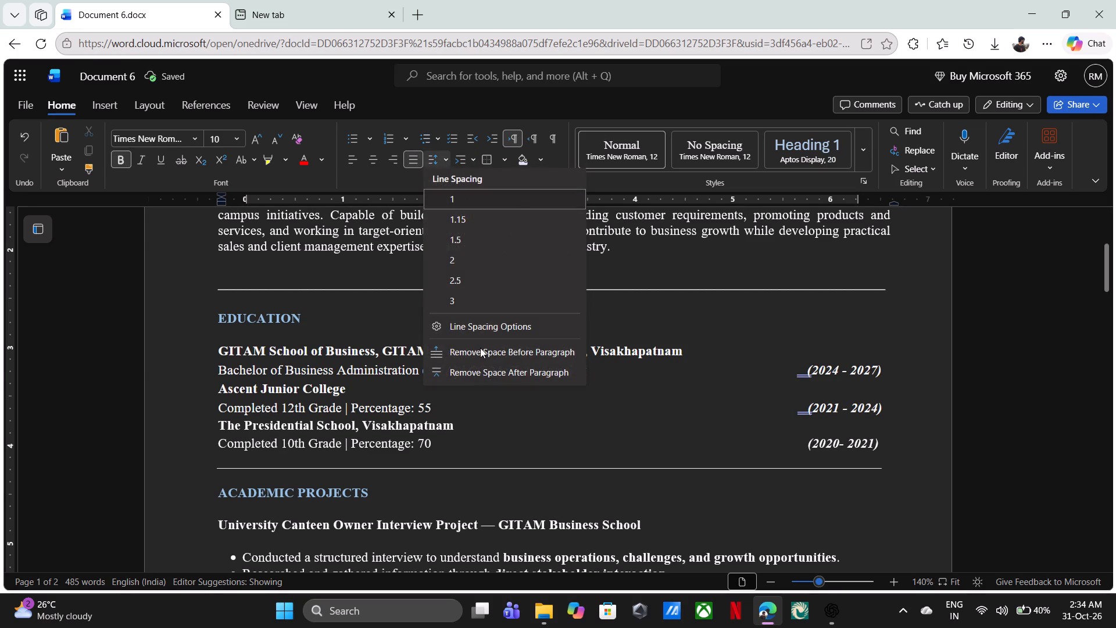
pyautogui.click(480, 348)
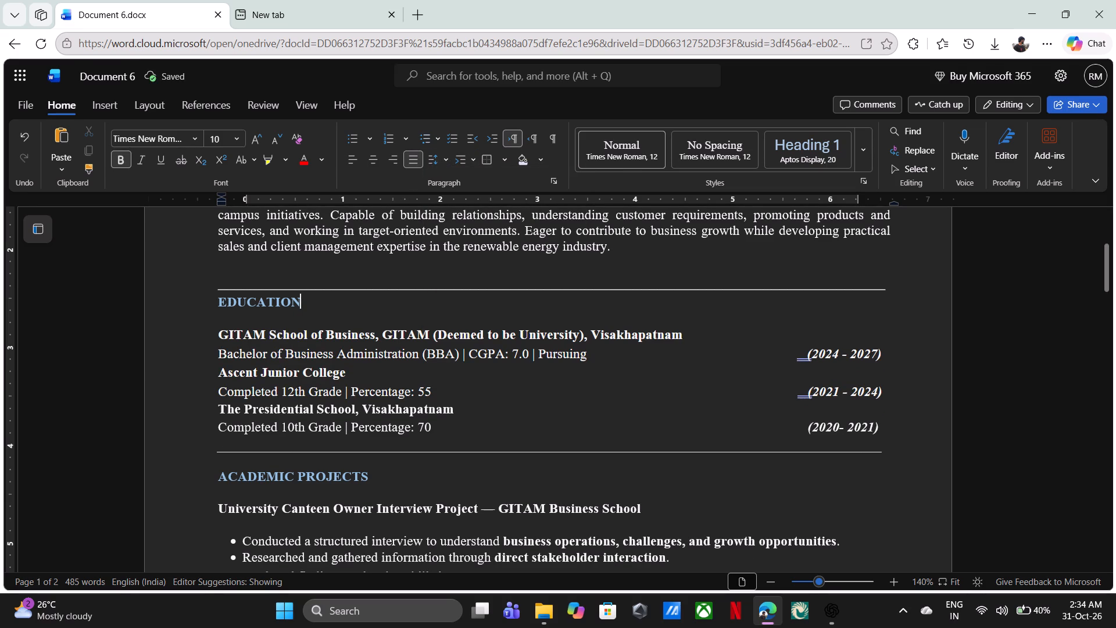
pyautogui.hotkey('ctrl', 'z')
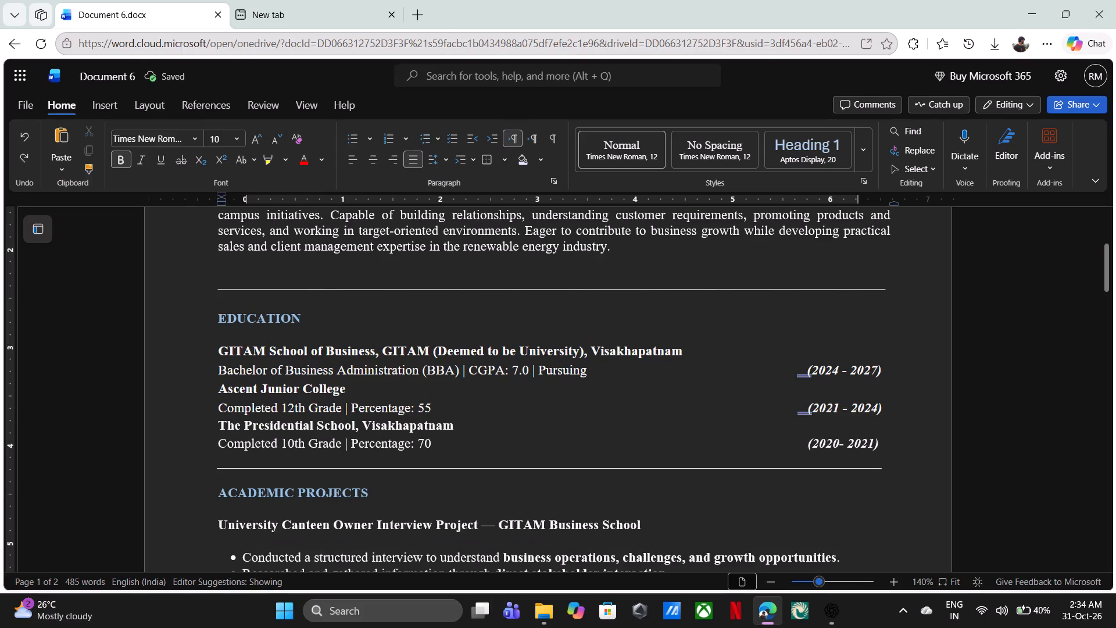
# Delete the extra blank line above the Yumm Tumm – Campus Ambassador subheading in the internship section.
pyautogui.scroll(-1, 412, 406)
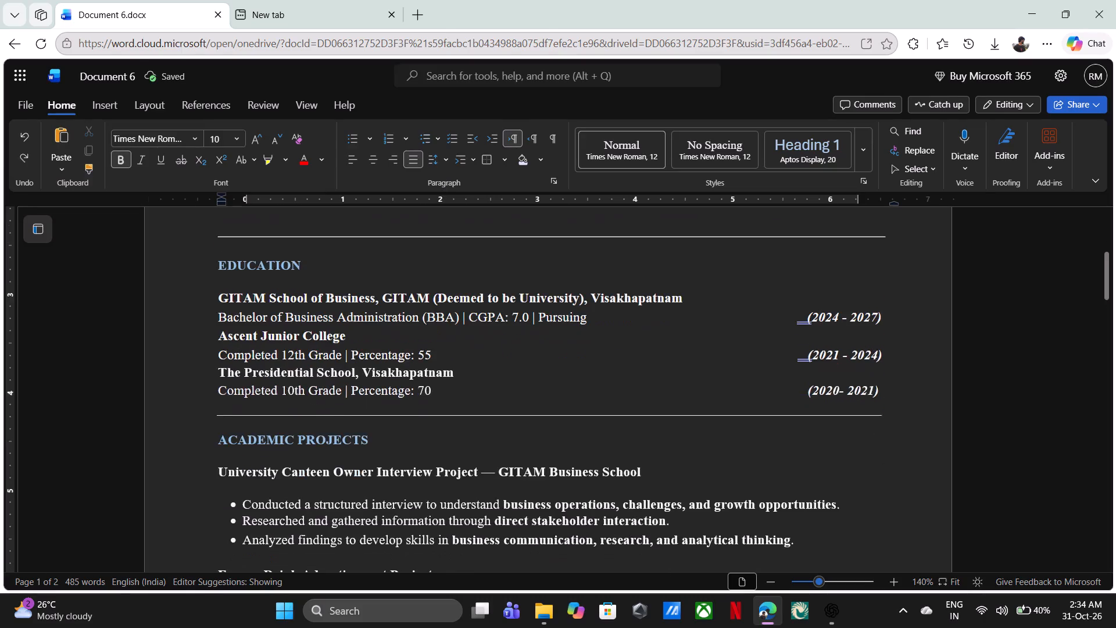
pyautogui.scroll(5, 417, 406)
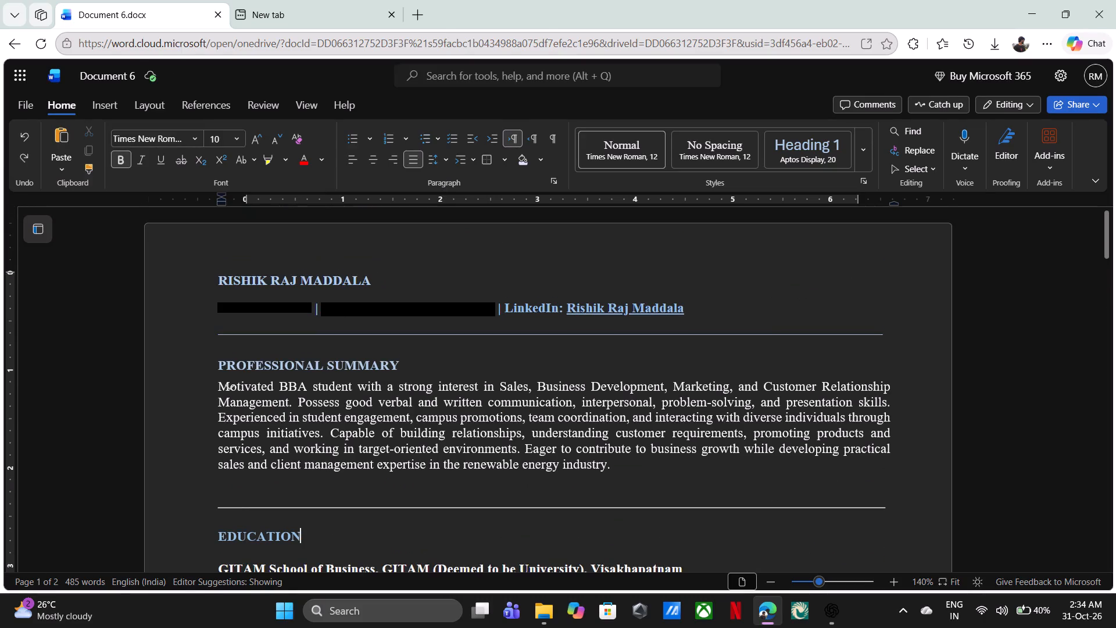
pyautogui.scroll(-4, 324, 506)
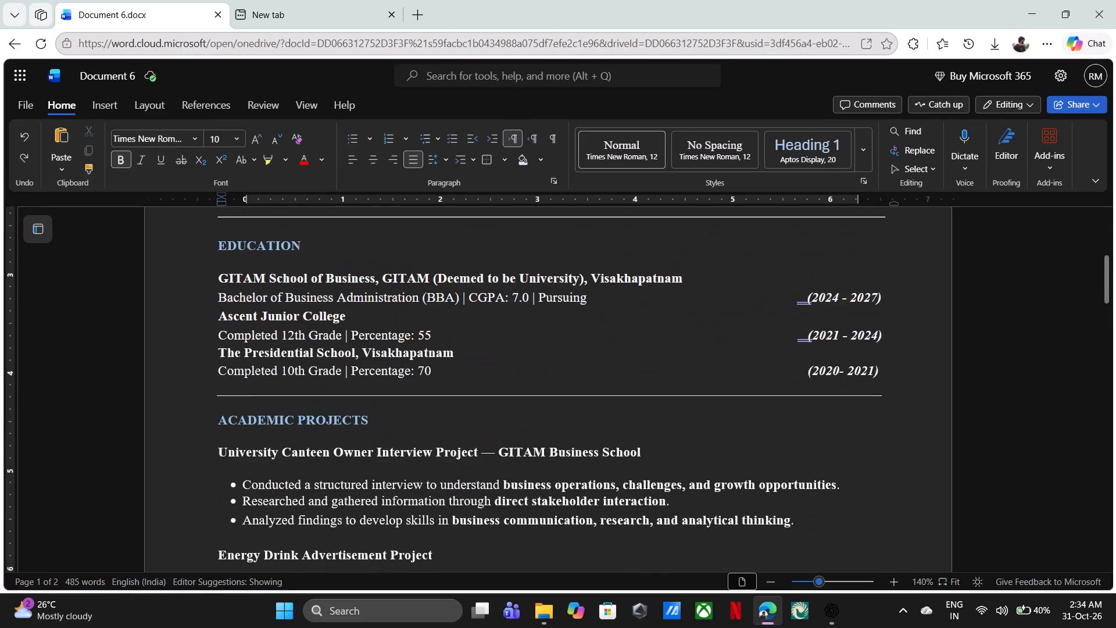
pyautogui.click(215, 452)
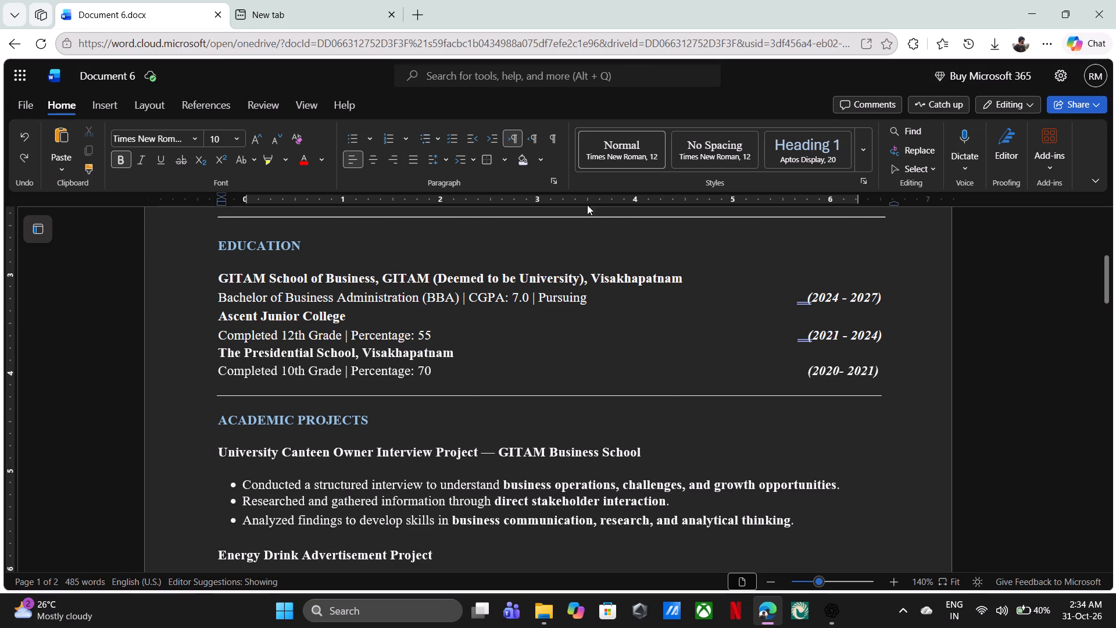
pyautogui.scroll(-5, 527, 289)
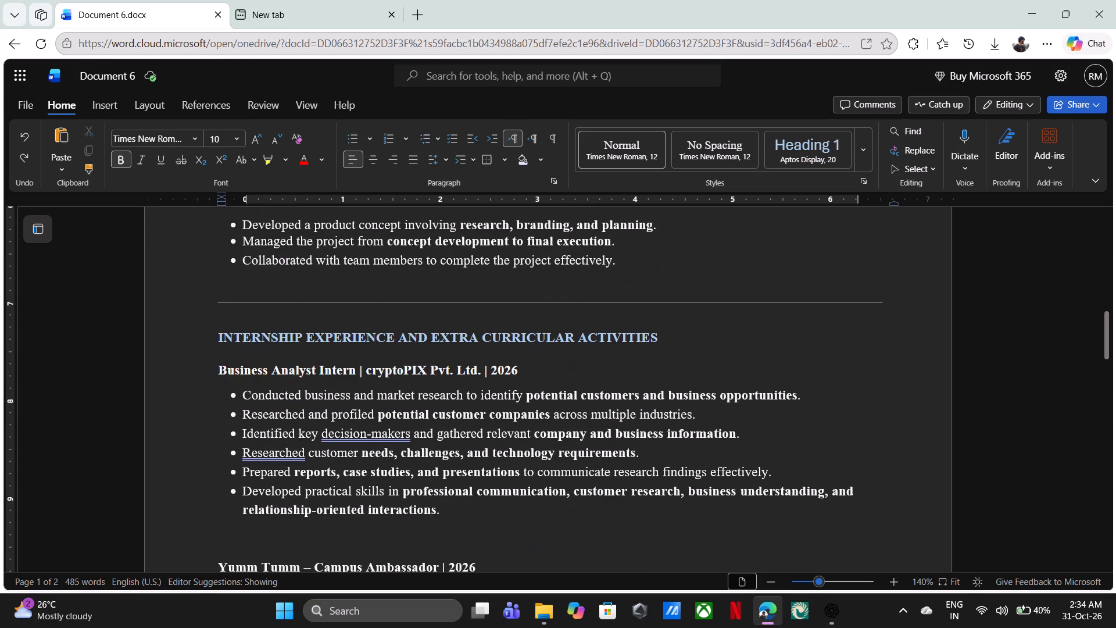
pyautogui.scroll(-2, 514, 304)
pyautogui.scroll(-1, 464, 323)
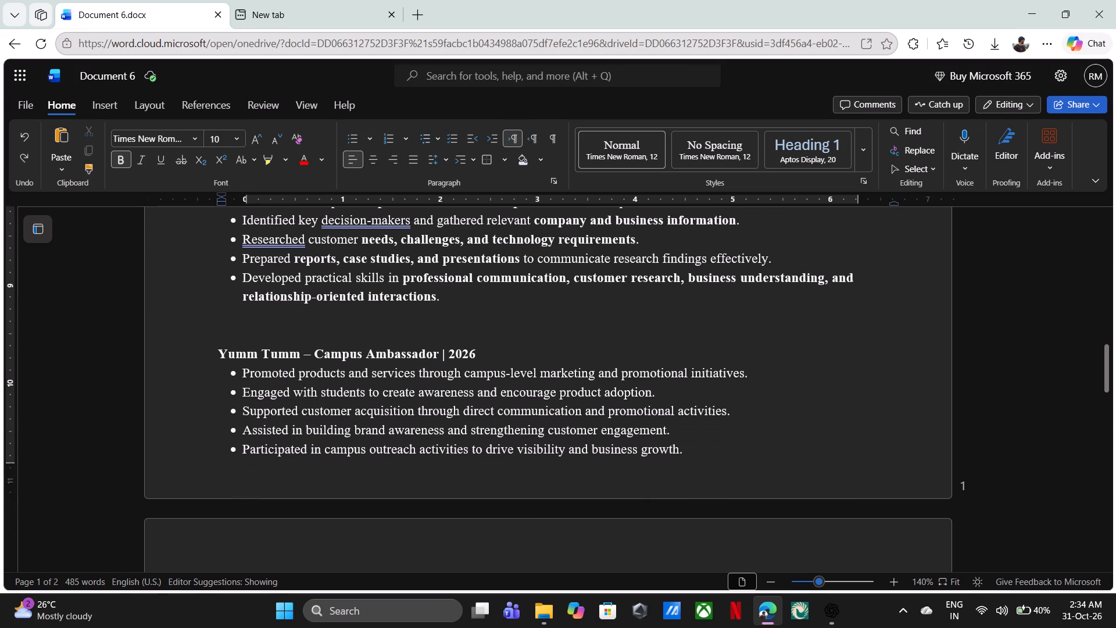
pyautogui.click(225, 334)
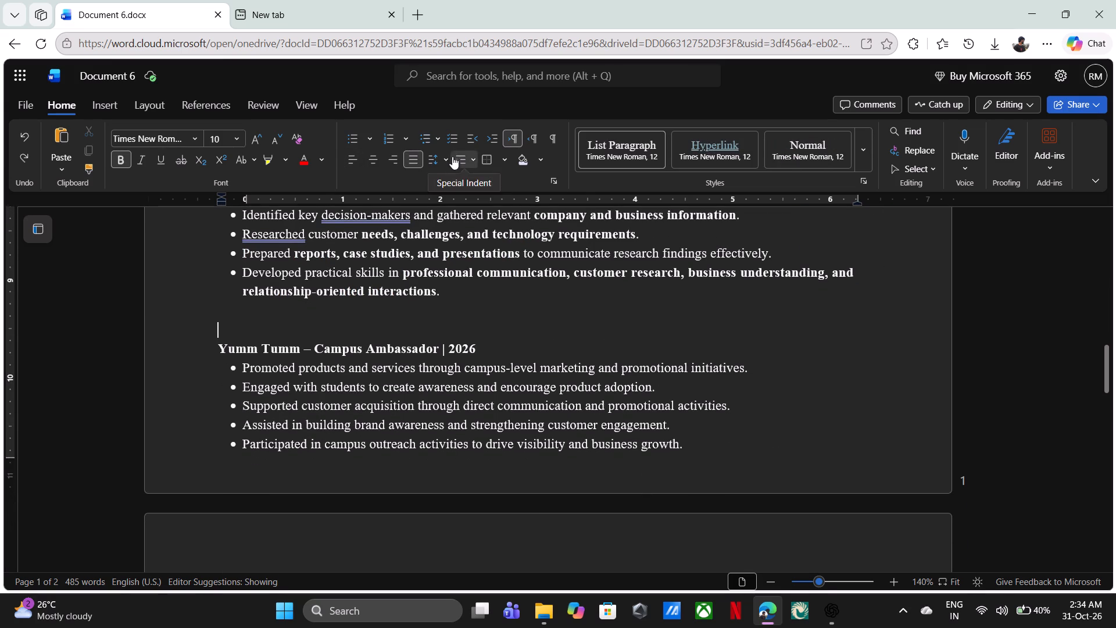
pyautogui.click(445, 156)
pyautogui.click(453, 357)
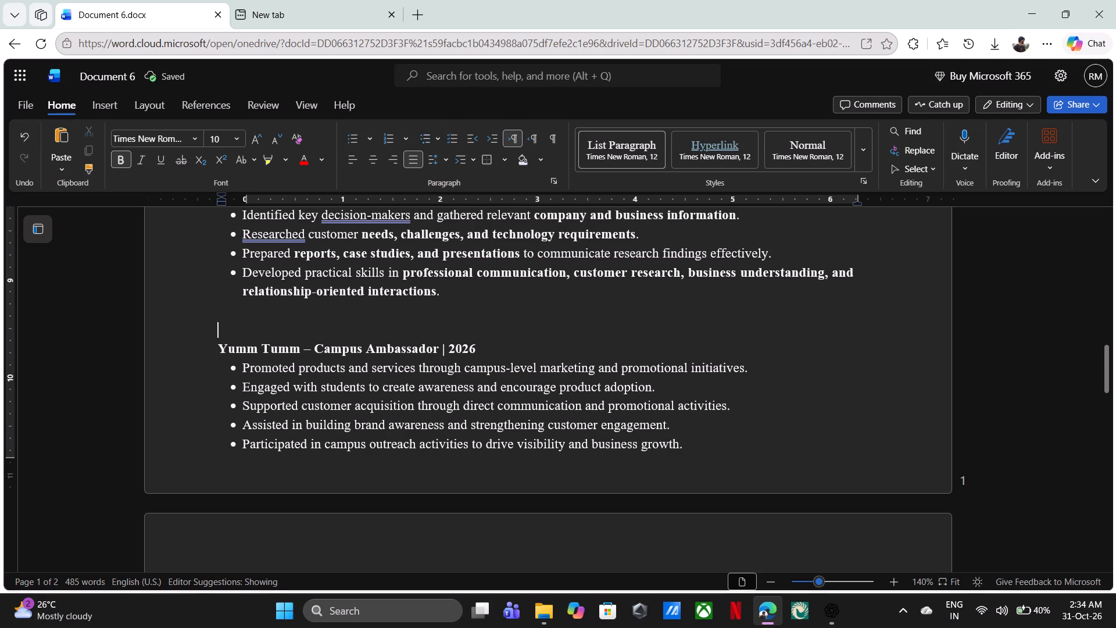
pyautogui.click(459, 304)
pyautogui.click(419, 333)
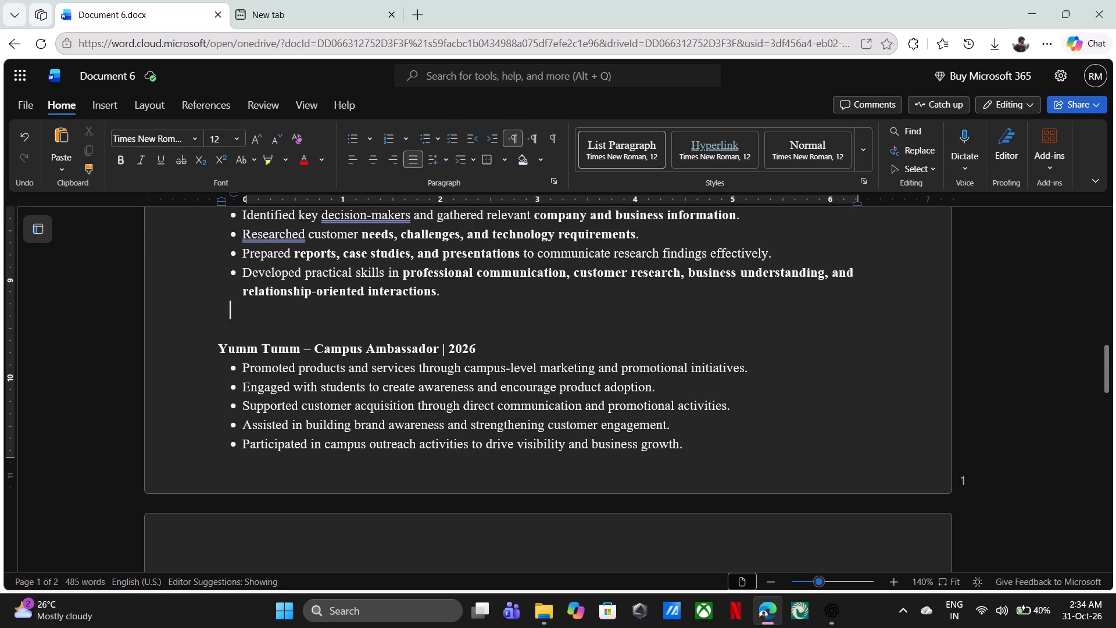
pyautogui.press('BackSpace')
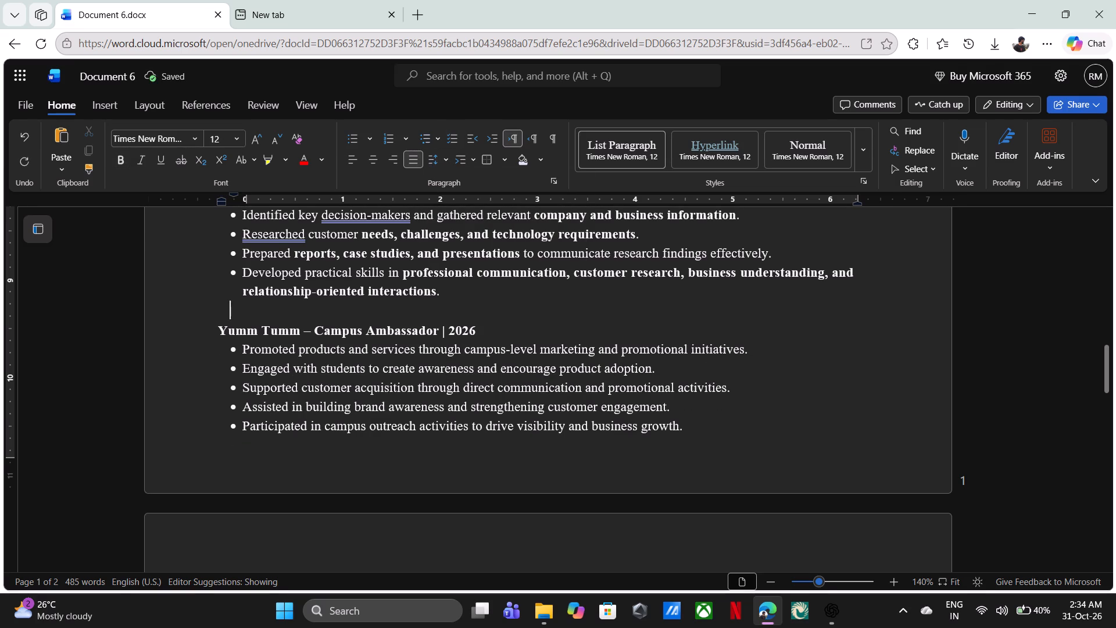
# Review both pages of the resume in the print preview, zooming in on the professional summary, and close the preview without saving.
pyautogui.hotkey('ctrl', 'p')
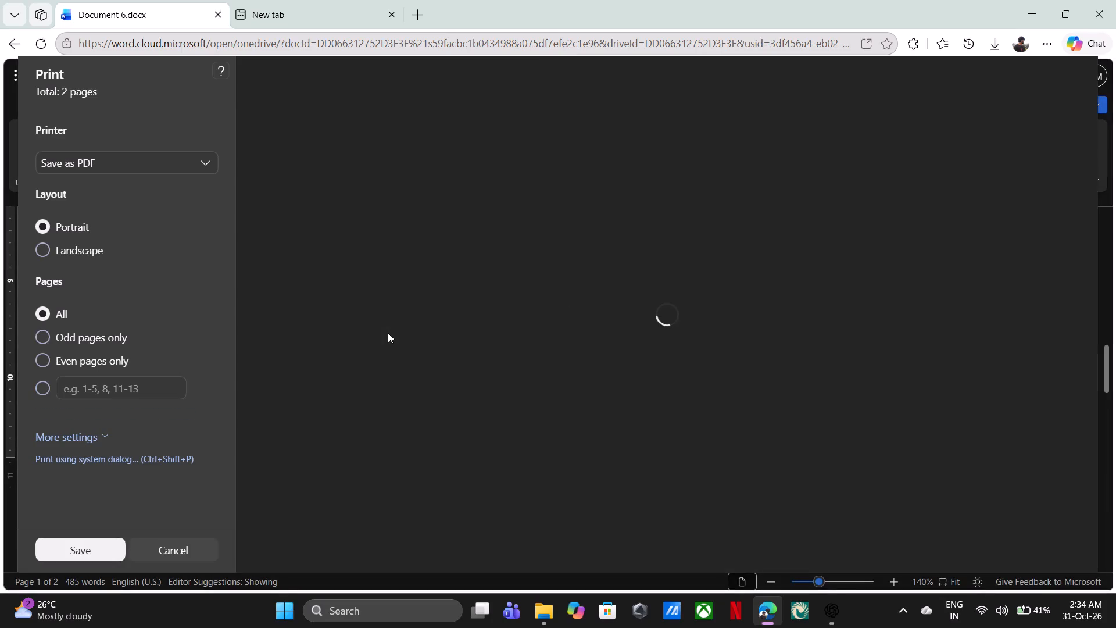
pyautogui.scroll(-4, 526, 381)
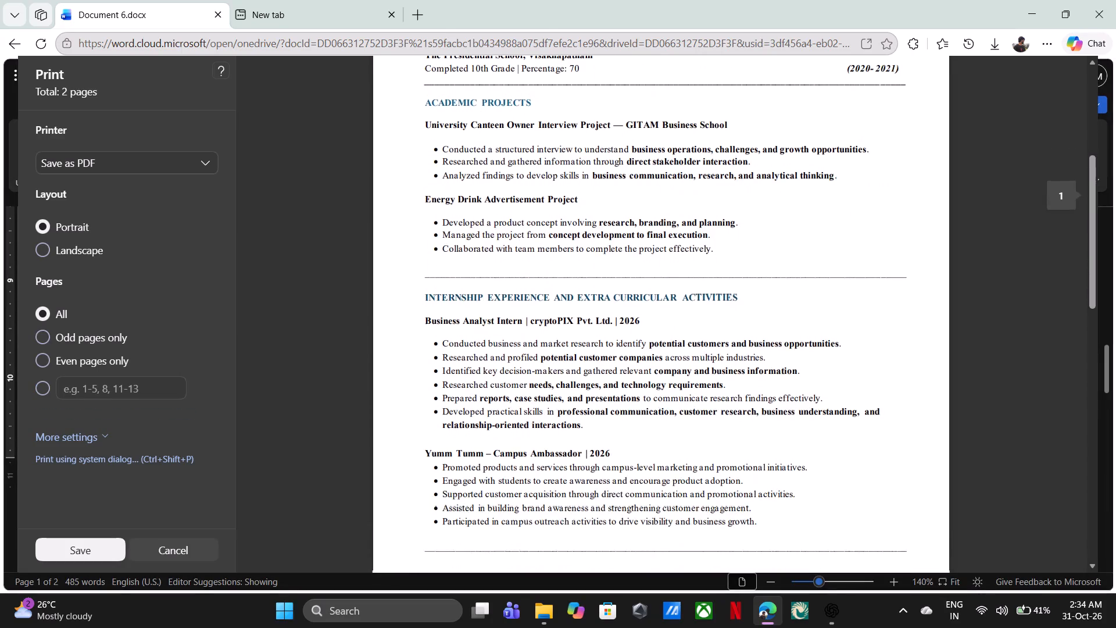
pyautogui.scroll(-6, 497, 375)
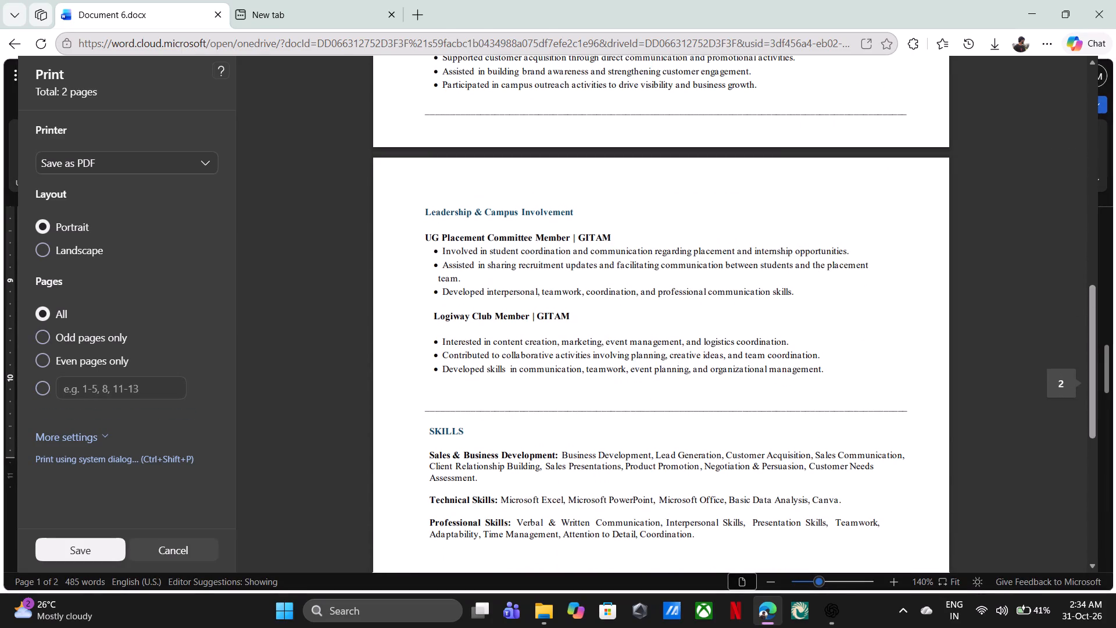
pyautogui.scroll(9, 494, 377)
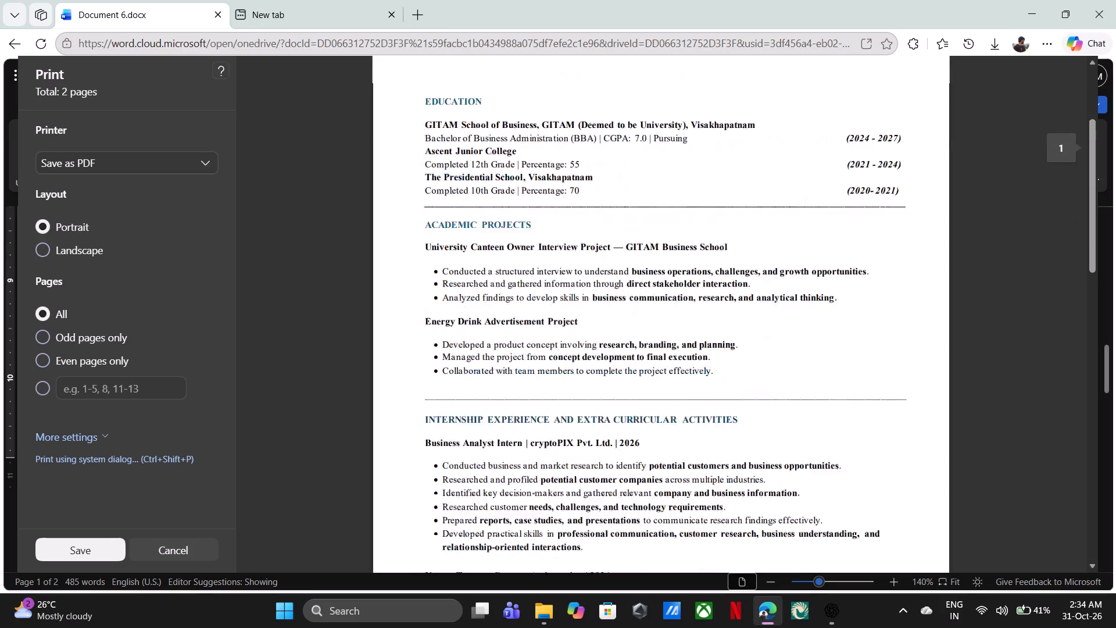
pyautogui.scroll(6, 482, 355)
pyautogui.scroll(-13, 483, 358)
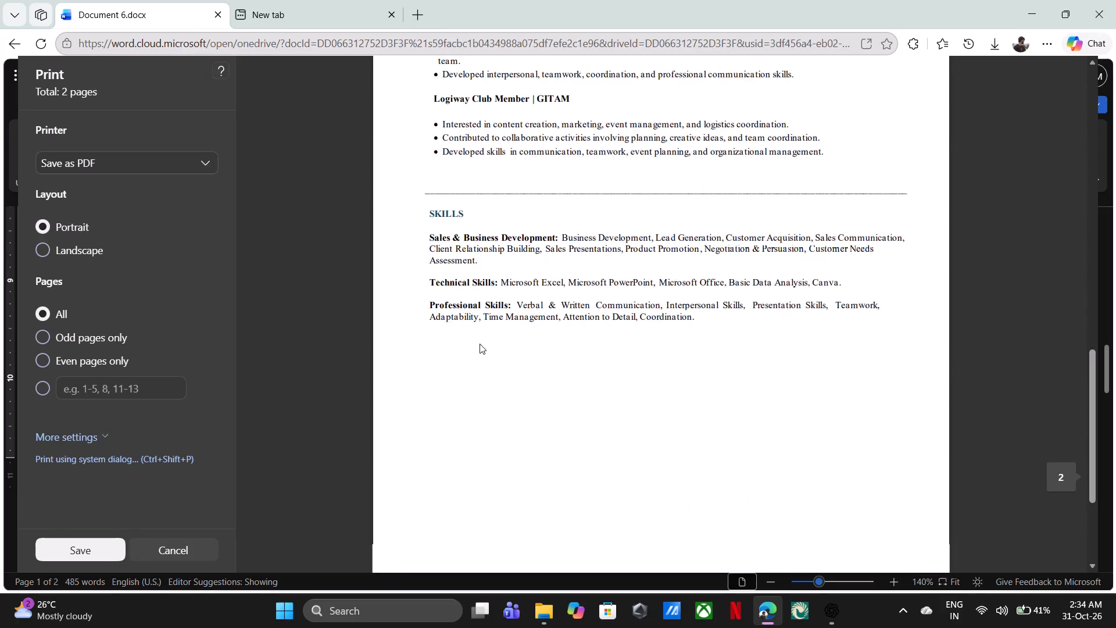
pyautogui.scroll(1, 480, 344)
pyautogui.scroll(-1, 478, 346)
pyautogui.scroll(4, 478, 346)
pyautogui.scroll(-14, 477, 341)
pyautogui.scroll(13, 470, 336)
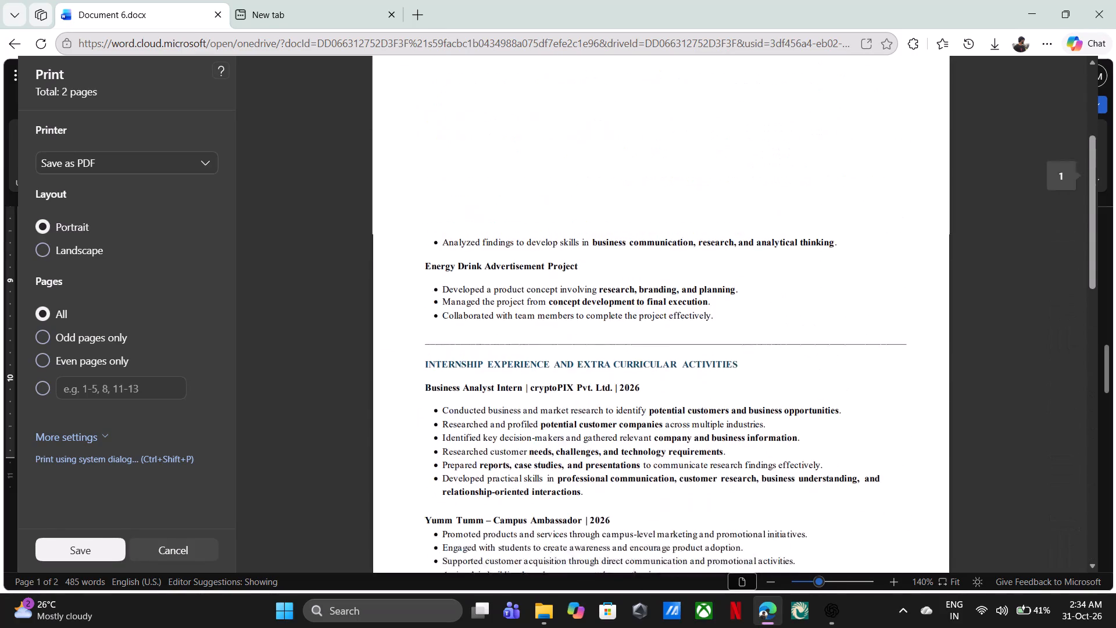
pyautogui.scroll(8, 472, 316)
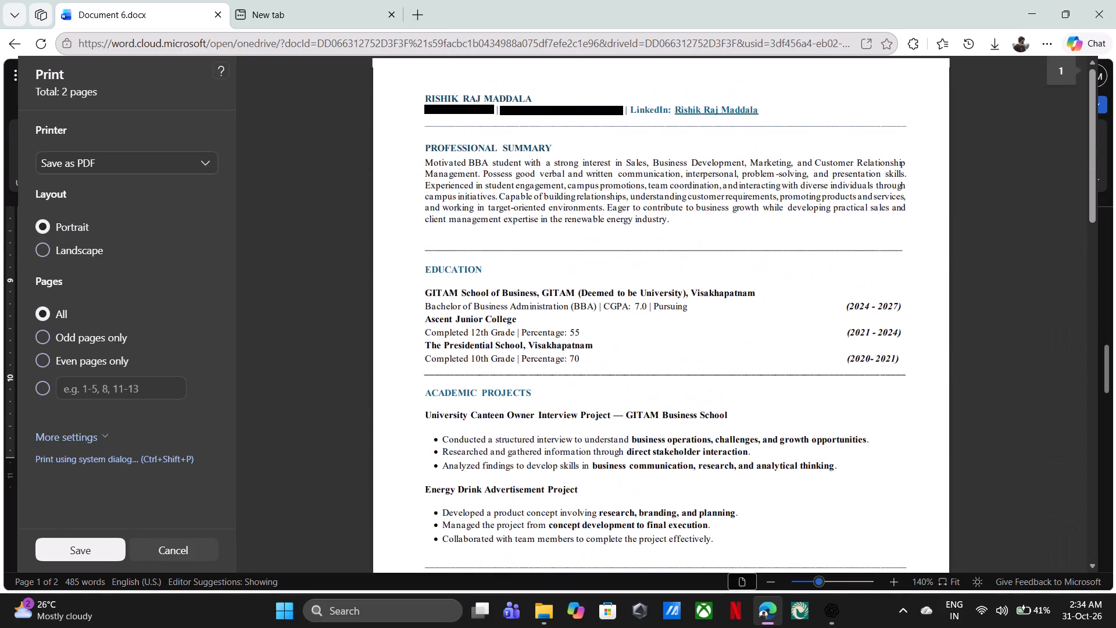
pyautogui.scroll(-1, 468, 294)
pyautogui.scroll(1, 468, 294)
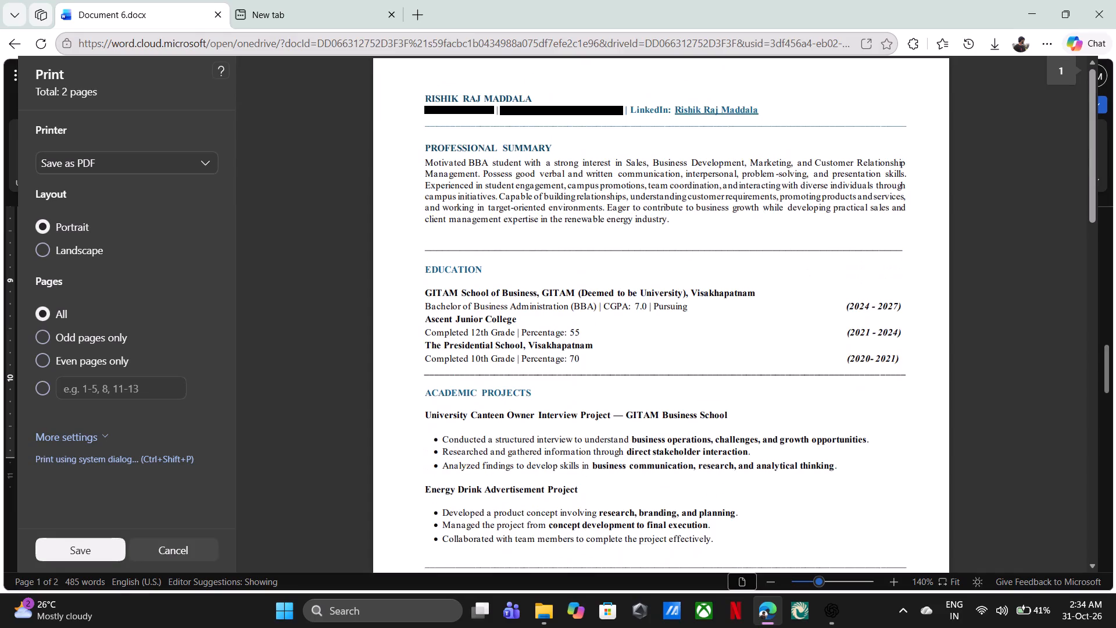
pyautogui.scroll(4, 829, 197)
pyautogui.keyDown('ctrl'); pyautogui.scroll(3, 846, 192); pyautogui.keyUp('ctrl')
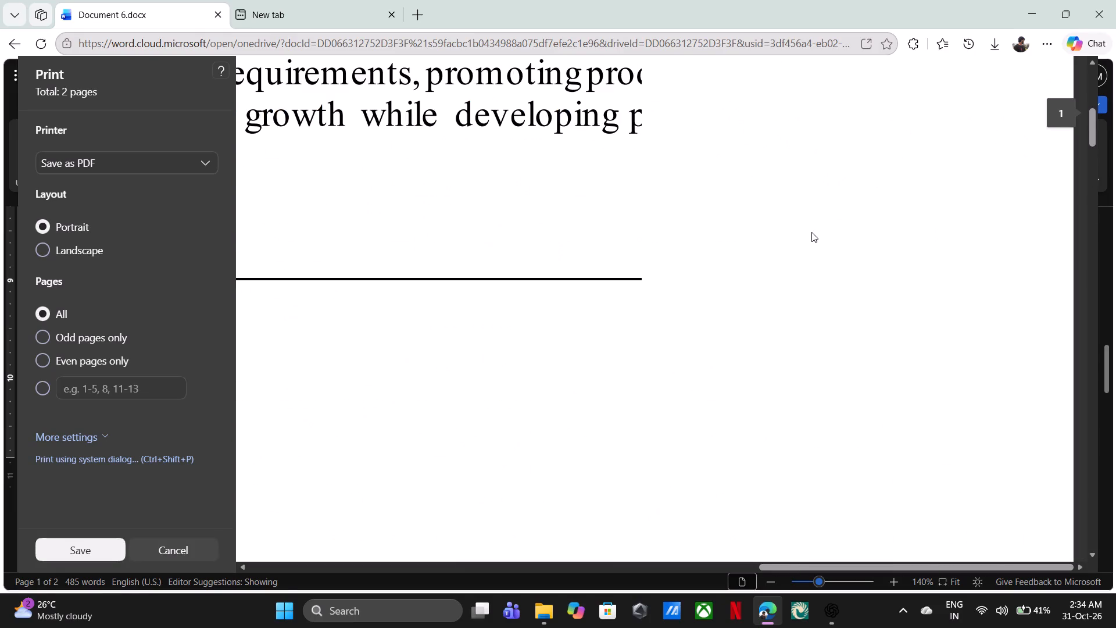
pyautogui.scroll(6, 811, 230)
pyautogui.scroll(-2, 813, 220)
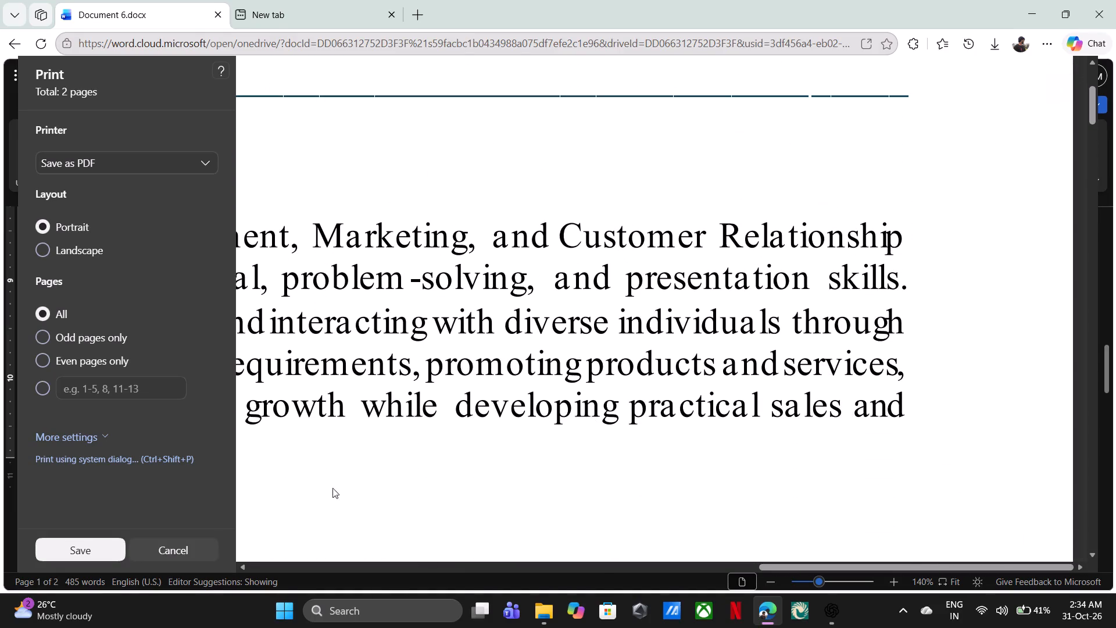
pyautogui.moveTo(164, 551); pyautogui.dragTo(171, 549)
# Copy the text formatting of the Bachelor of Business Administration line onto the PROFESSIONAL SUMMARY paragraph with Format Painter.
pyautogui.scroll(7, 638, 398)
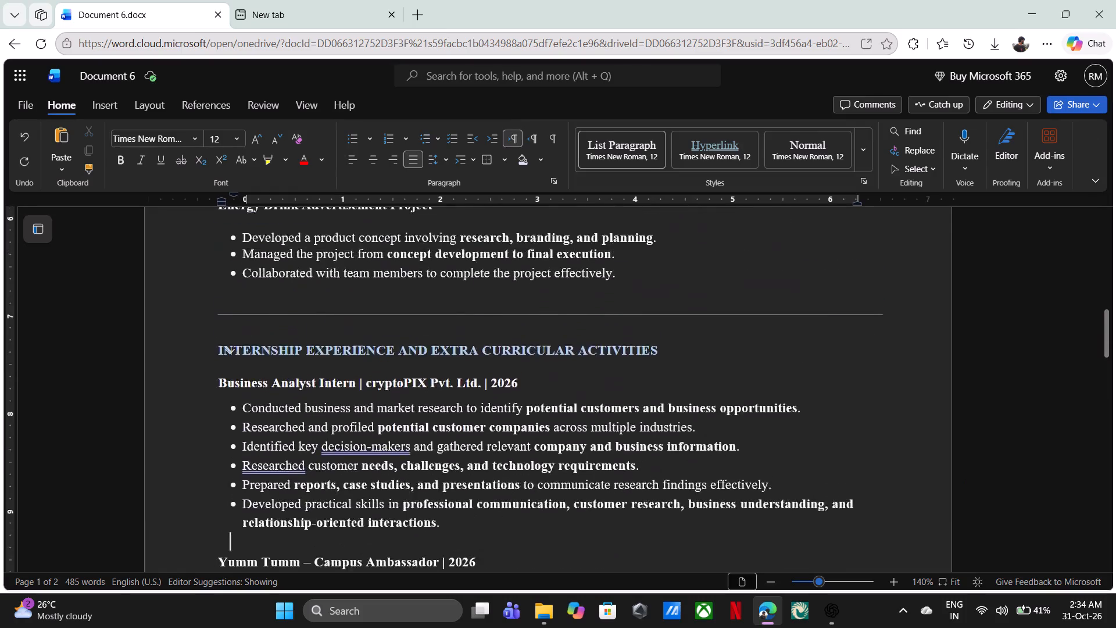
pyautogui.scroll(9, 671, 363)
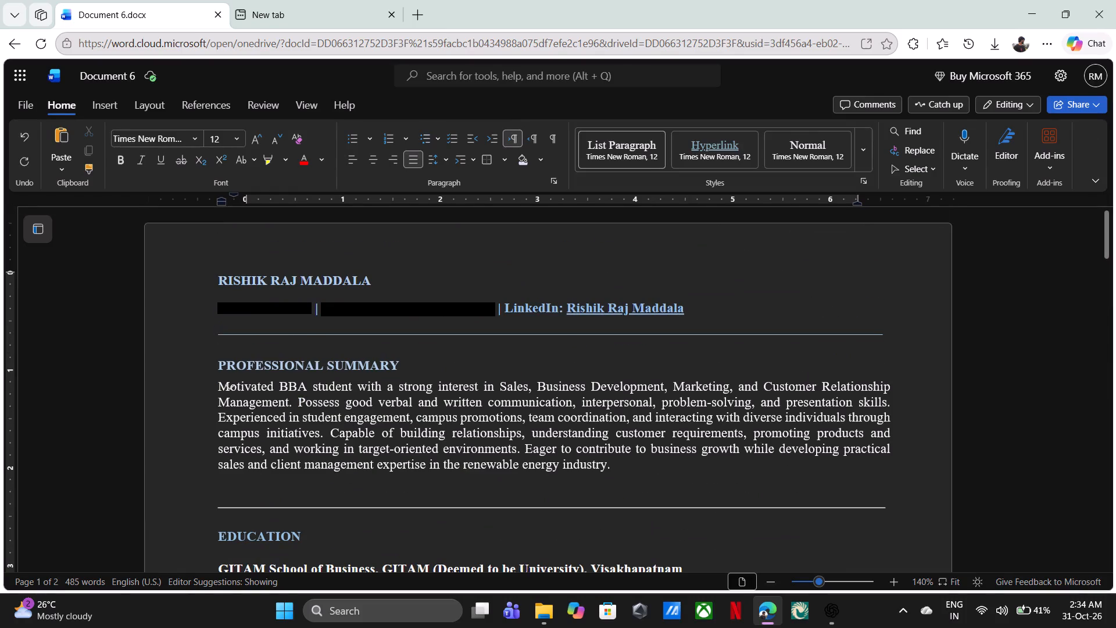
pyautogui.moveTo(832, 384); pyautogui.dragTo(898, 464)
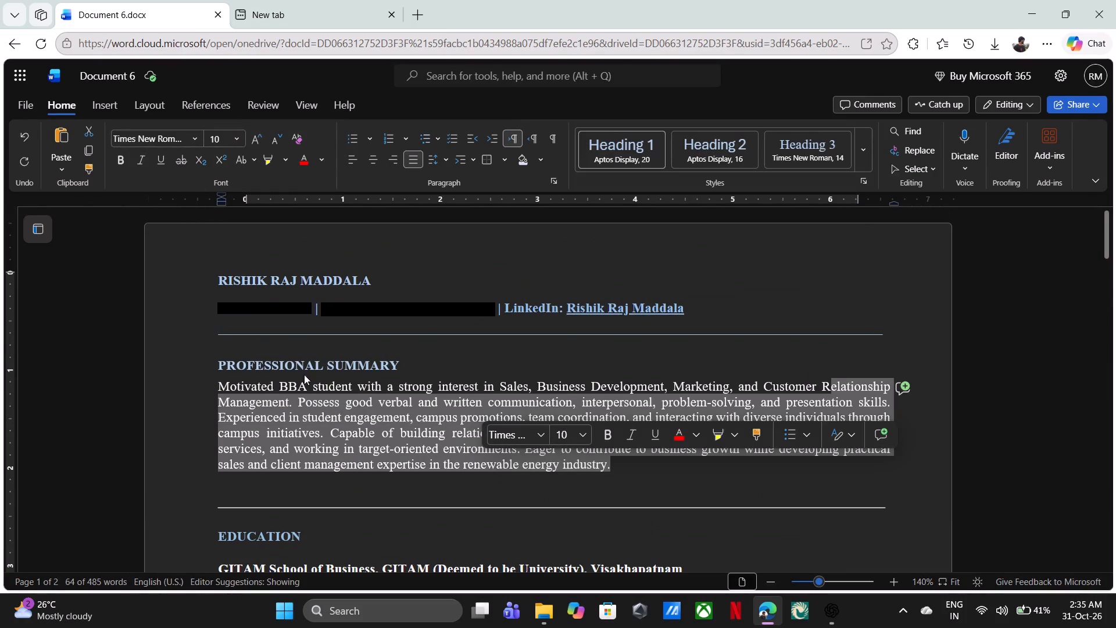
pyautogui.scroll(-3, 308, 376)
pyautogui.moveTo(318, 381); pyautogui.dragTo(404, 379)
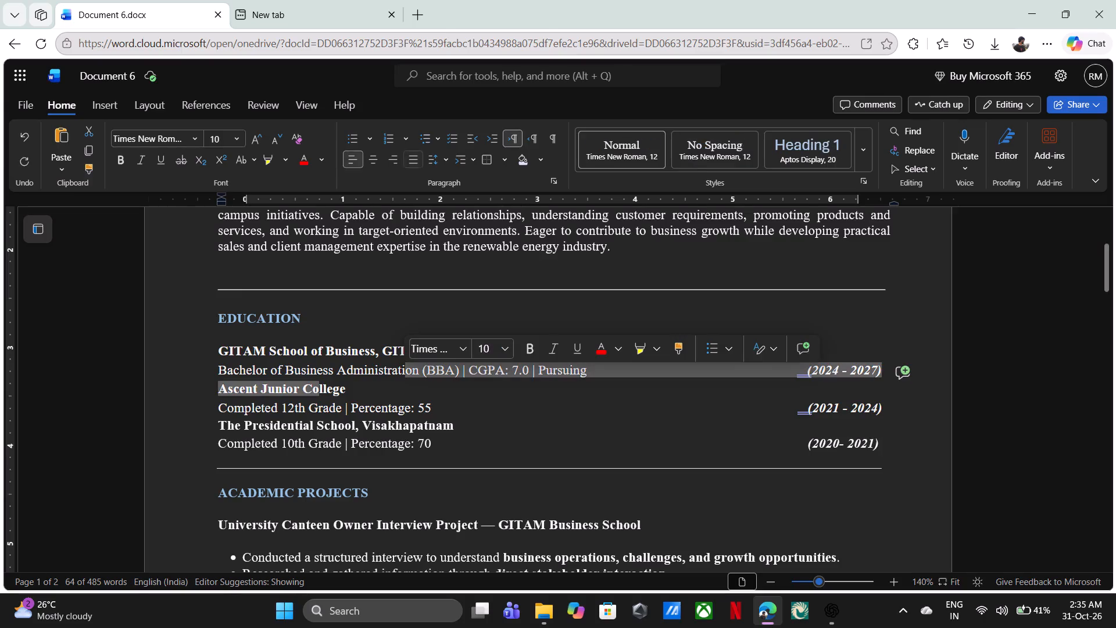
pyautogui.moveTo(346, 365); pyautogui.dragTo(381, 367)
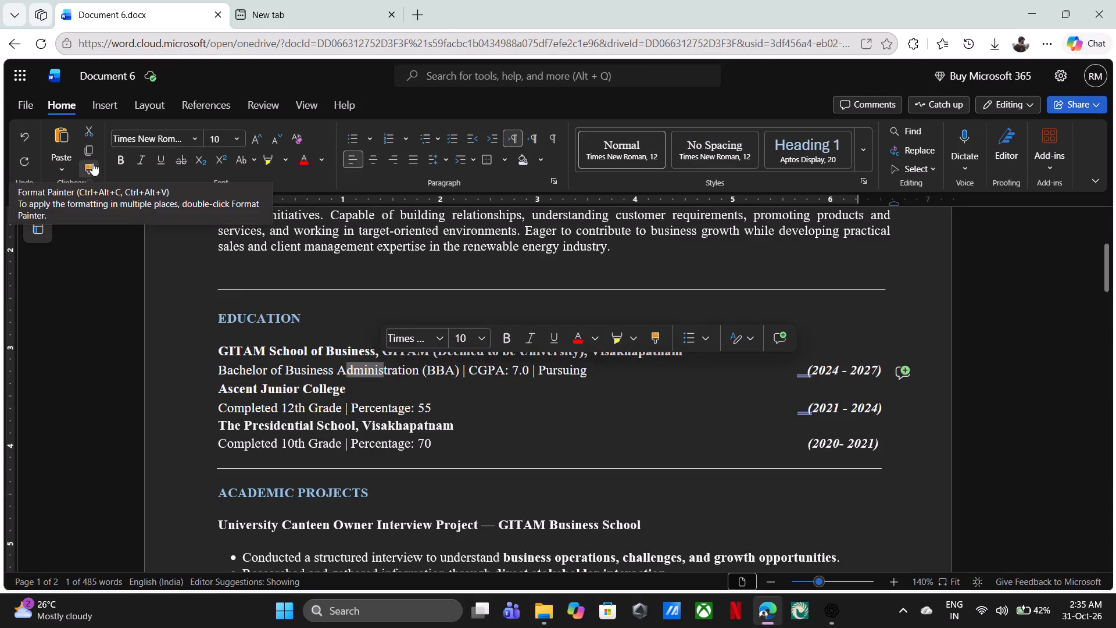
pyautogui.click(92, 164)
pyautogui.scroll(3, 723, 529)
pyautogui.moveTo(620, 476); pyautogui.dragTo(207, 414)
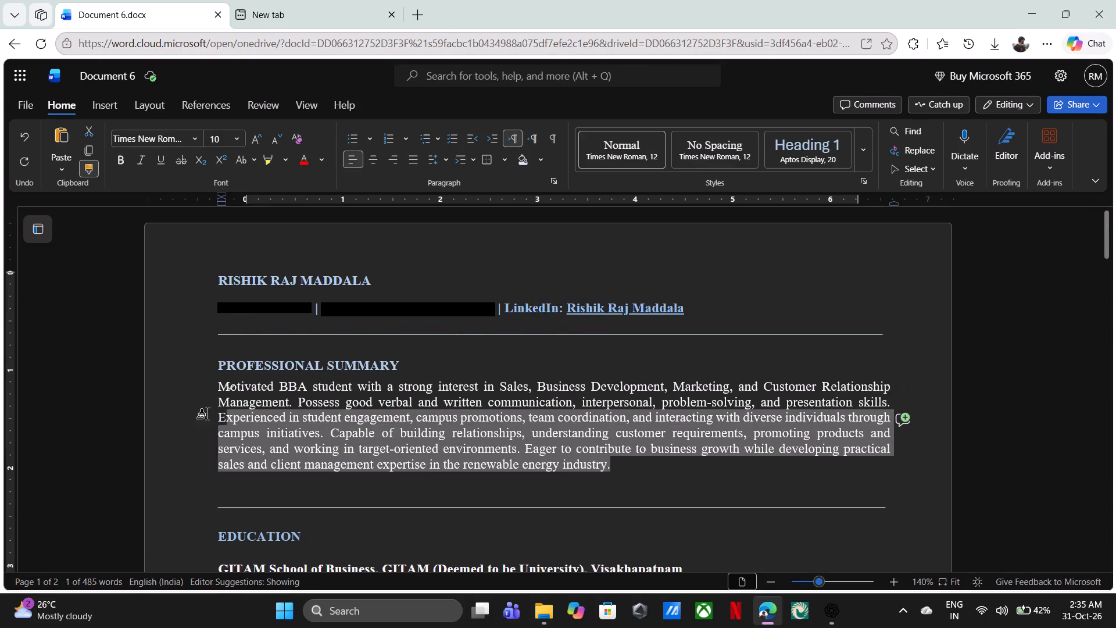
pyautogui.moveTo(207, 414); pyautogui.dragTo(186, 392)
pyautogui.click(621, 352)
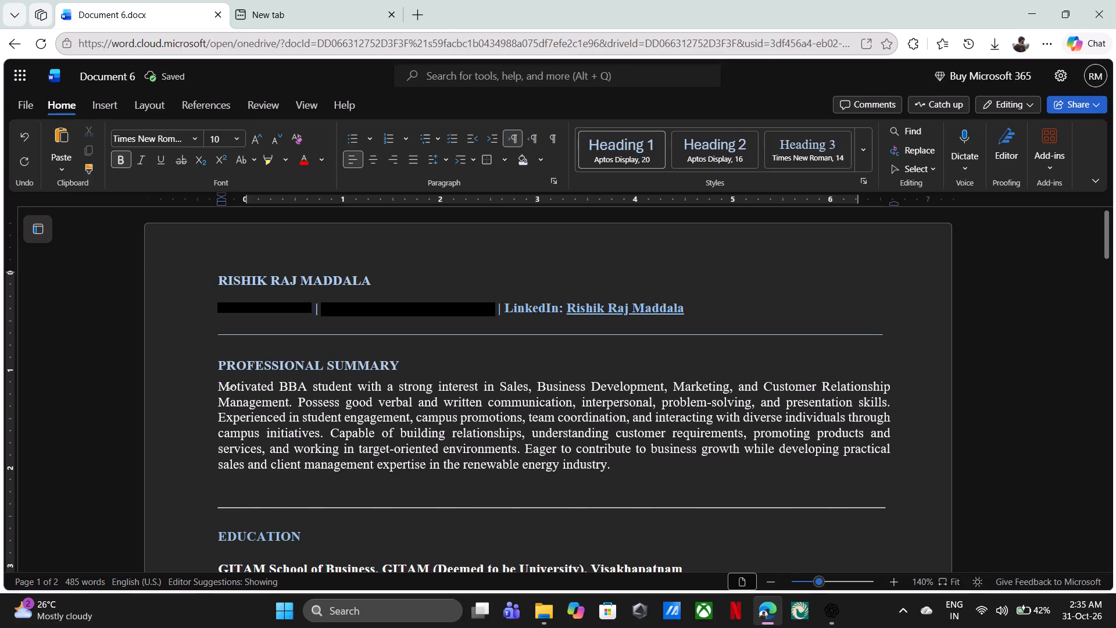
# Check the professional summary's text on page 1 in the print preview, and close the preview without saving.
pyautogui.click(287, 401)
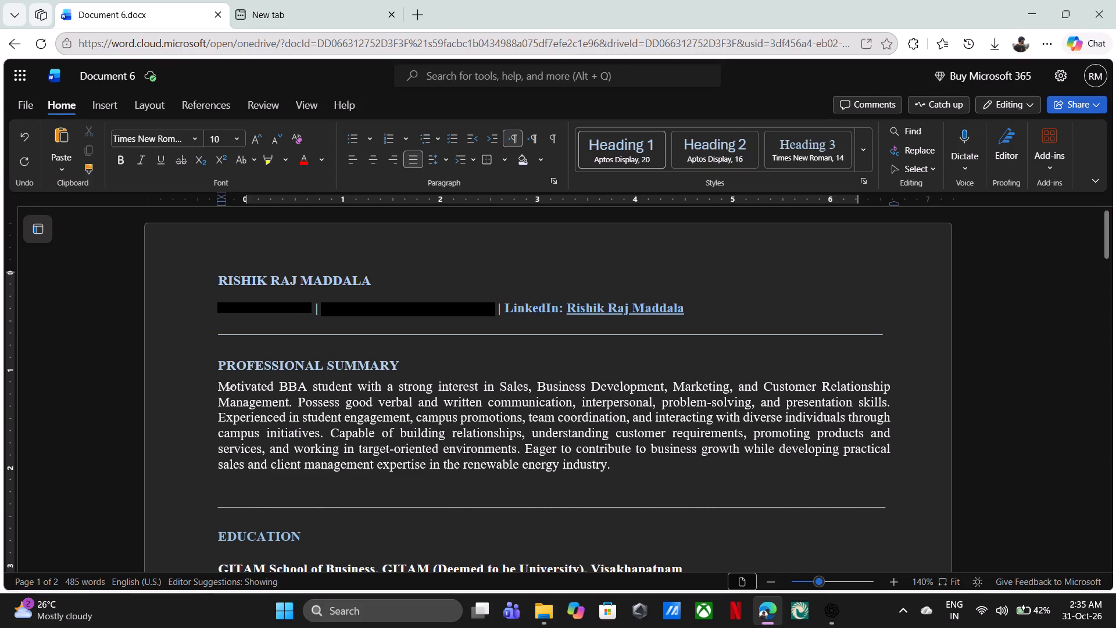
pyautogui.hotkey('ctrl', 'p')
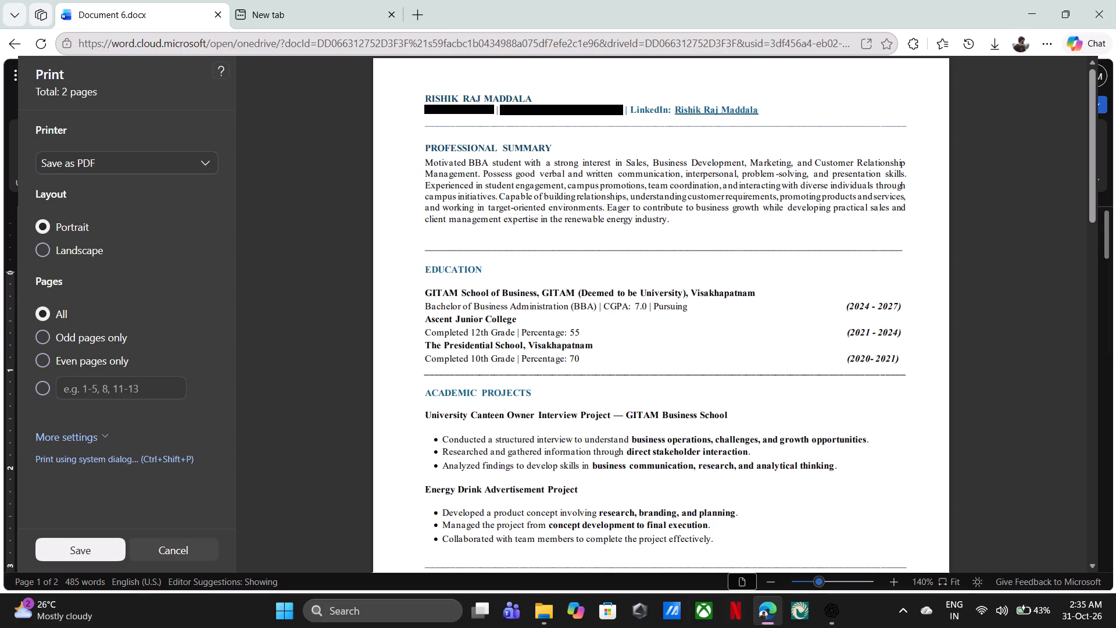
pyautogui.click(177, 543)
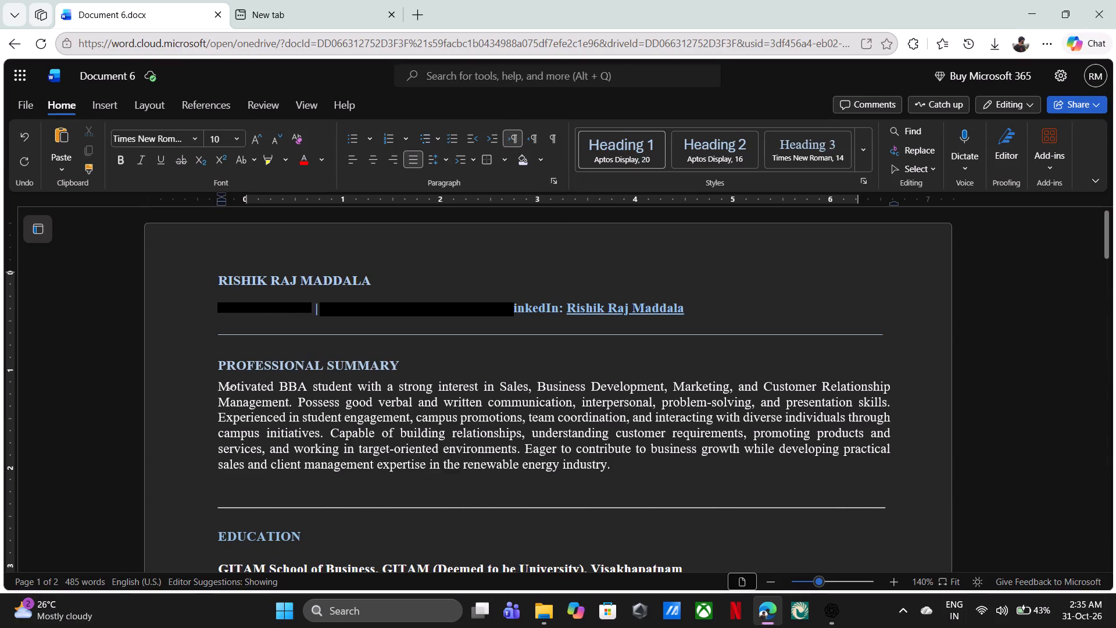
# Shorten "Customer Relationship Management" to "CRM" in the first sentence of the professional summary.
pyautogui.moveTo(772, 383); pyautogui.dragTo(822, 386)
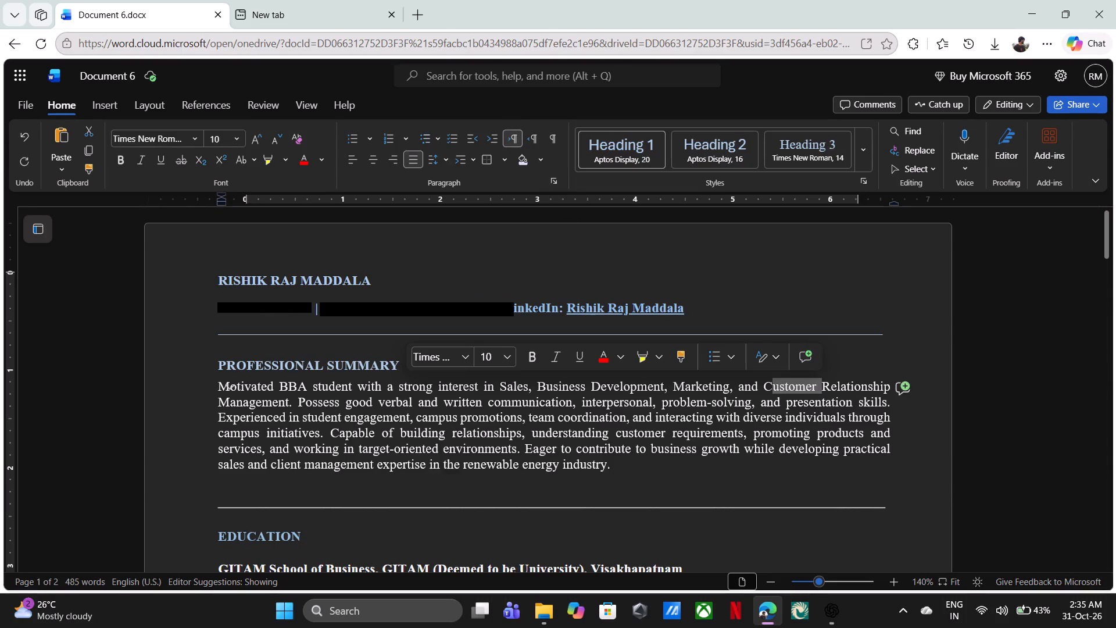
pyautogui.press('BackSpace')
pyautogui.press('Right')
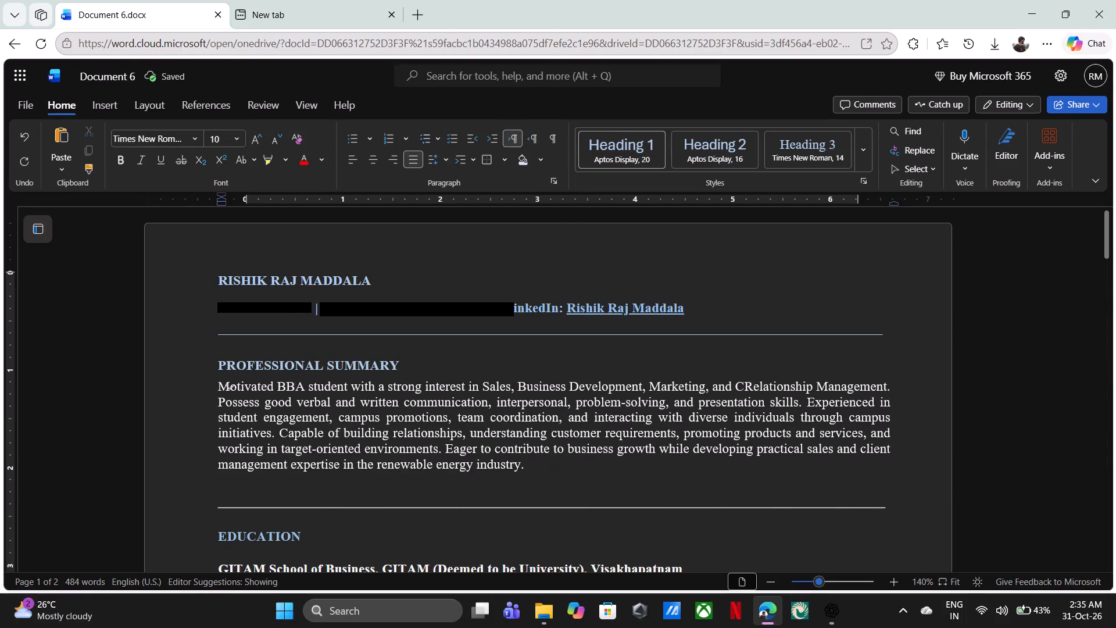
pyautogui.press('Right')
pyautogui.press('Right')
pyautogui.press('Right')
pyautogui.press('Right')
pyautogui.press('Right')
pyautogui.press('Right')
pyautogui.press('Right')
pyautogui.press('Right')
pyautogui.press('Right')
pyautogui.press('Right')
pyautogui.press('Right')
pyautogui.press('Right')
pyautogui.press('Right')
pyautogui.press('Right')
pyautogui.press('Down')
pyautogui.press('Down')
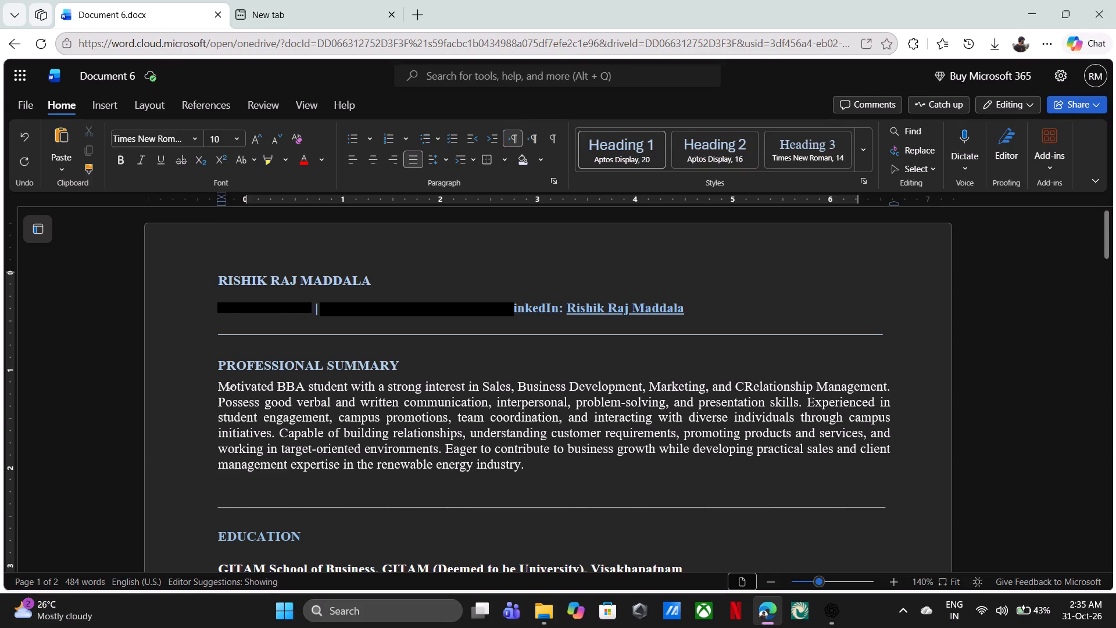
pyautogui.press('Up')
pyautogui.press('Up')
pyautogui.press('Left')
pyautogui.press('Left')
pyautogui.press('BackSpace')
pyautogui.press('BackSpace')
pyautogui.press('BackSpace')
pyautogui.press('BackSpace')
pyautogui.press('BackSpace')
pyautogui.press('BackSpace')
pyautogui.press('BackSpace')
pyautogui.press('BackSpace')
pyautogui.press('BackSpace')
pyautogui.press('BackSpace')
pyautogui.press('BackSpace')
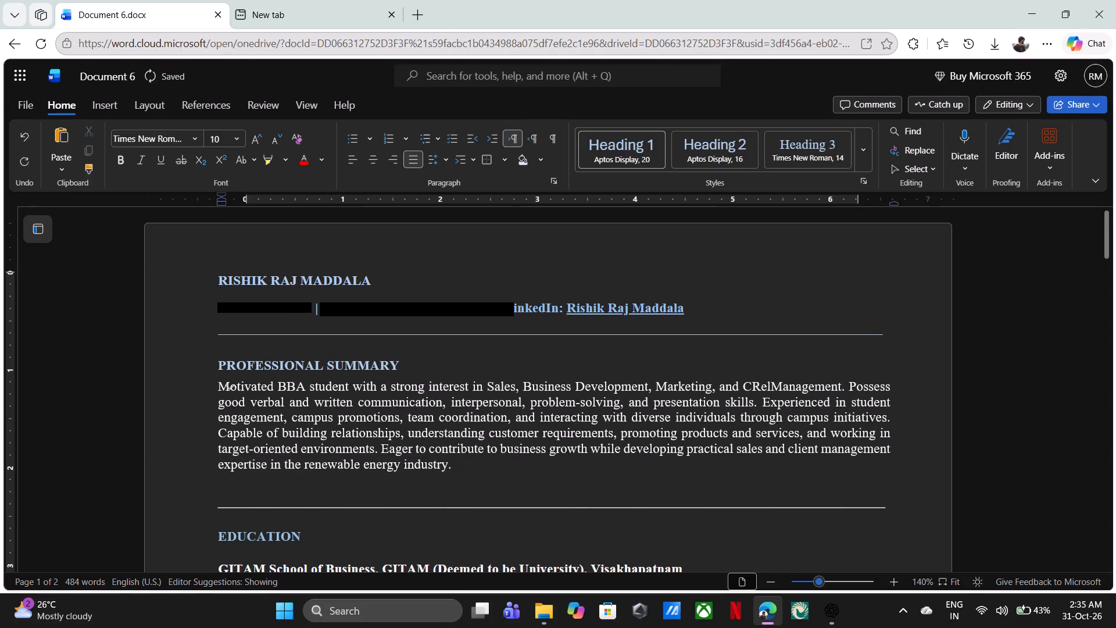
pyautogui.press('BackSpace')
pyautogui.press('Right')
pyautogui.press('Right')
pyautogui.press('Right')
pyautogui.press('Right')
pyautogui.press('Right')
pyautogui.press('Right')
pyautogui.press('Right')
pyautogui.press('Right')
pyautogui.press('Right')
pyautogui.press('Right')
pyautogui.press('Right')
pyautogui.press('Right')
pyautogui.press('Right')
pyautogui.press('Right')
pyautogui.press('Right')
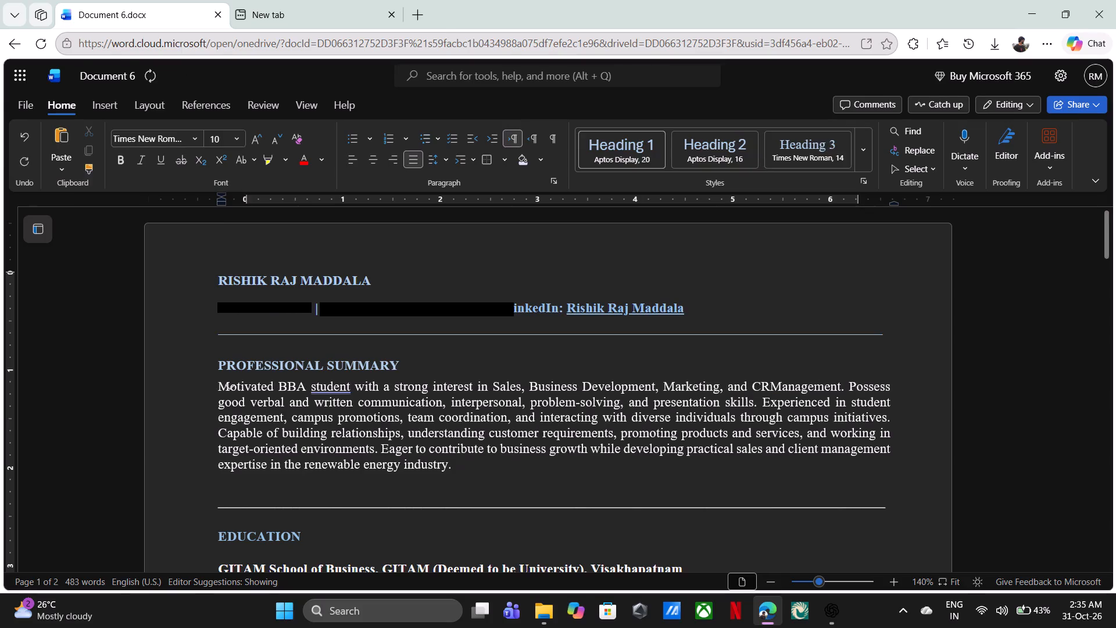
pyautogui.press('Left')
pyautogui.press('Left')
pyautogui.press('Left')
pyautogui.press('Left')
pyautogui.press('Left')
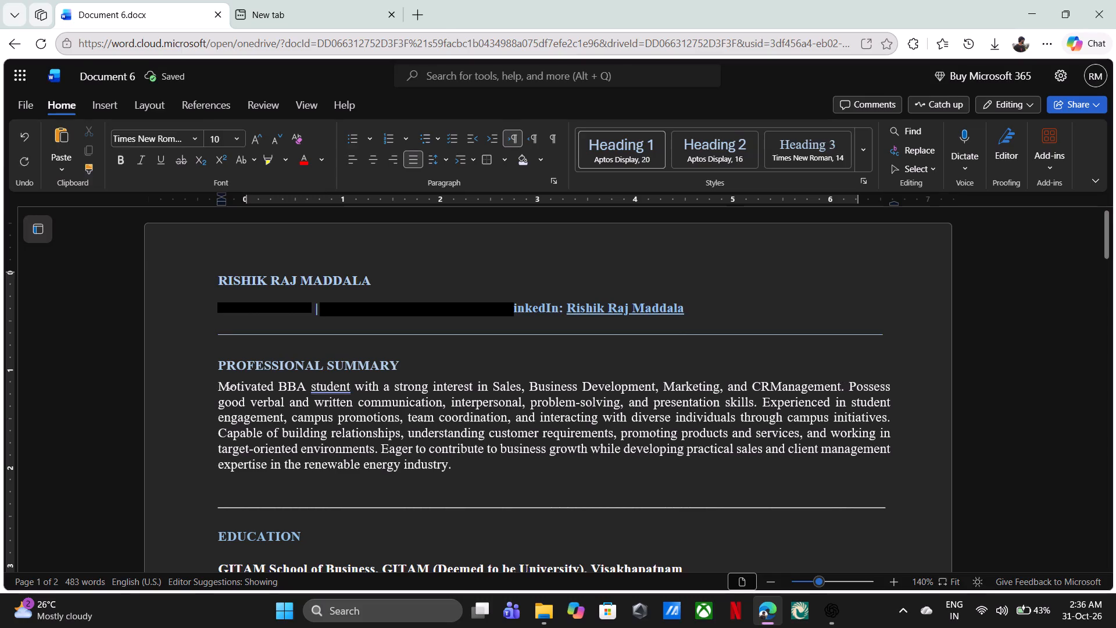
pyautogui.press('BackSpace')
pyautogui.press('BackSpace')
pyautogui.press('BackSpace')
pyautogui.press('BackSpace')
pyautogui.press('BackSpace')
pyautogui.press('BackSpace')
pyautogui.press('BackSpace')
pyautogui.press('BackSpace')
pyautogui.press('BackSpace')
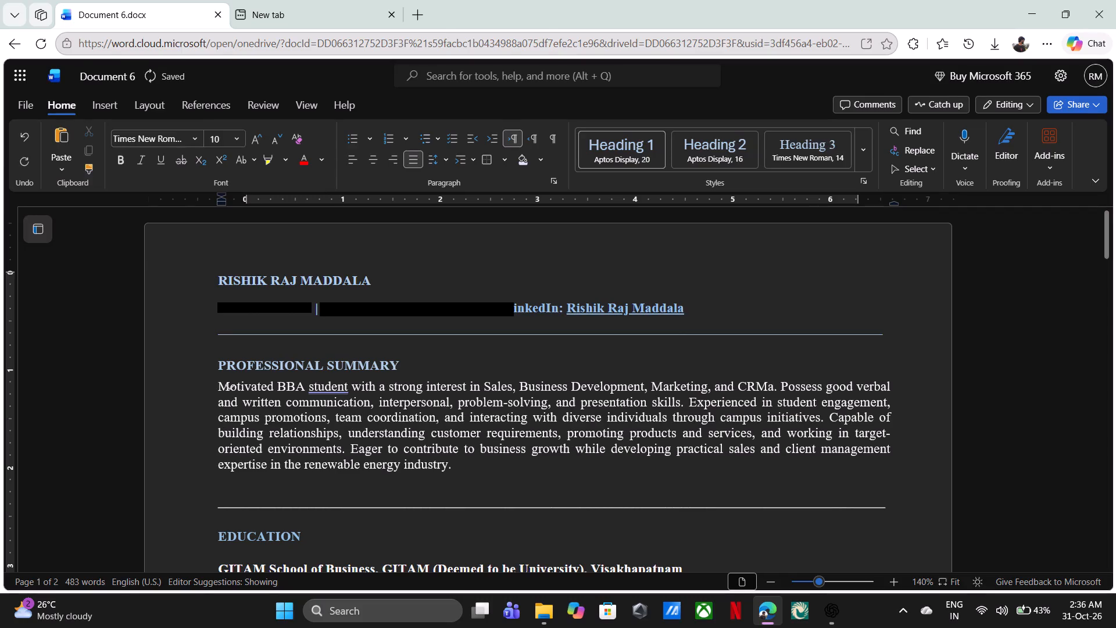
# Save the resume as a PDF named resume in the Downloads folder, replacing the existing file.
pyautogui.hotkey('ctrl', 'p')
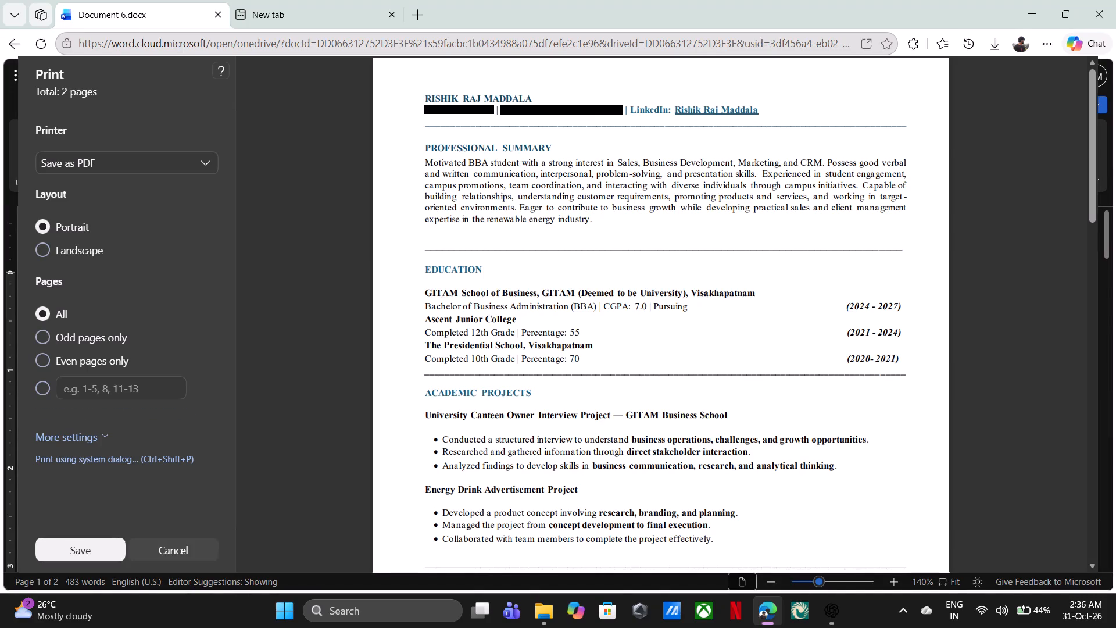
pyautogui.click(106, 558)
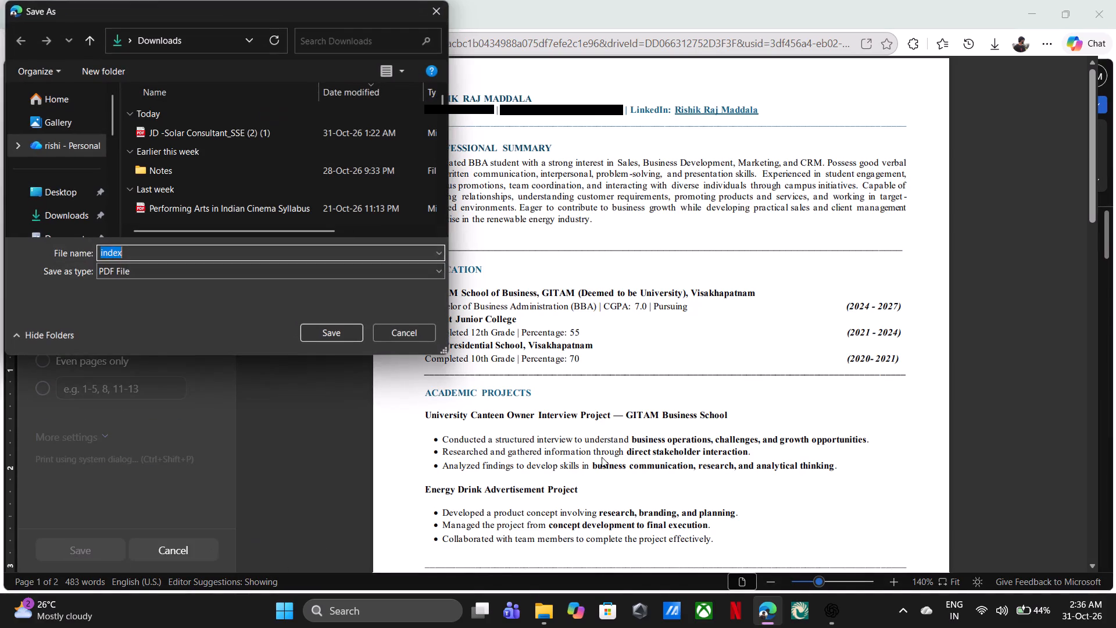
pyautogui.click(86, 213)
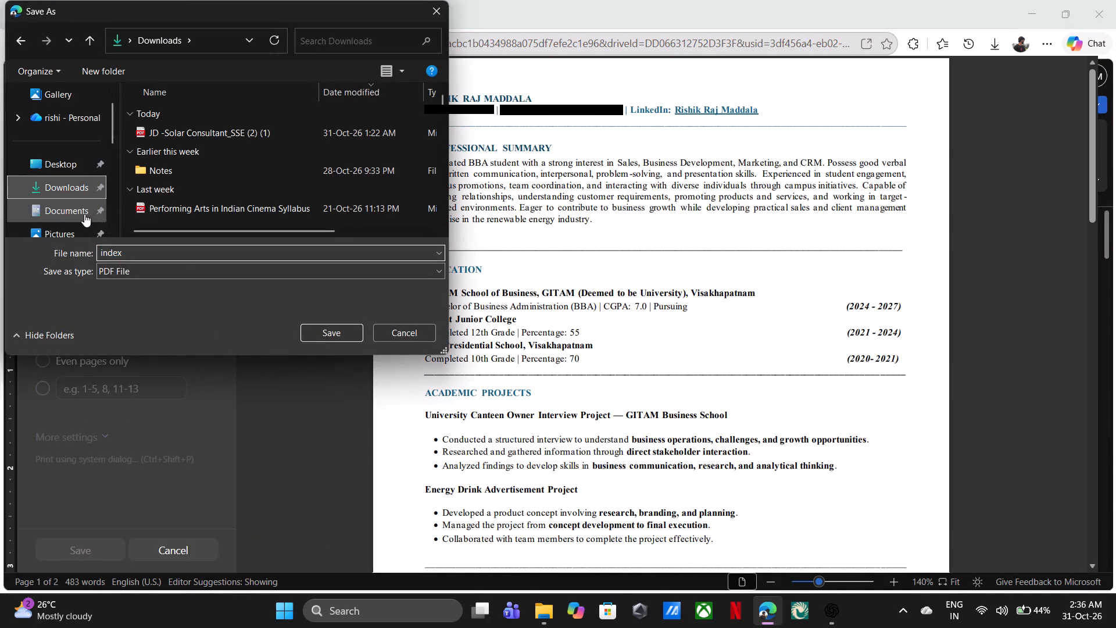
pyautogui.moveTo(130, 255); pyautogui.dragTo(117, 255)
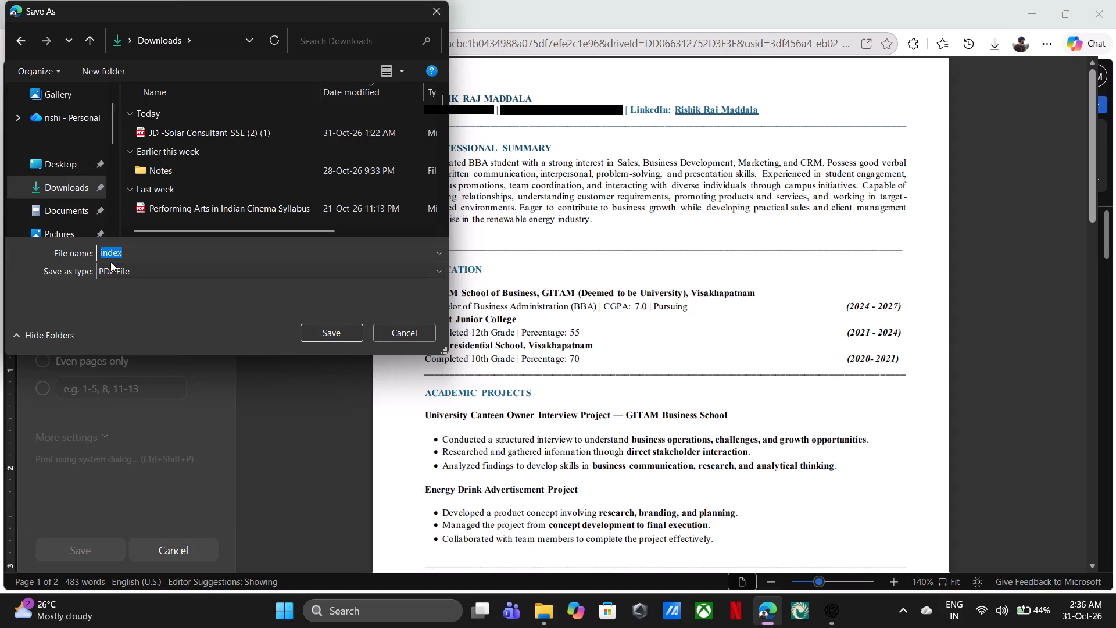
pyautogui.press('BackSpace')
pyautogui.write('re')
pyautogui.press('s')
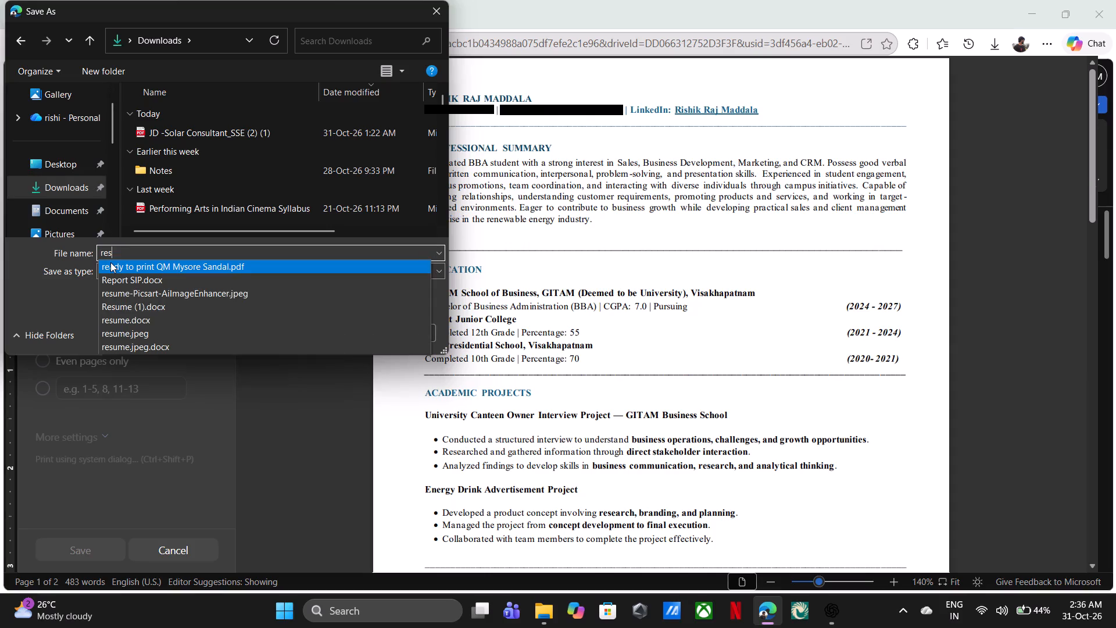
pyautogui.write('ume')
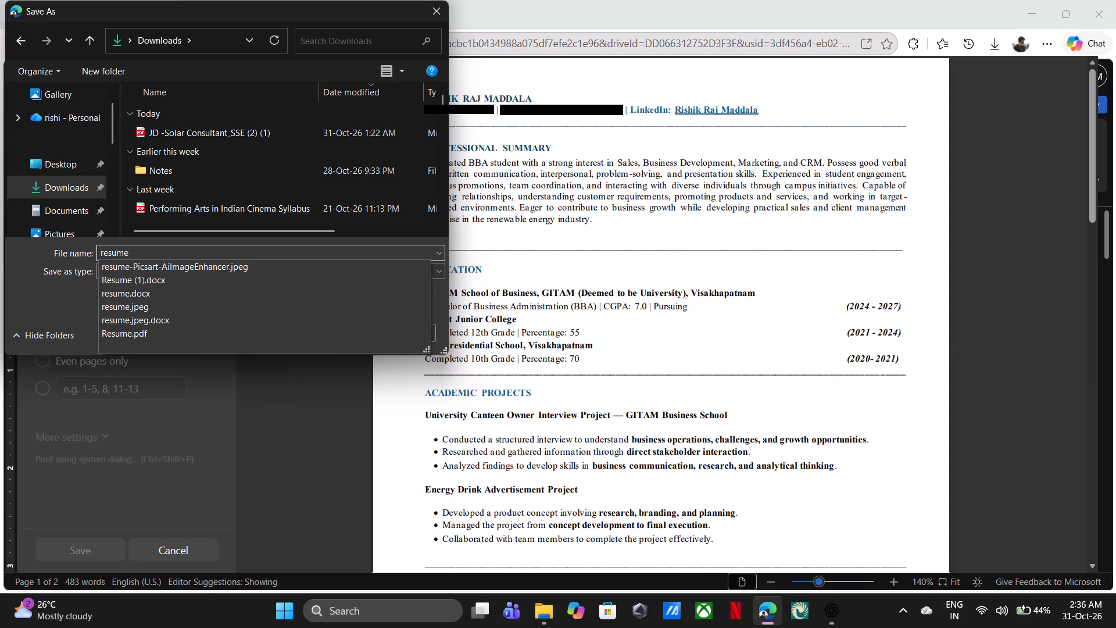
pyautogui.press('Return')
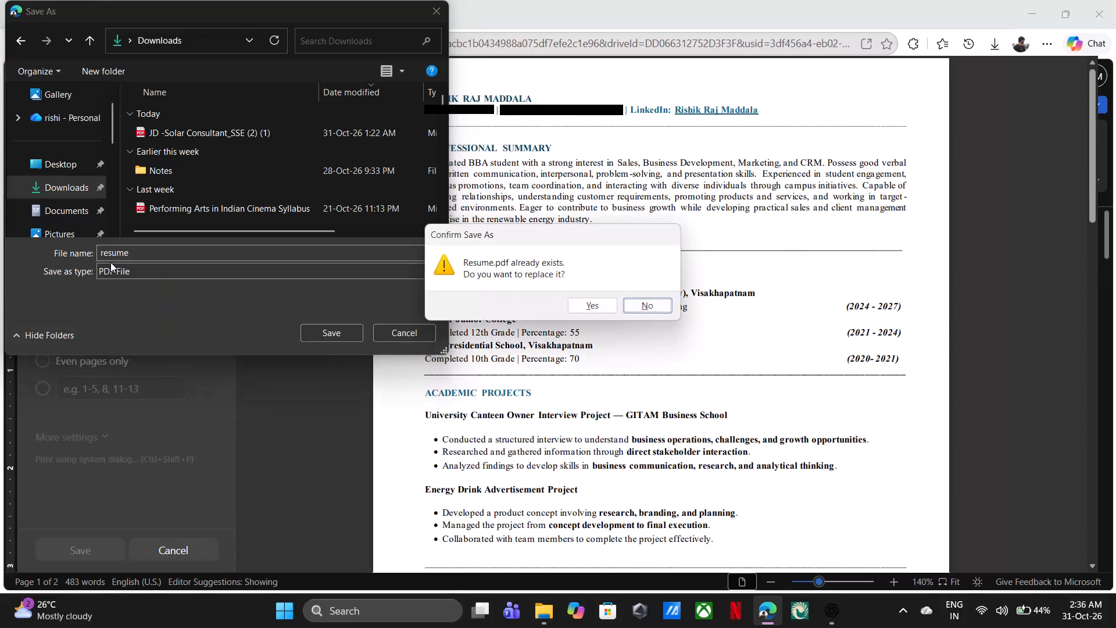
pyautogui.scroll(1, 110, 262)
pyautogui.click(592, 305)
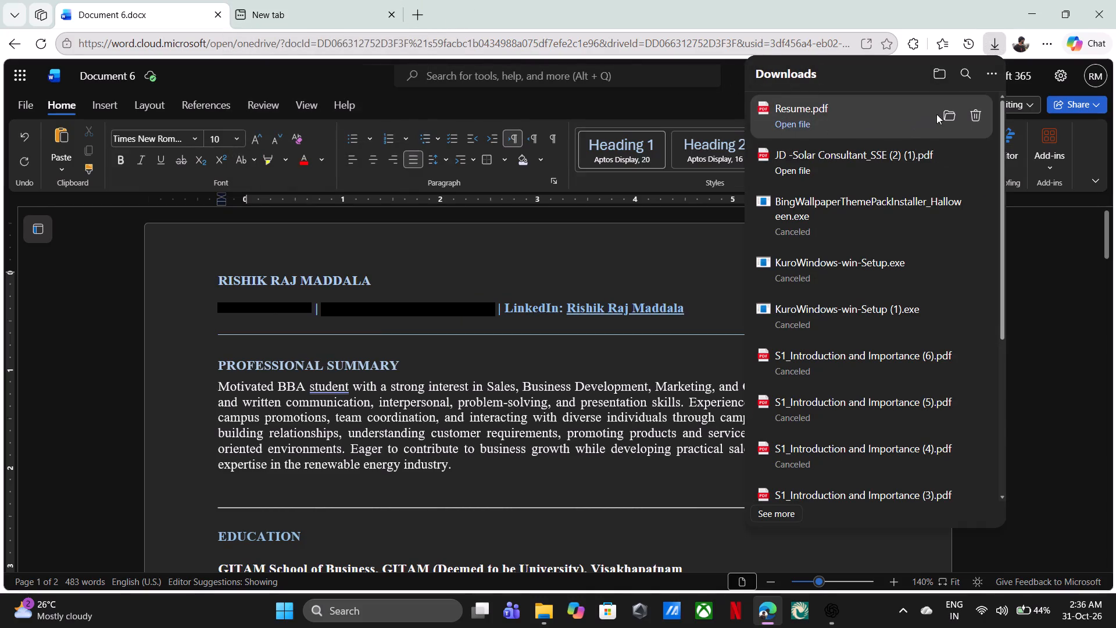
# Show the saved resume in the Downloads folder, delete the "JD -Solar Consultant_SSE (2) (1)" PDF there, and close the folder window.
pyautogui.click(954, 113)
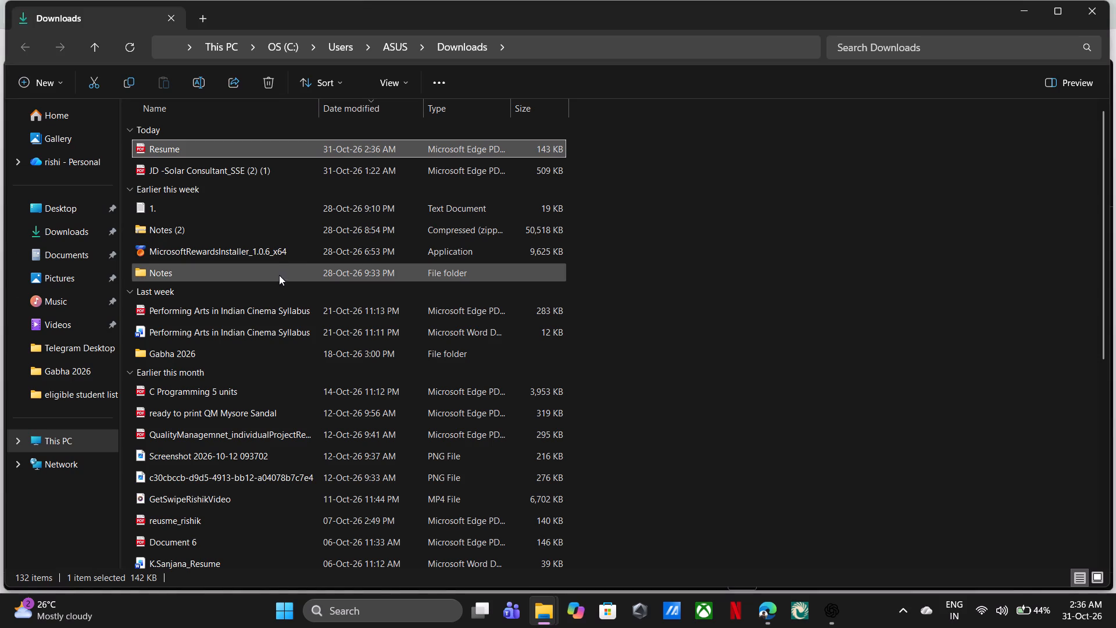
pyautogui.click(384, 166)
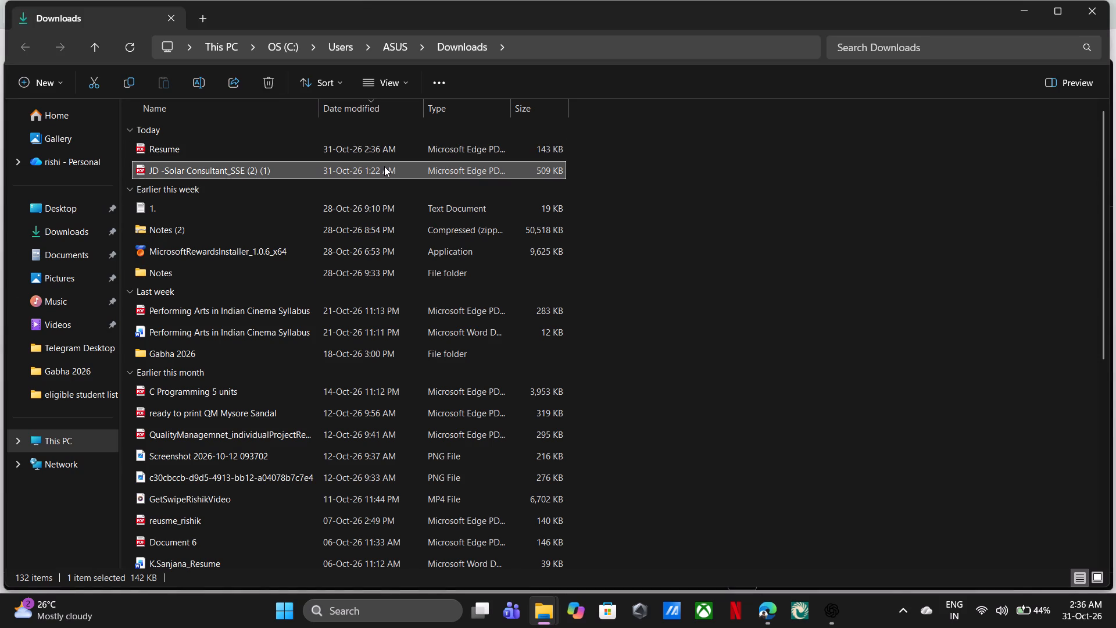
pyautogui.press('Delete')
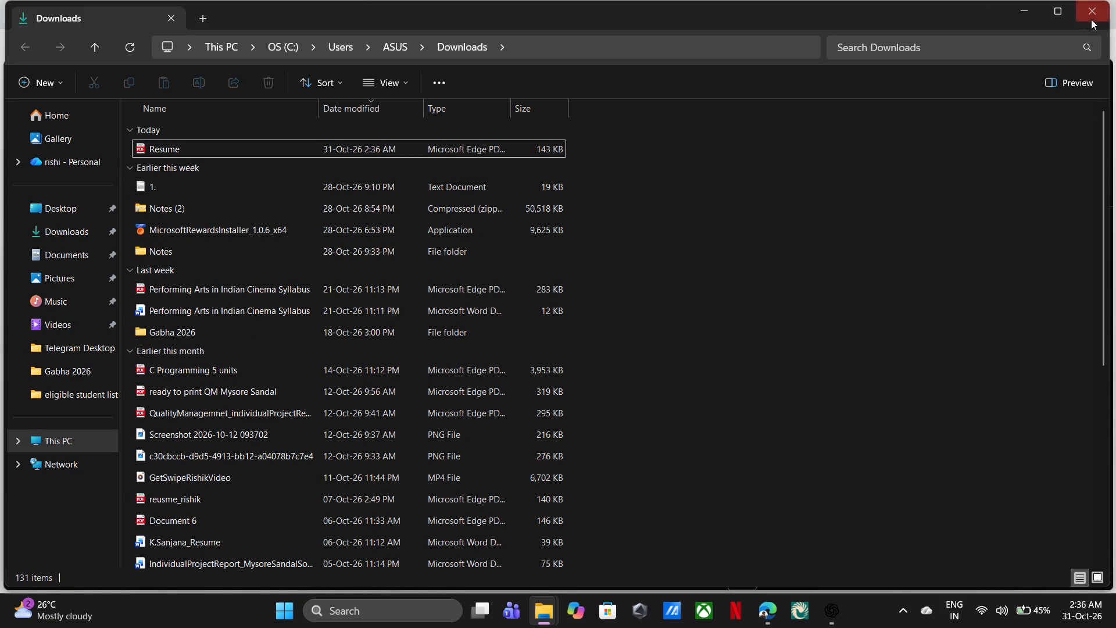
pyautogui.click(1085, 17)
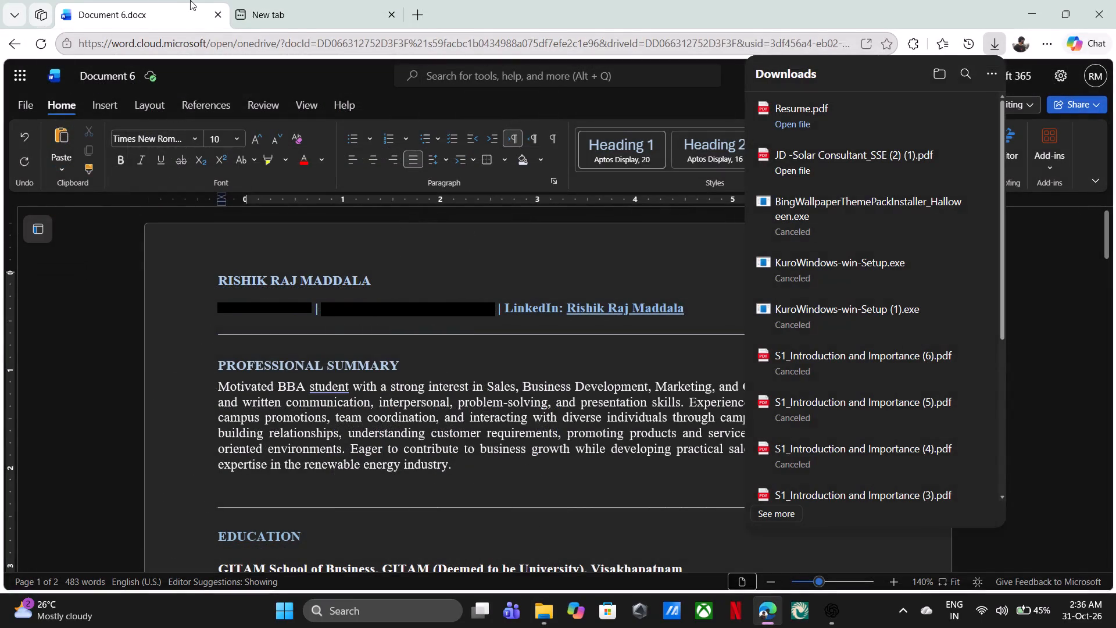
# Close the browser tab of Document 6.
pyautogui.click(218, 14)
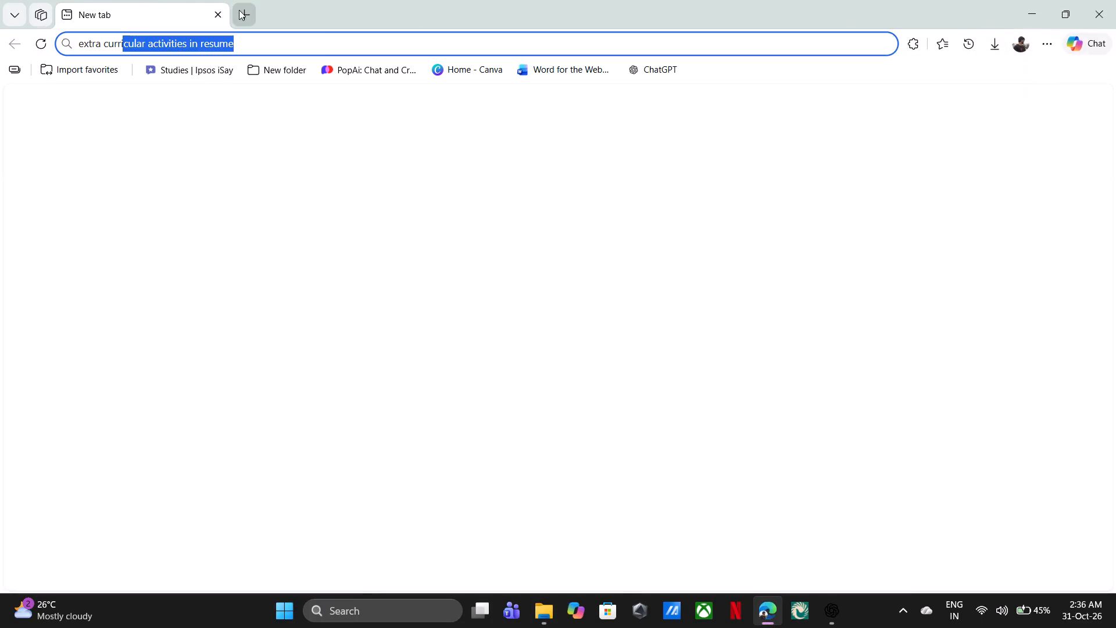
# Clear the leftover search text from the new tab's address bar.
pyautogui.moveTo(271, 52); pyautogui.dragTo(24, 51)
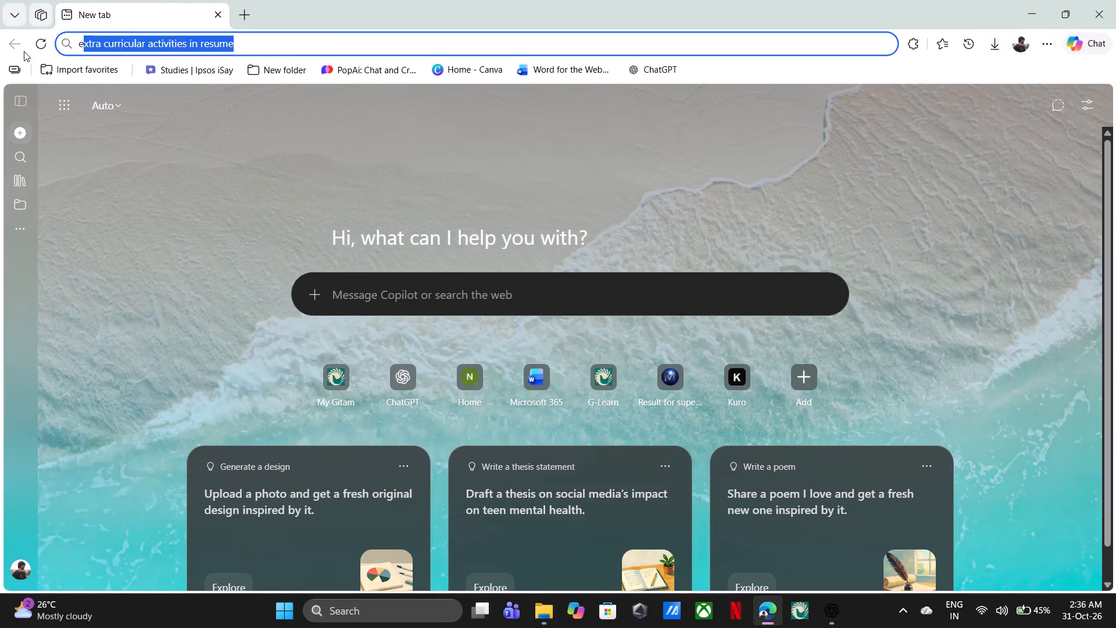
pyautogui.moveTo(24, 51); pyautogui.dragTo(0, 50)
pyautogui.press('BackSpace')
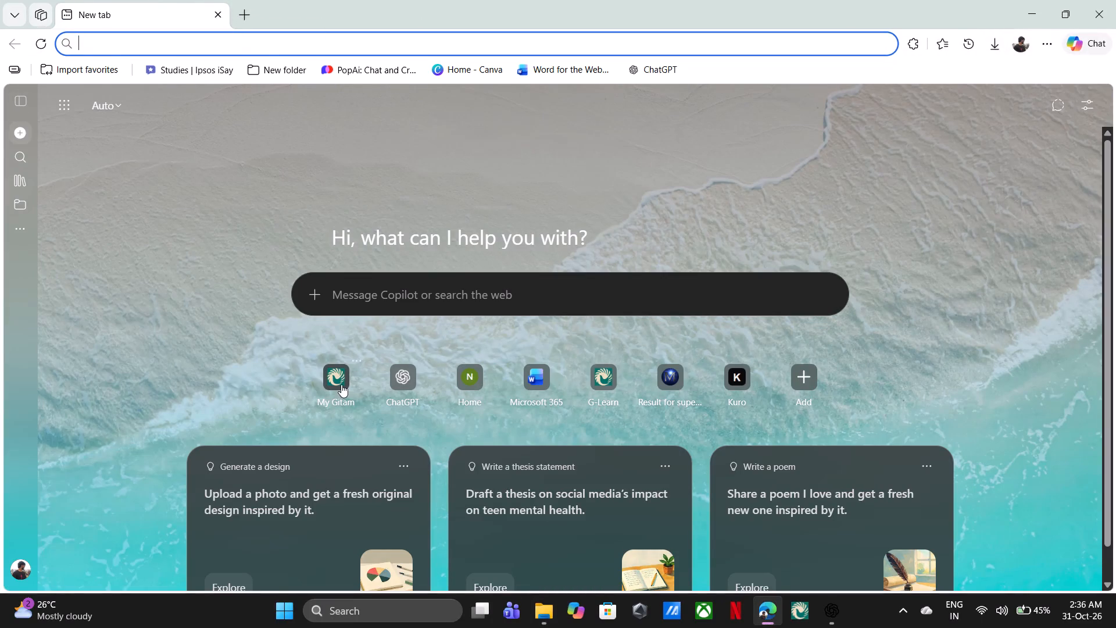
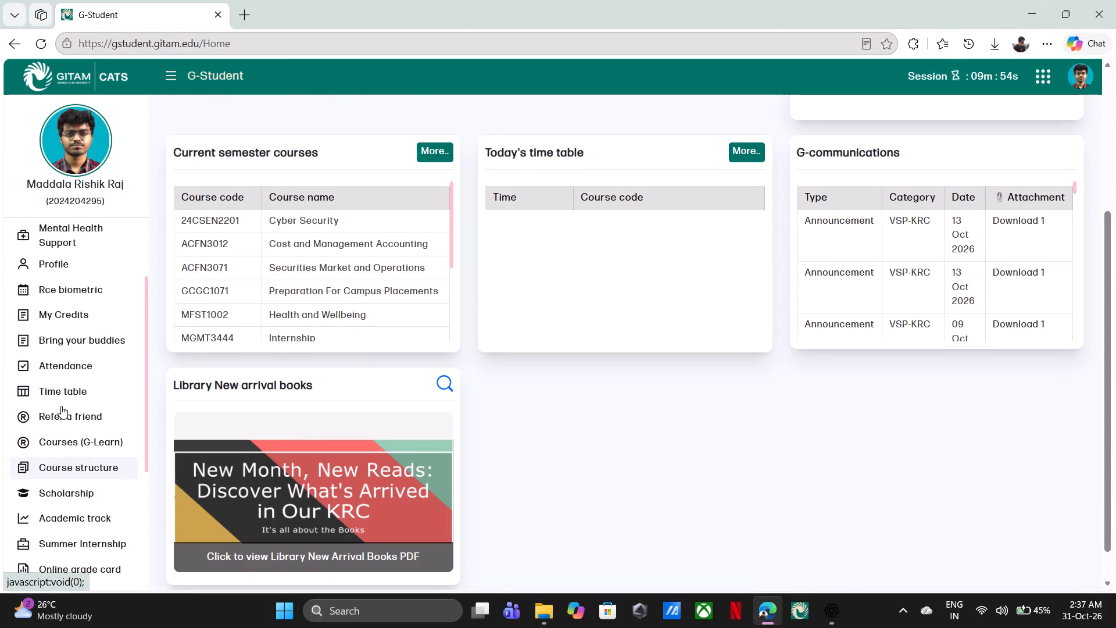
# Find the Asraya (CT3) career services entry in the student portal and open it.
pyautogui.scroll(5, 61, 406)
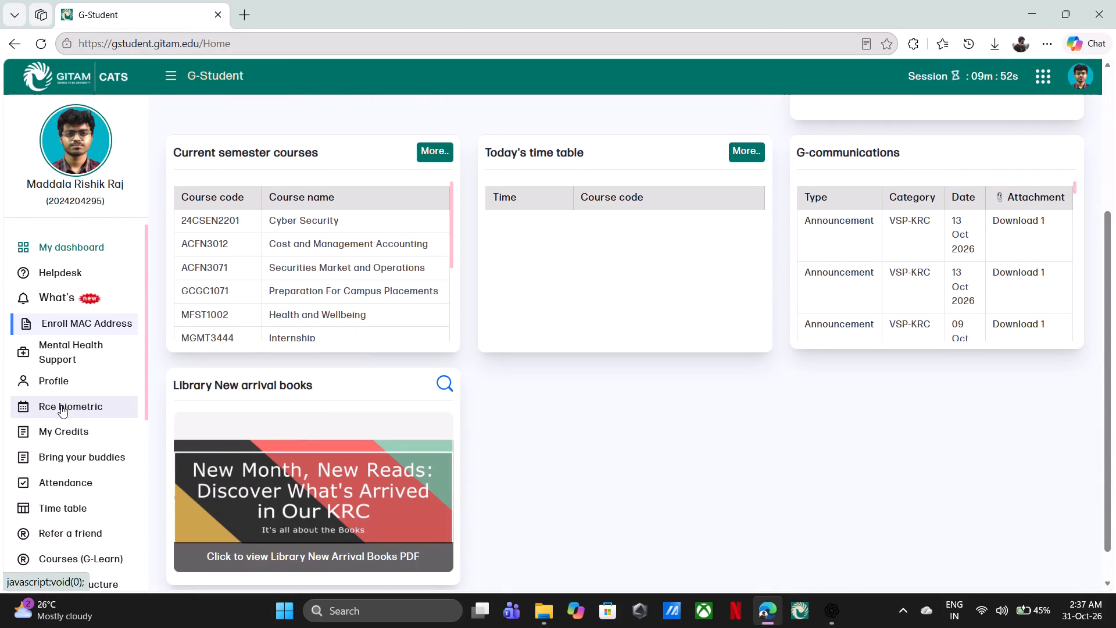
pyautogui.scroll(2, 61, 405)
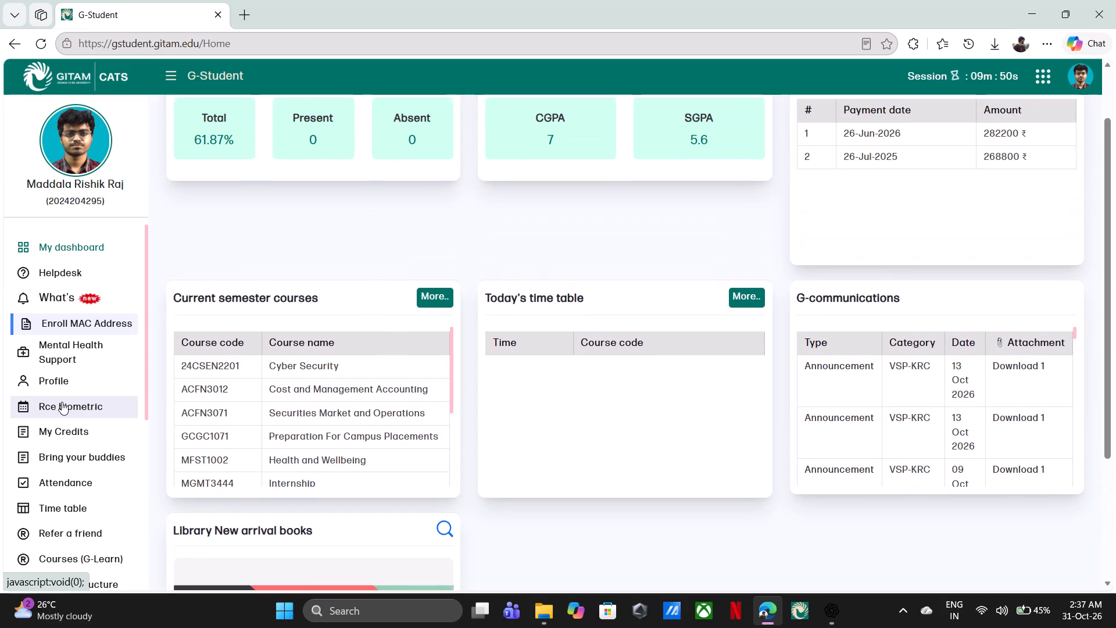
pyautogui.scroll(5, 62, 402)
pyautogui.scroll(-5, 62, 402)
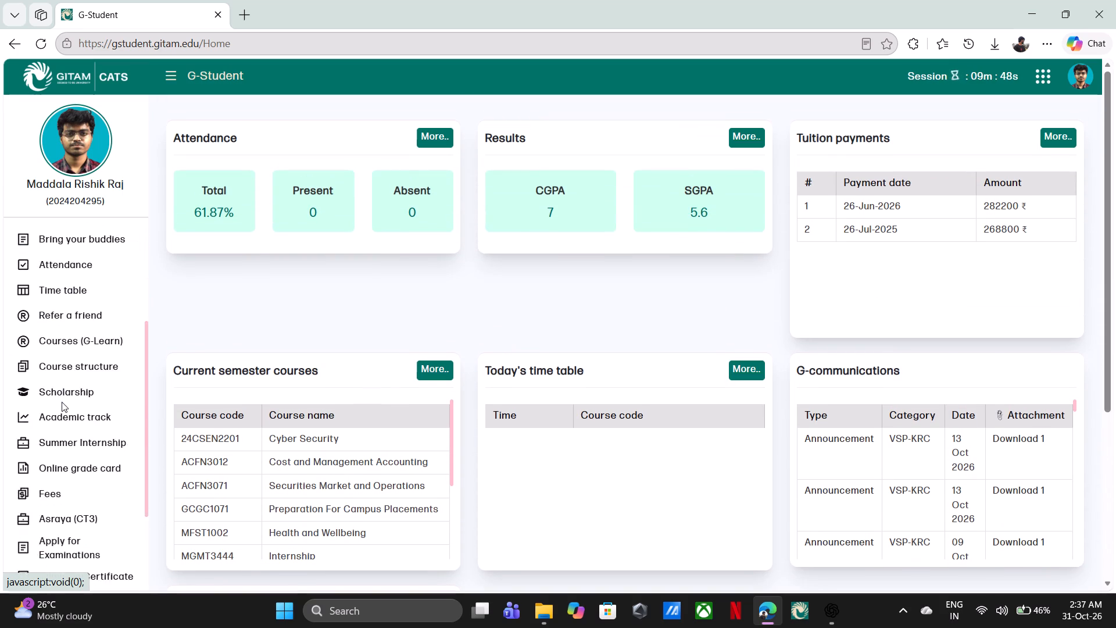
pyautogui.scroll(-3, 62, 402)
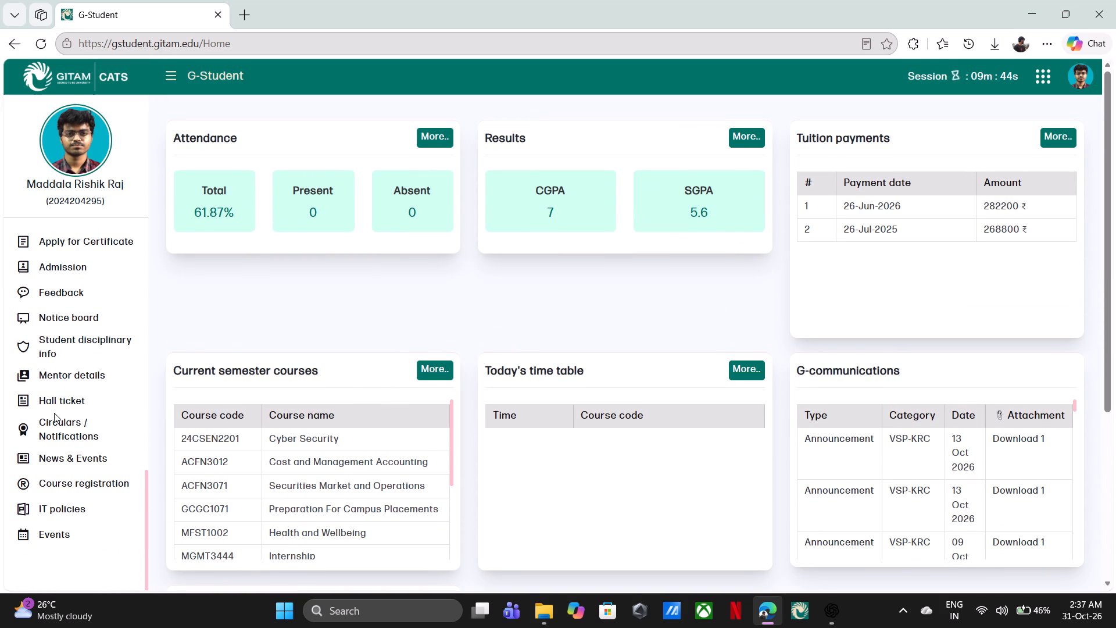
pyautogui.click(54, 413)
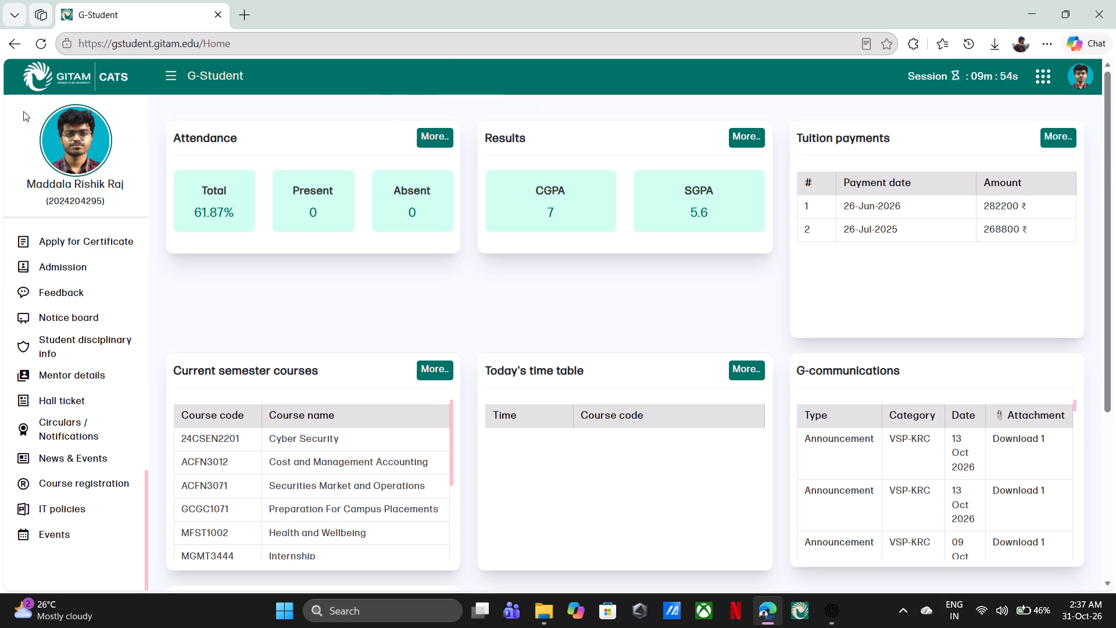
pyautogui.scroll(-5, 91, 415)
pyautogui.scroll(5, 101, 354)
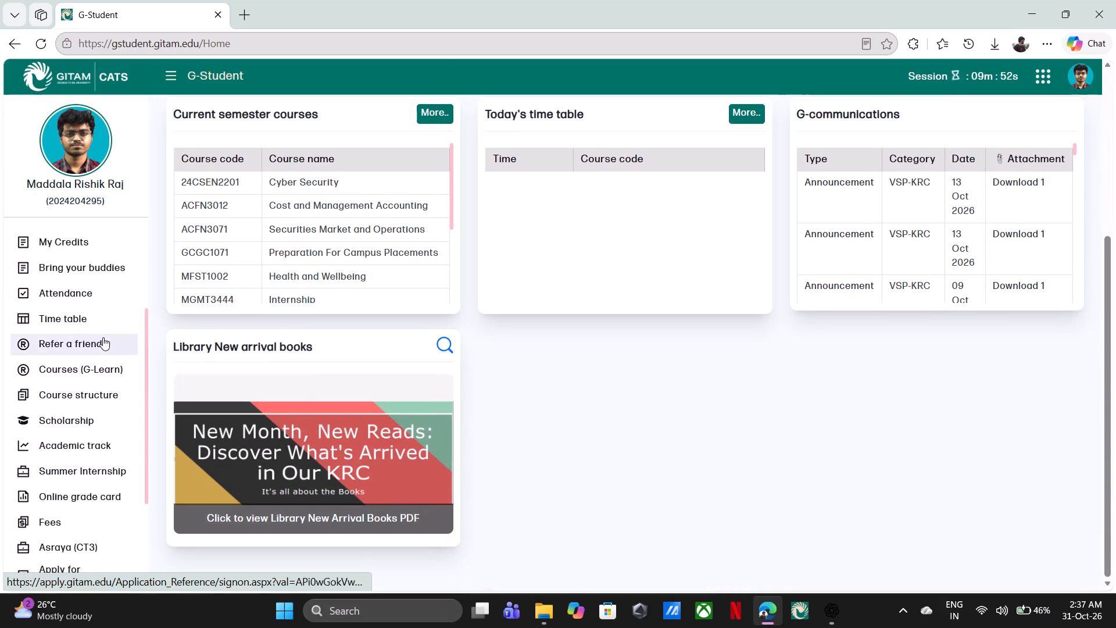
pyautogui.scroll(-4, 103, 337)
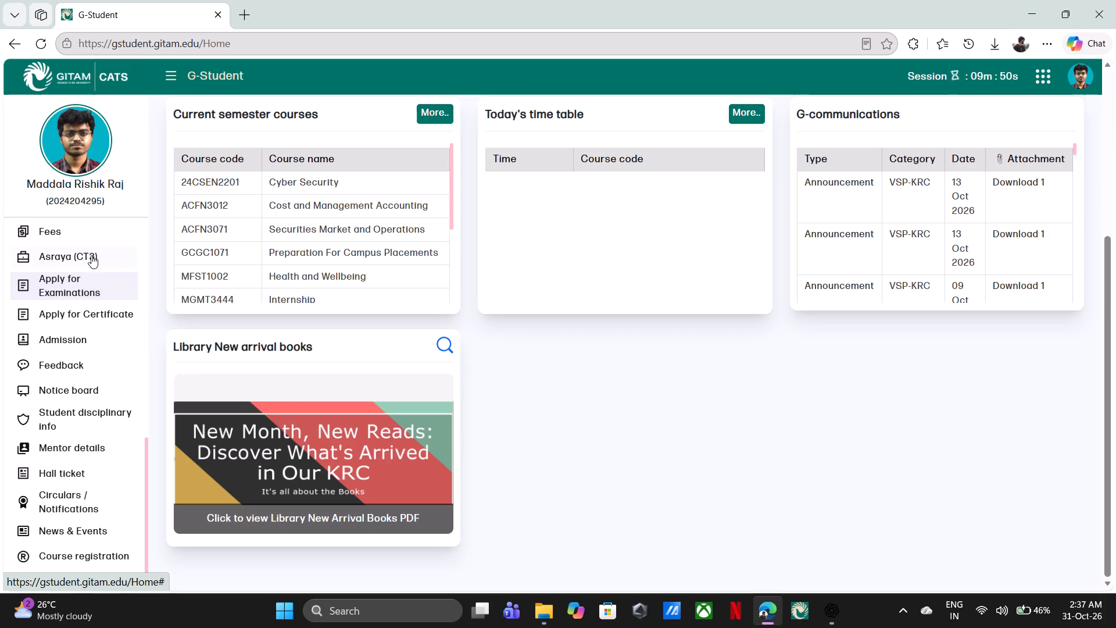
pyautogui.click(91, 254)
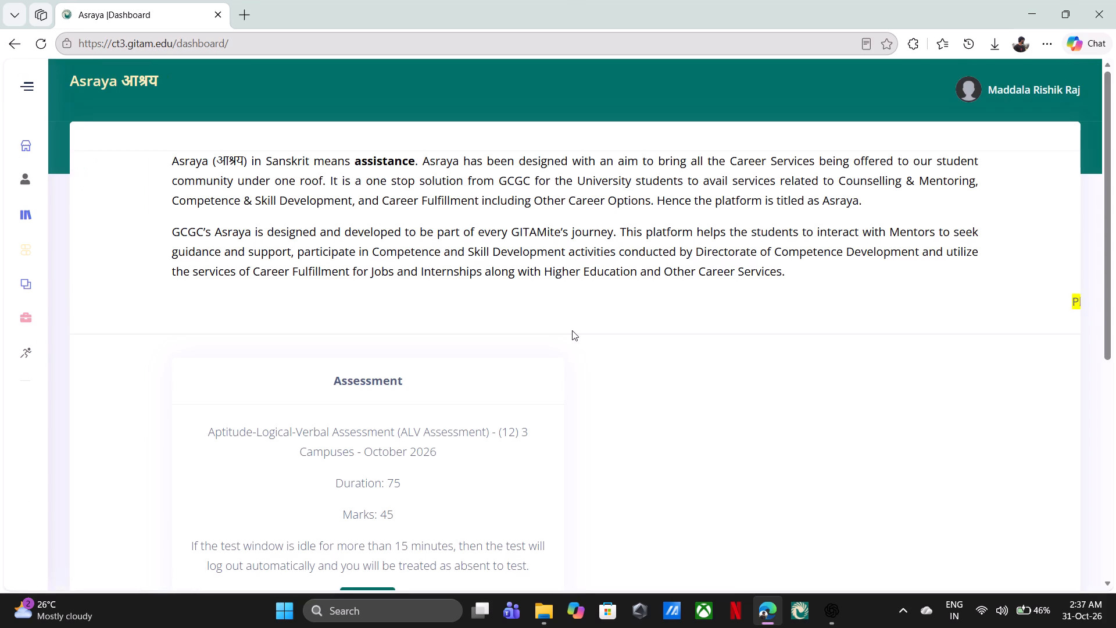
# Open the Careers page listing the upcoming placement drives from the Asraya dashboard.
pyautogui.scroll(-7, 570, 327)
pyautogui.click(449, 427)
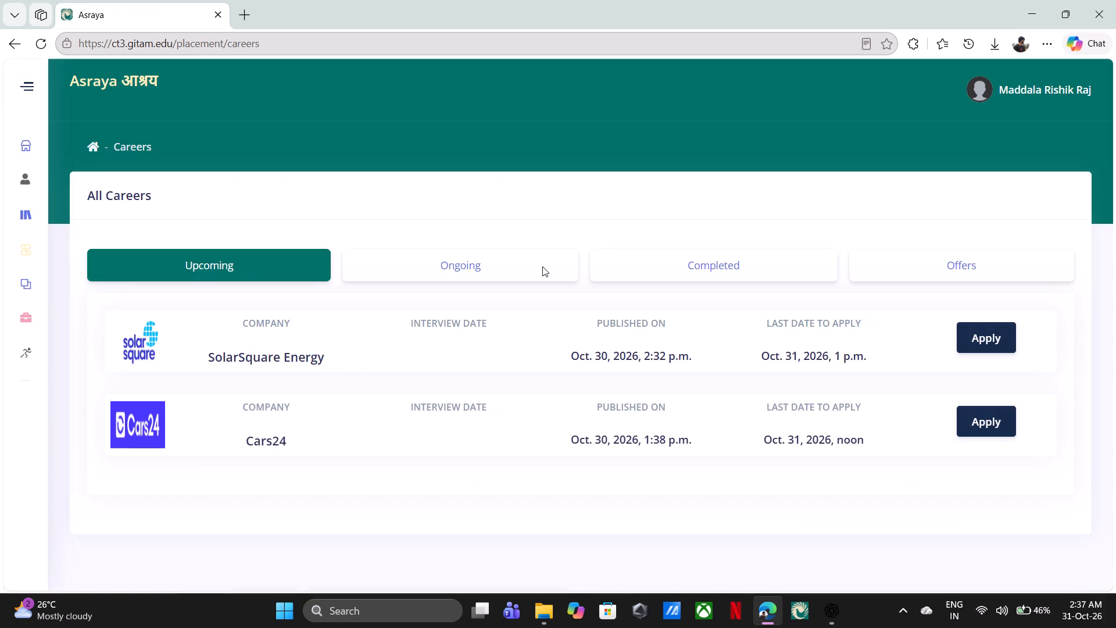
# Start applying to the SolarSquare Energy drive, acknowledge its job description and terms, and proceed.
pyautogui.scroll(-1, 576, 272)
pyautogui.click(985, 341)
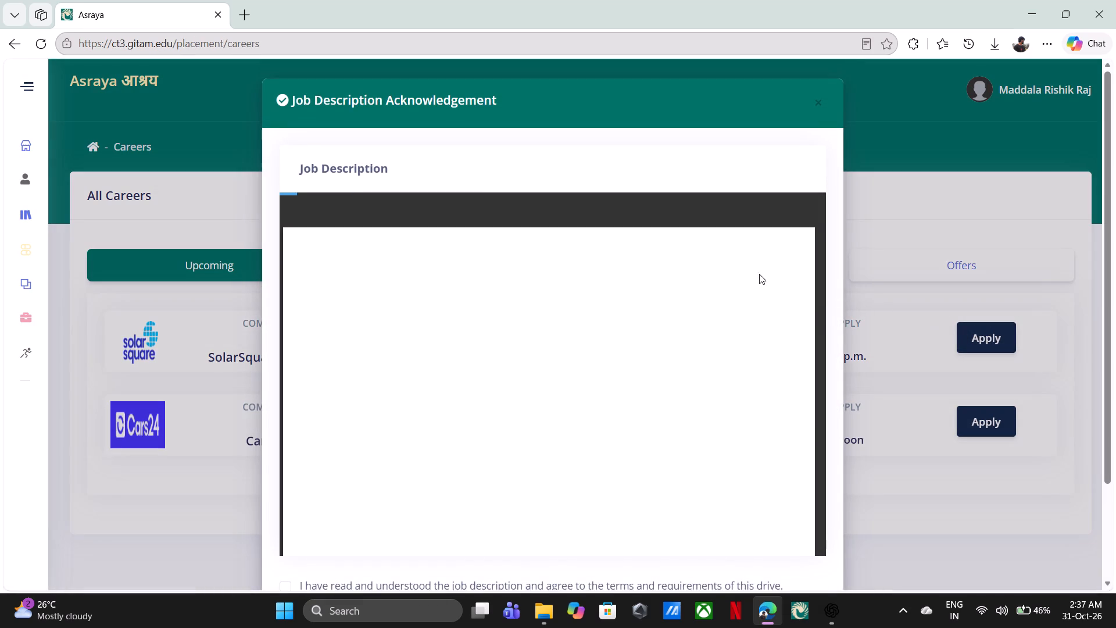
pyautogui.scroll(-6, 747, 273)
pyautogui.scroll(-6, 515, 283)
pyautogui.scroll(-6, 313, 399)
pyautogui.scroll(-7, 378, 434)
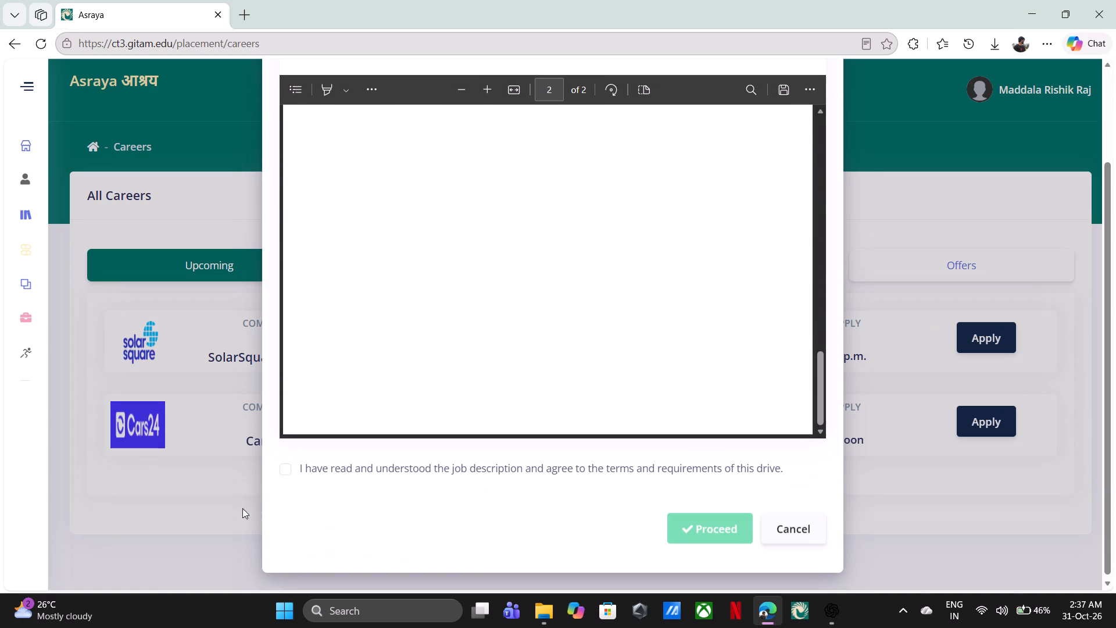
pyautogui.click(284, 463)
pyautogui.click(713, 522)
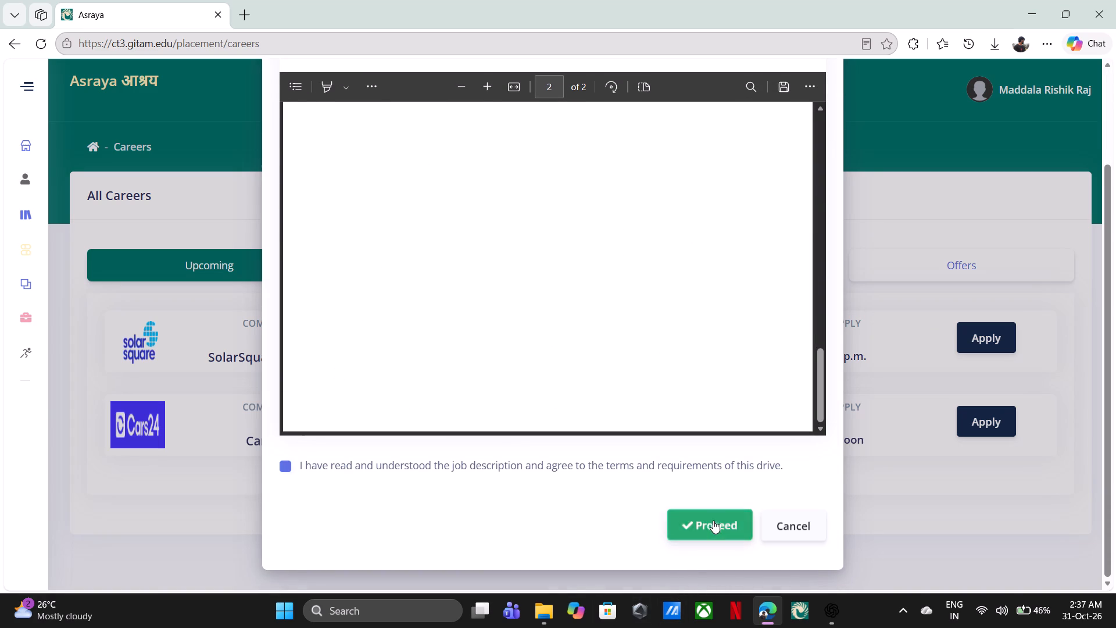
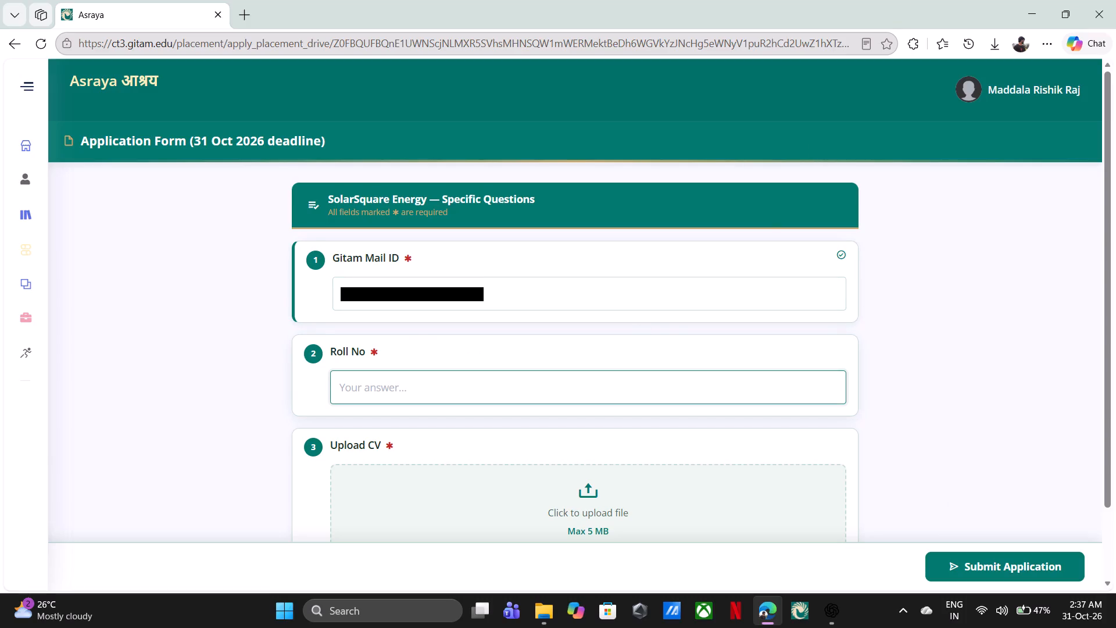
# Enter the student's roll number in the SolarSquare Energy application form.
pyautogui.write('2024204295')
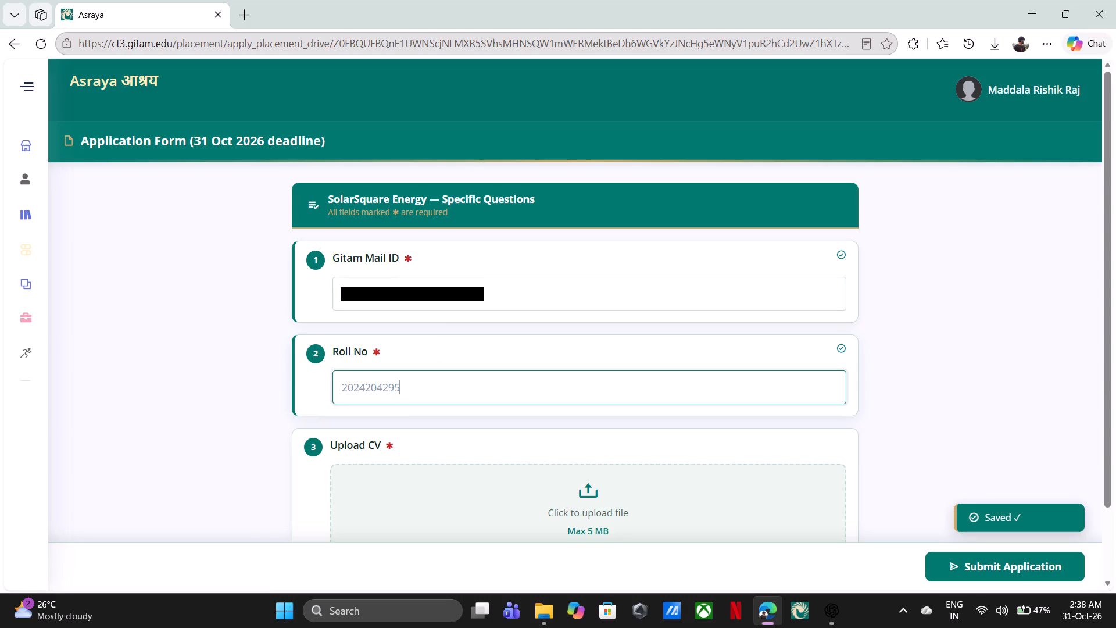
# Upload the Resume PDF from the Downloads folder as the CV in the application form.
pyautogui.scroll(-5, 480, 305)
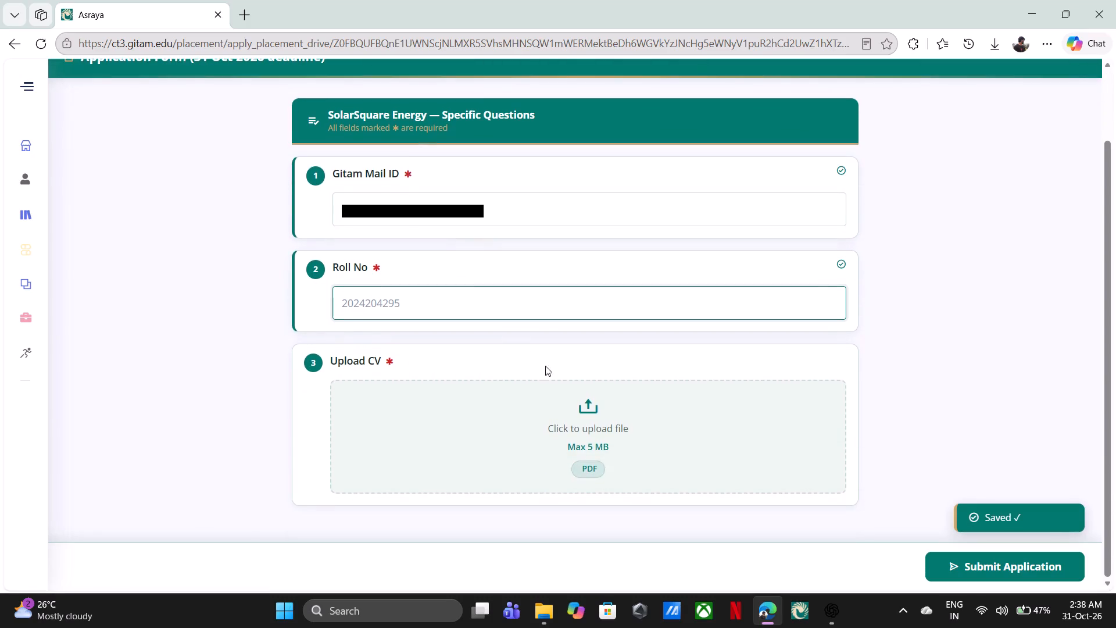
pyautogui.click(598, 464)
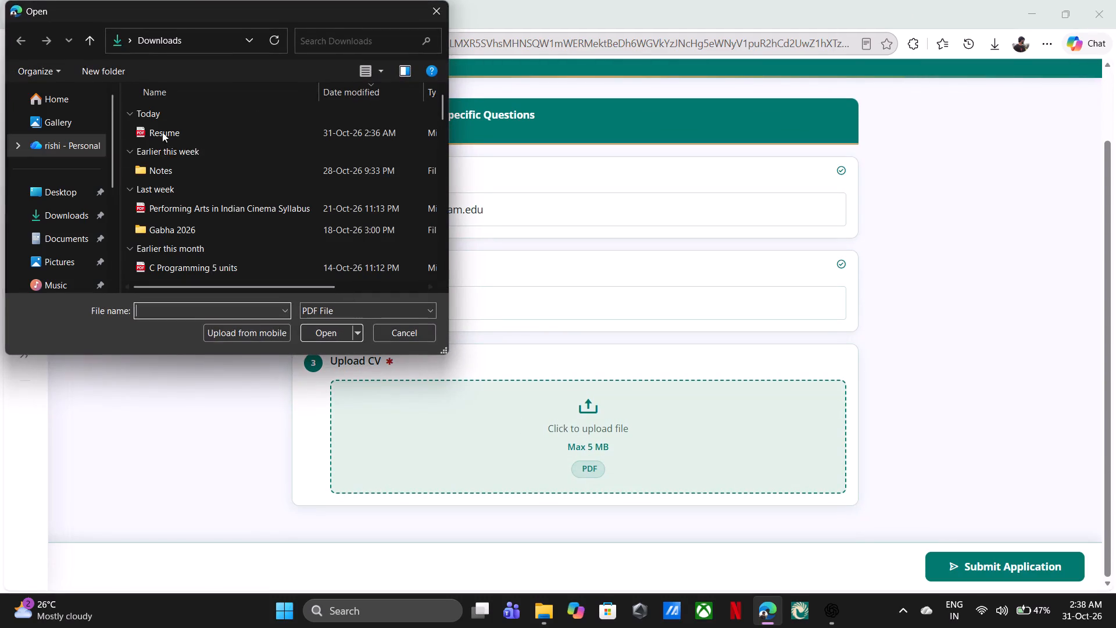
pyautogui.click(186, 126)
pyautogui.moveTo(180, 306); pyautogui.dragTo(112, 306)
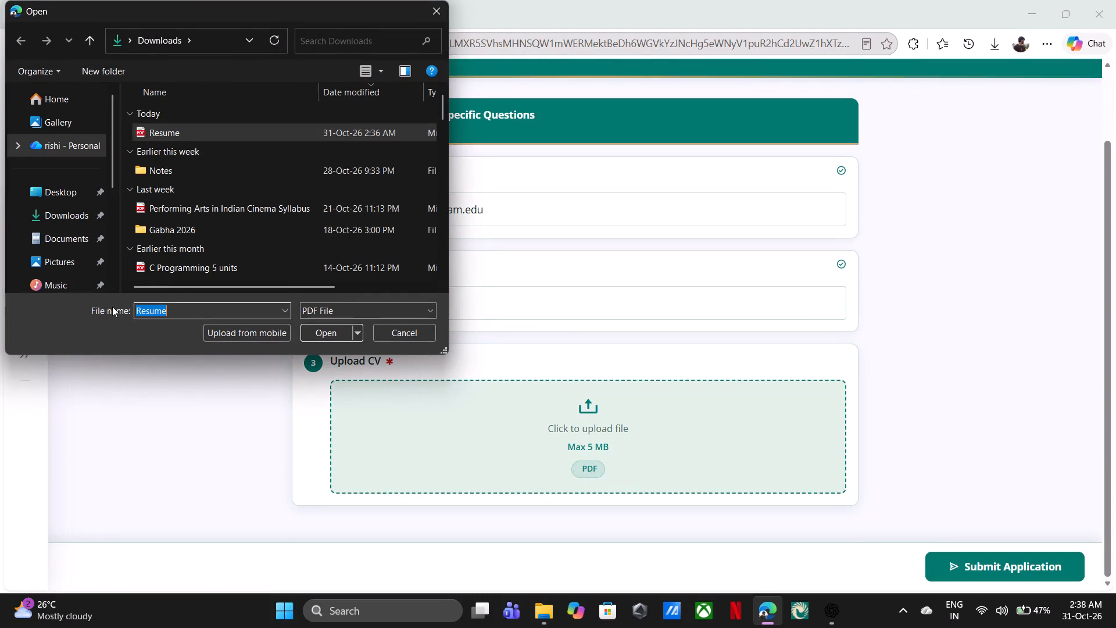
pyautogui.moveTo(112, 306); pyautogui.dragTo(117, 306)
pyautogui.press('BackSpace')
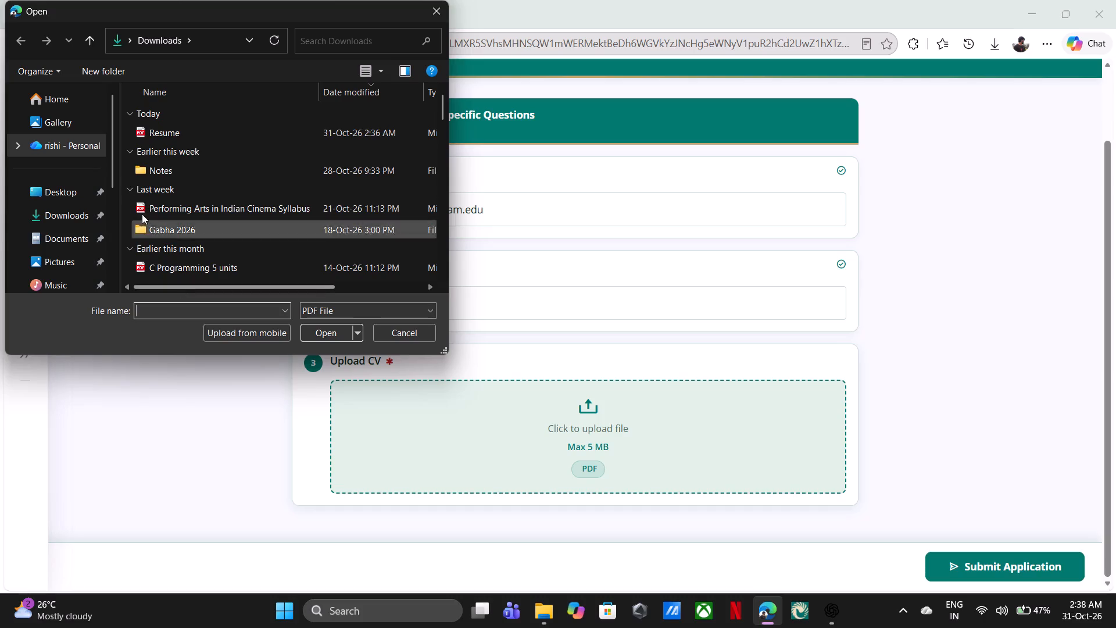
pyautogui.click(196, 127)
pyautogui.click(316, 336)
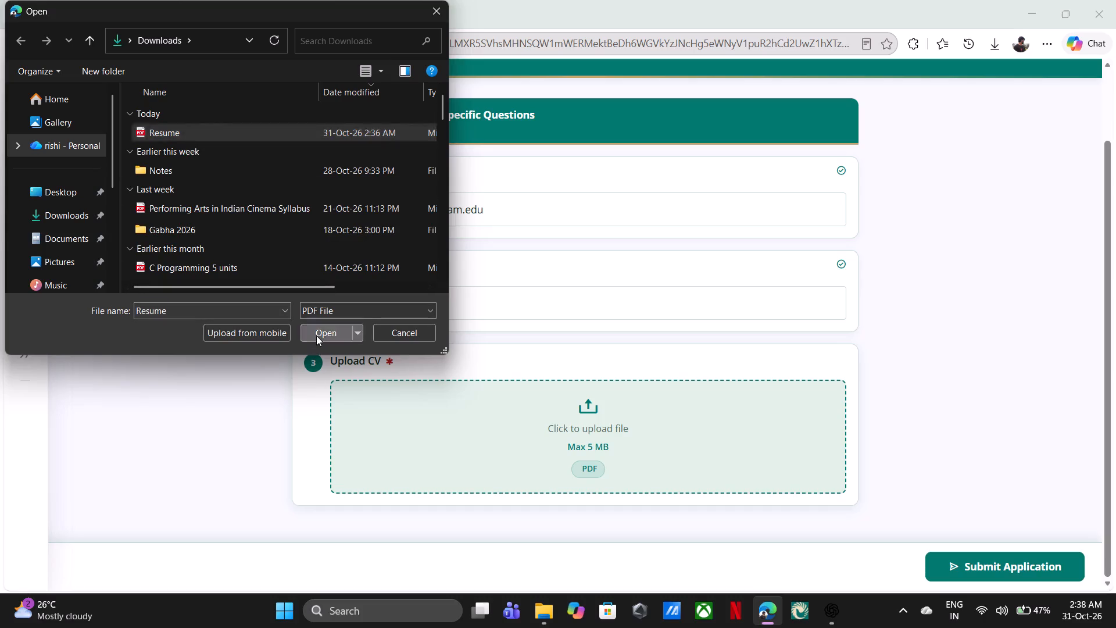
# Review the completed form, submit and confirm the SolarSquare Energy application, and return to the Careers page.
pyautogui.scroll(-5, 627, 367)
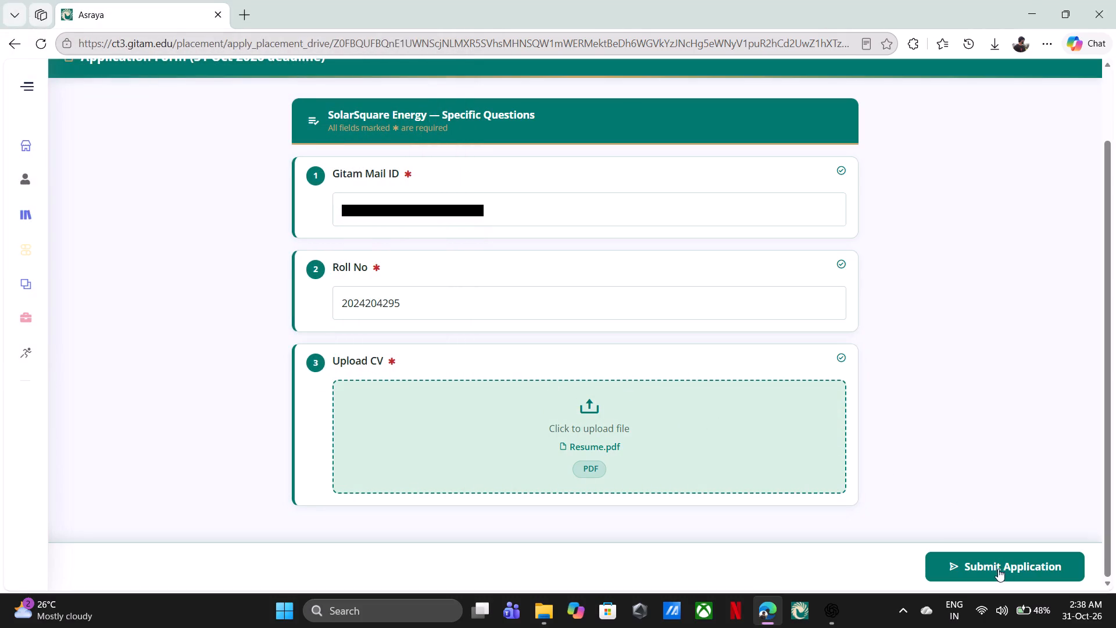
pyautogui.scroll(4, 822, 415)
pyautogui.scroll(-6, 845, 377)
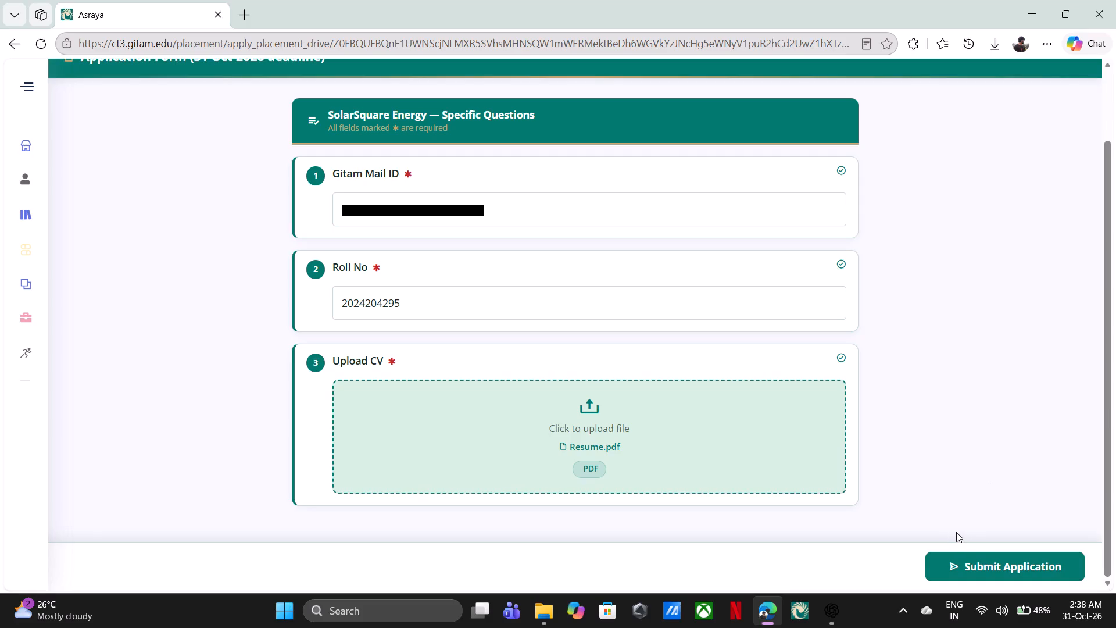
pyautogui.click(970, 562)
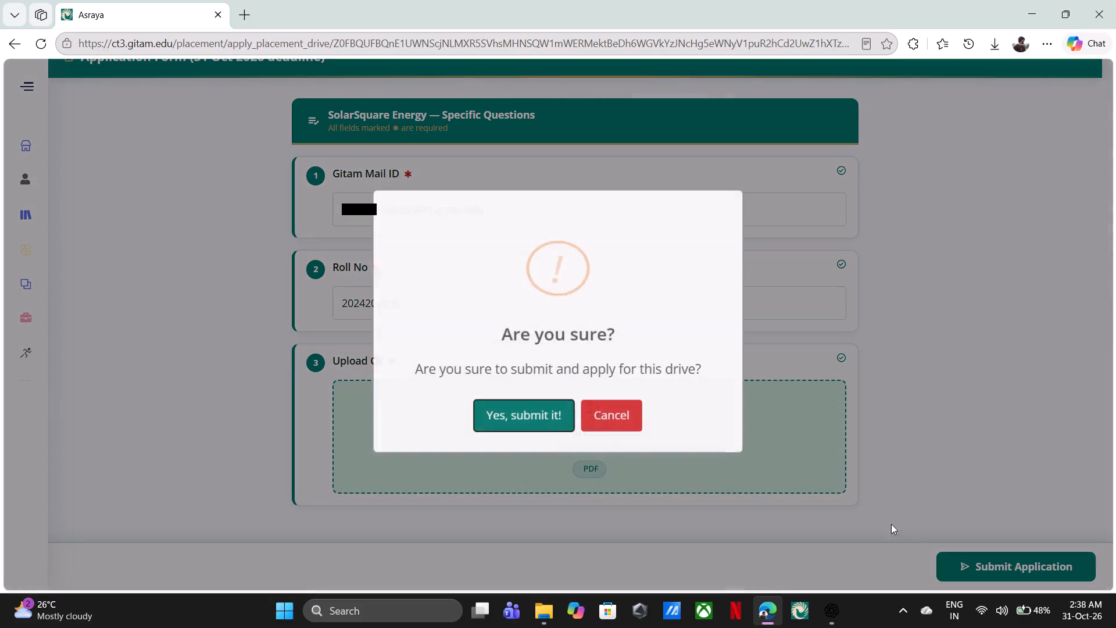
pyautogui.click(531, 420)
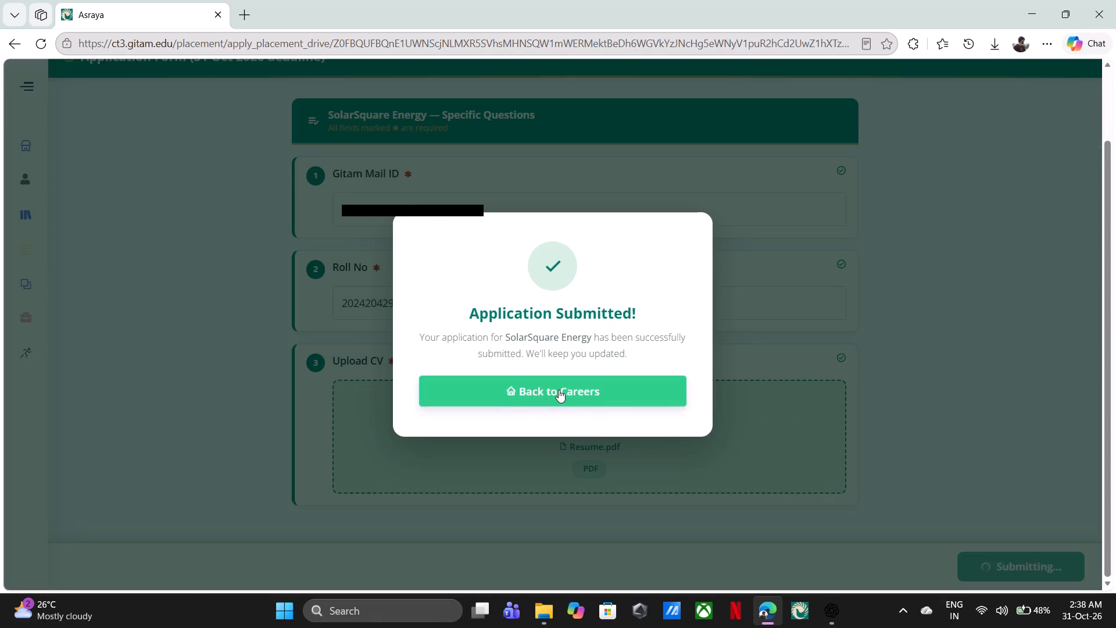
pyautogui.click(559, 390)
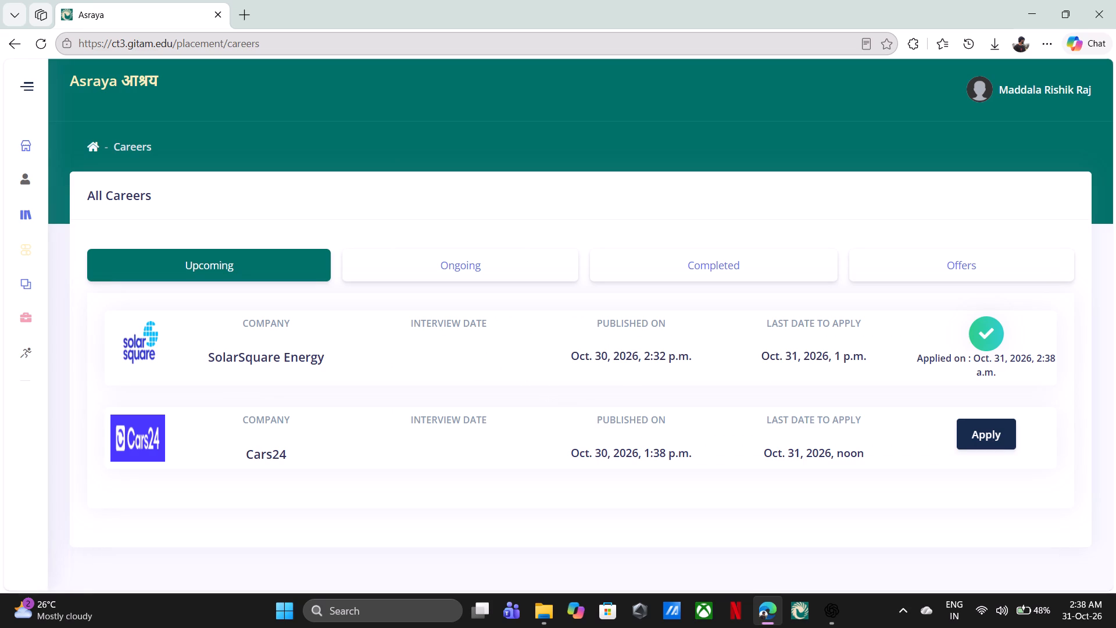
# Open the SolarSquare Energy drive's details and examine the company details, job description and eligibility notes.
pyautogui.click(216, 361)
pyautogui.scroll(-13, 532, 375)
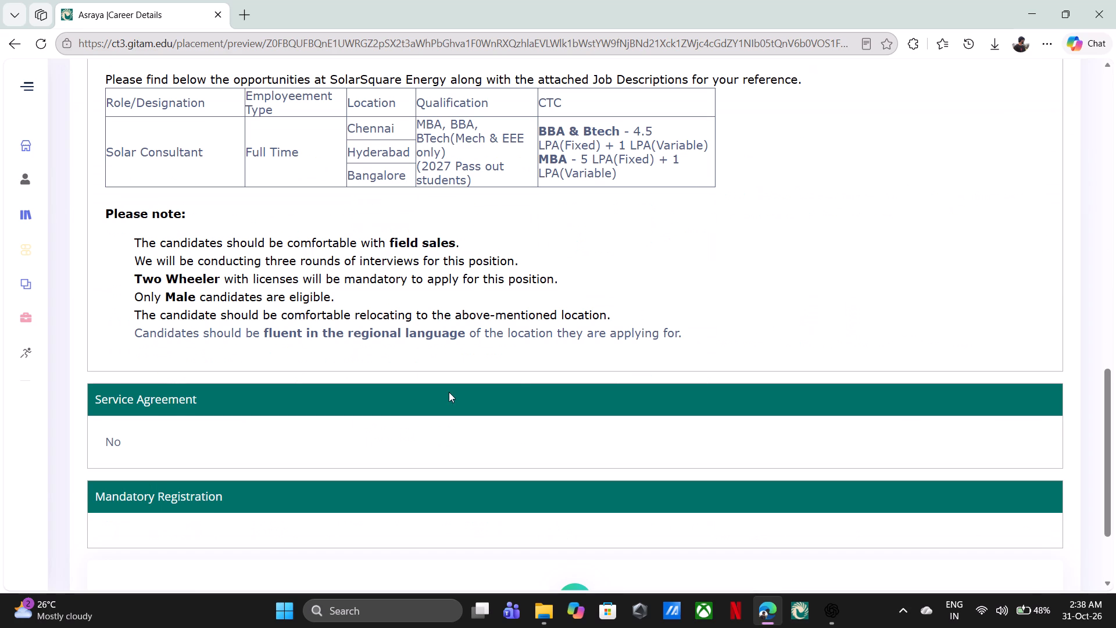
pyautogui.scroll(-6, 364, 415)
pyautogui.click(282, 397)
pyautogui.scroll(4, 556, 356)
pyautogui.scroll(-1, 513, 377)
pyautogui.scroll(2, 496, 377)
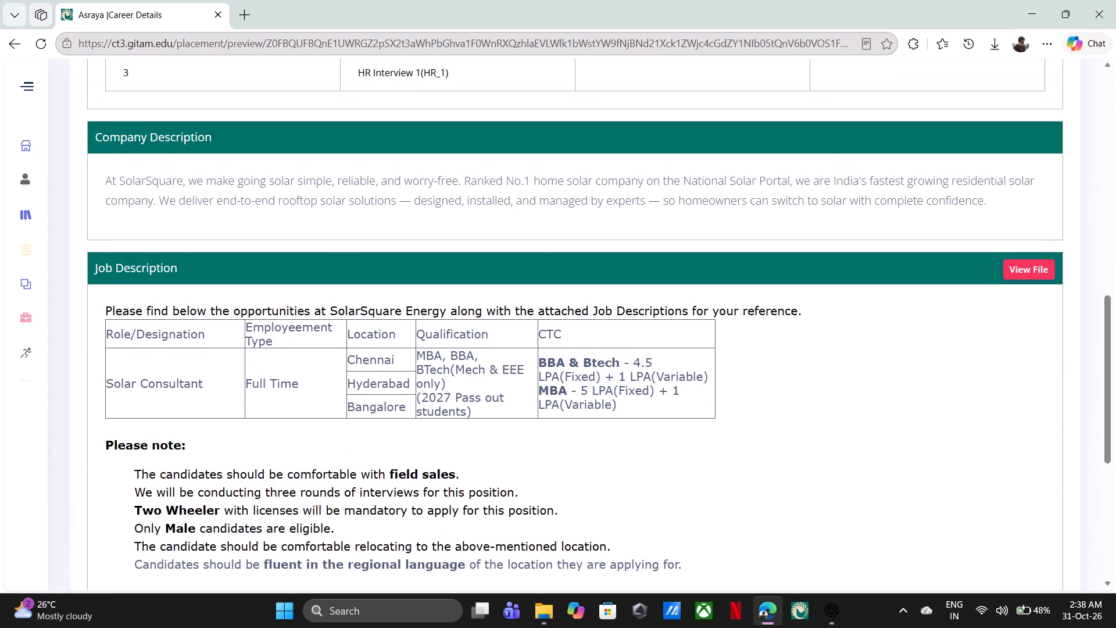
pyautogui.scroll(-1, 454, 386)
pyautogui.scroll(8, 541, 382)
pyautogui.scroll(3, 967, 126)
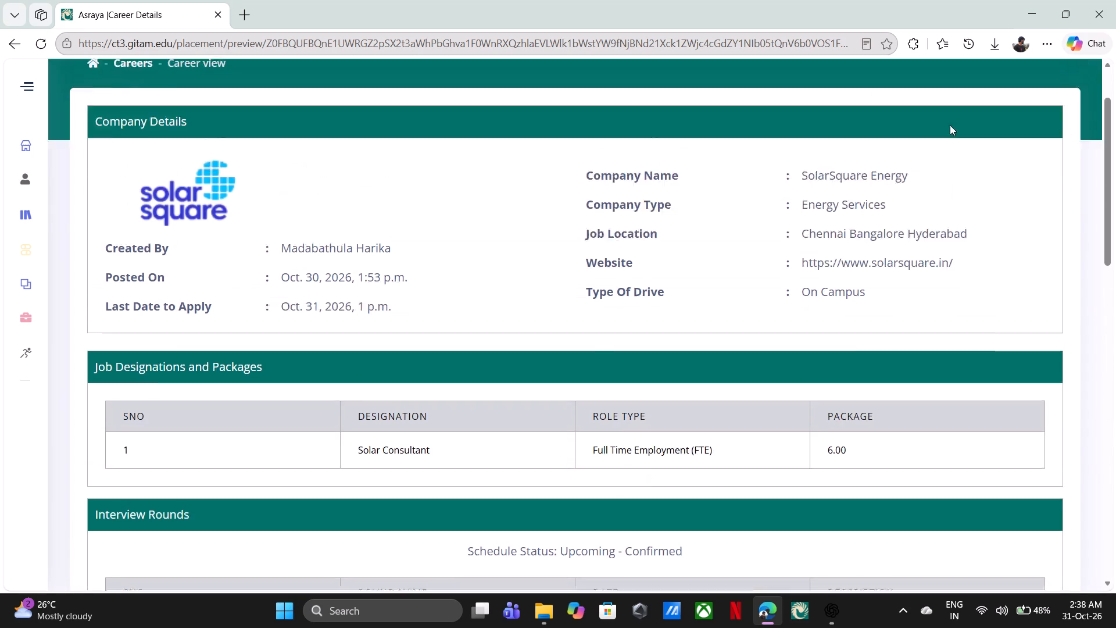
pyautogui.scroll(4, 950, 125)
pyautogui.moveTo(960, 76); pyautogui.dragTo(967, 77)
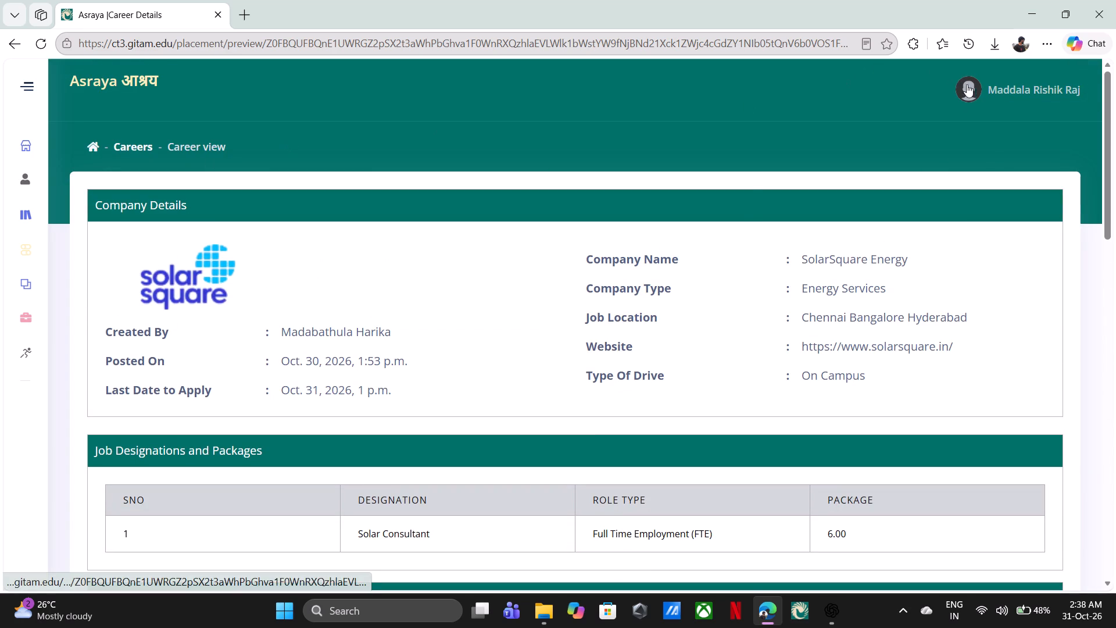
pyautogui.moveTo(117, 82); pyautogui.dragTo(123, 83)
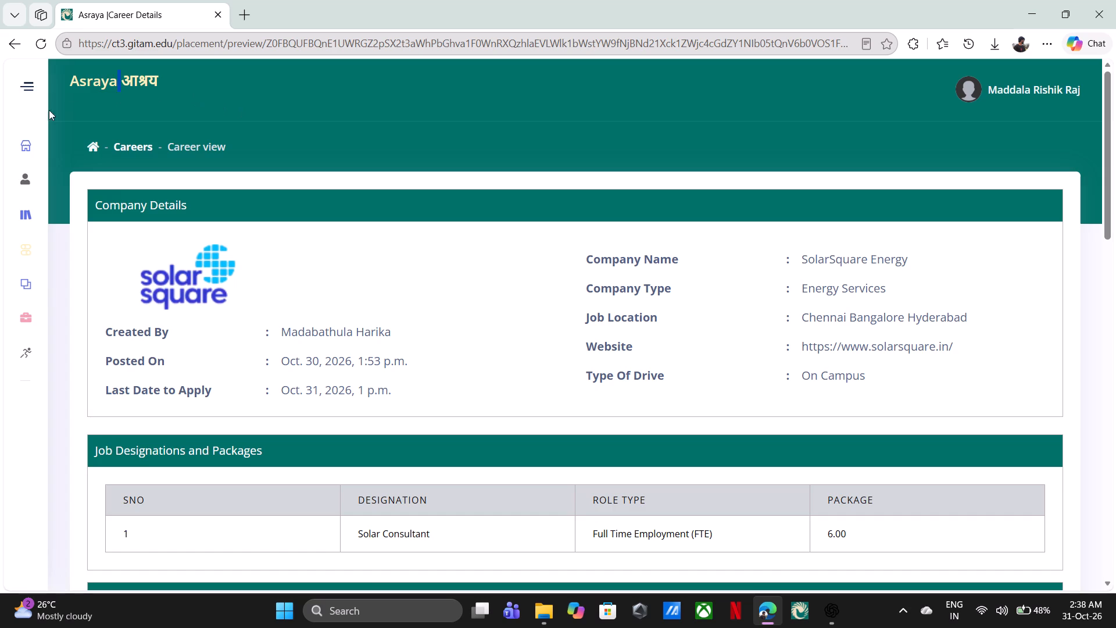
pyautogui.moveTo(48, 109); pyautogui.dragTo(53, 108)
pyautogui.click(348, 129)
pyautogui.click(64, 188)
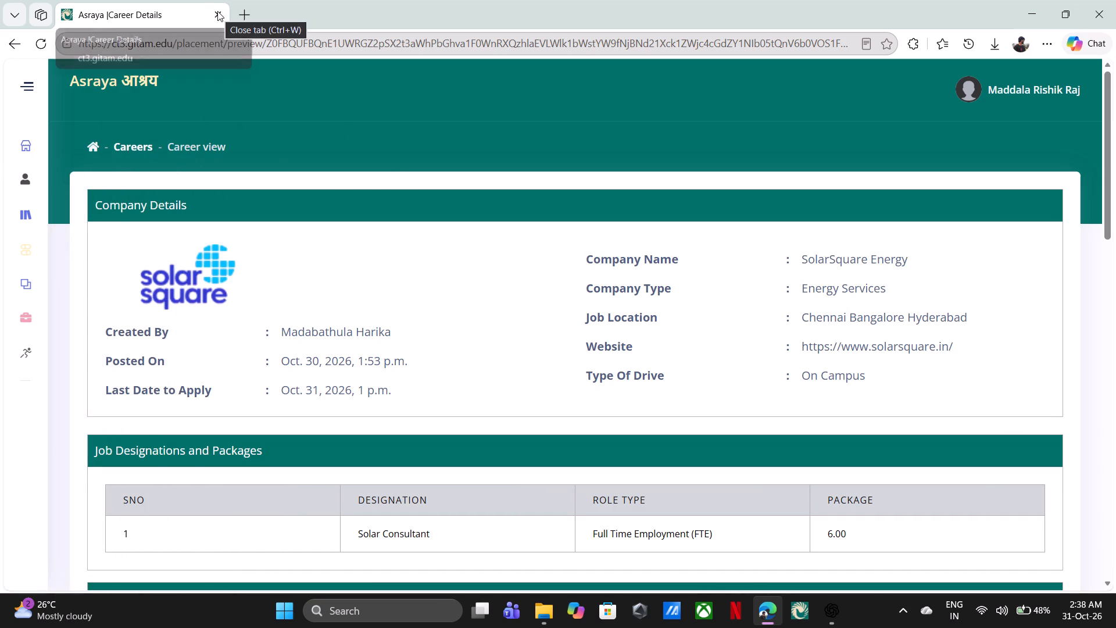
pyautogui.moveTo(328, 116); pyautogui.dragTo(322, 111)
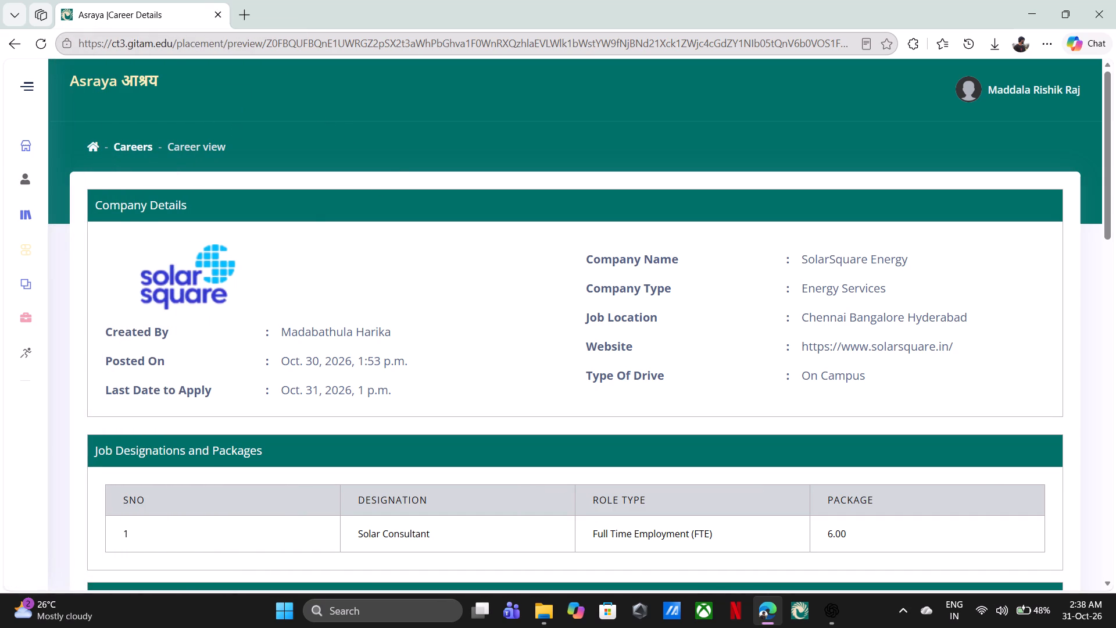
# Recheck the drive's eligibility notes, application status and interview rounds on the career details page.
pyautogui.scroll(-17, 316, 223)
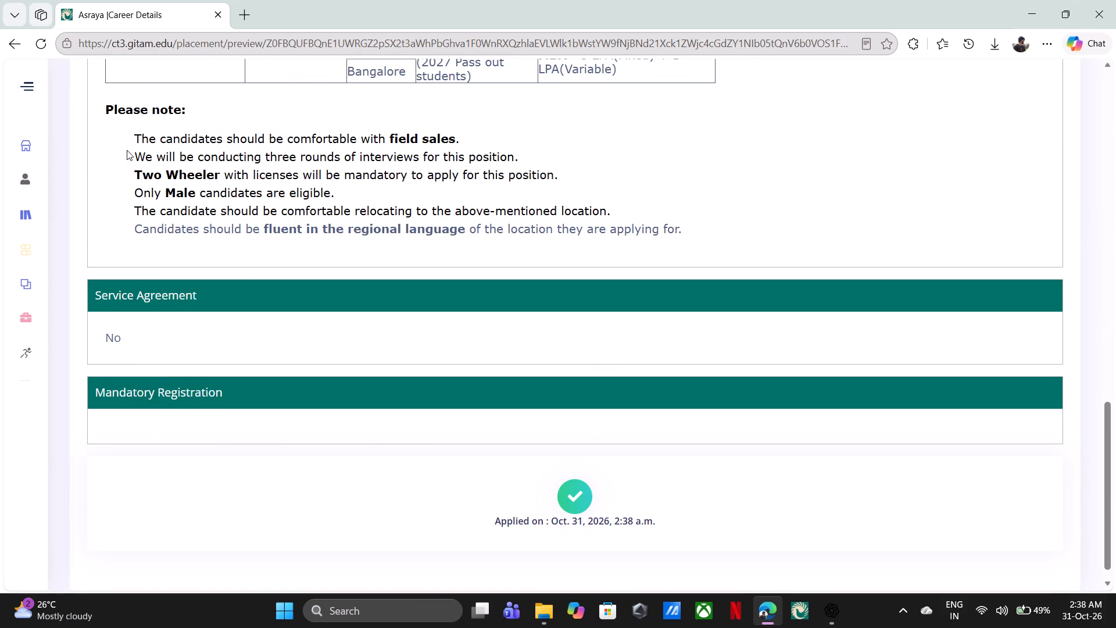
pyautogui.moveTo(127, 150); pyautogui.dragTo(636, 149)
pyautogui.moveTo(643, 148); pyautogui.dragTo(650, 148)
pyautogui.scroll(9, 693, 245)
pyautogui.click(652, 201)
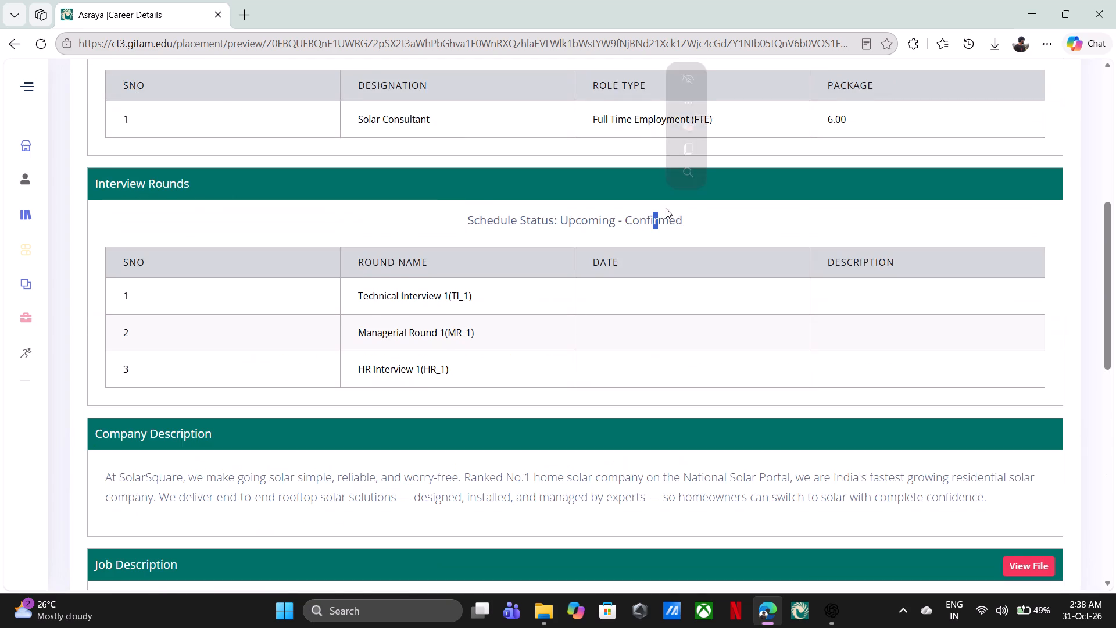
pyautogui.scroll(-1, 663, 216)
pyautogui.scroll(8, 658, 222)
pyautogui.click(435, 210)
pyautogui.scroll(6, 659, 148)
pyautogui.click(521, 122)
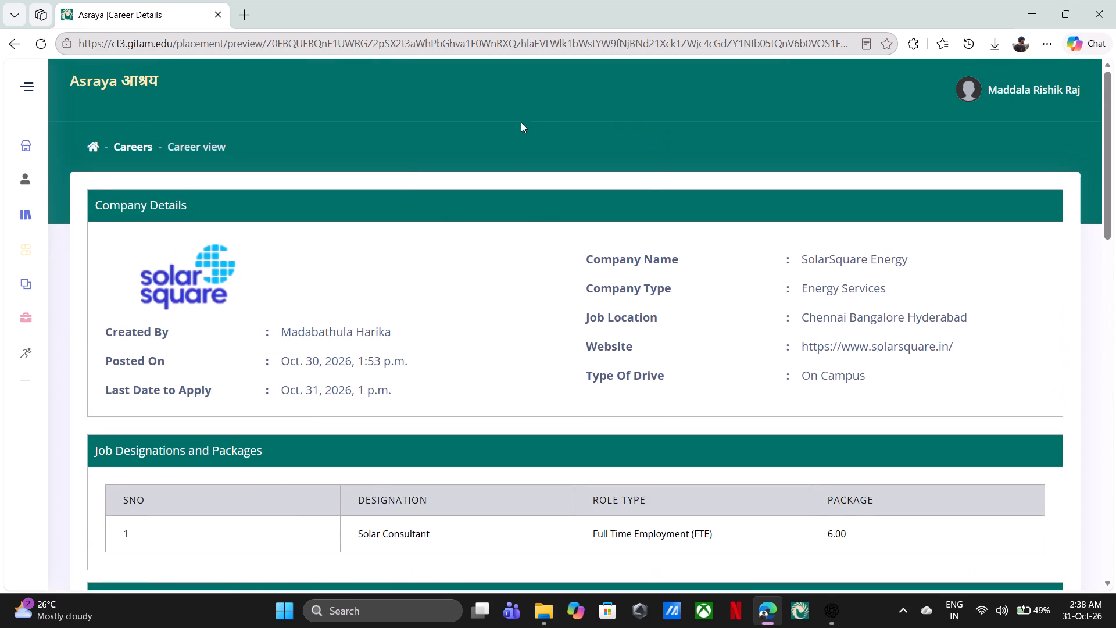
# Close the Asraya page and the remaining open windows, including the Downloads folder, to return to the desktop.
pyautogui.click(218, 12)
pyautogui.click(1115, 0)
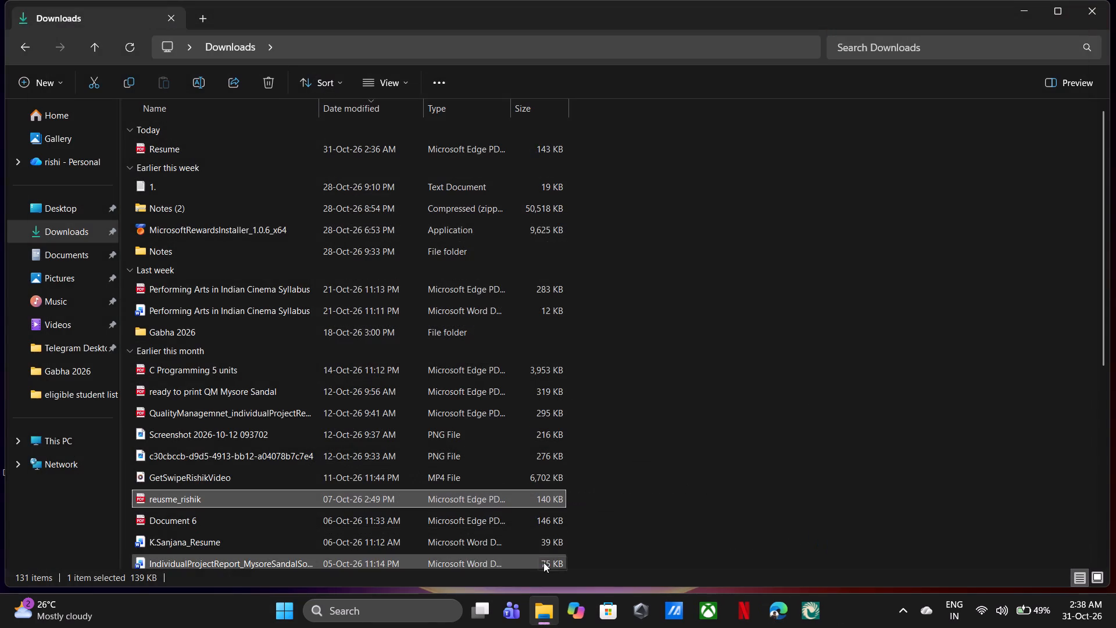
pyautogui.click(1099, 3)
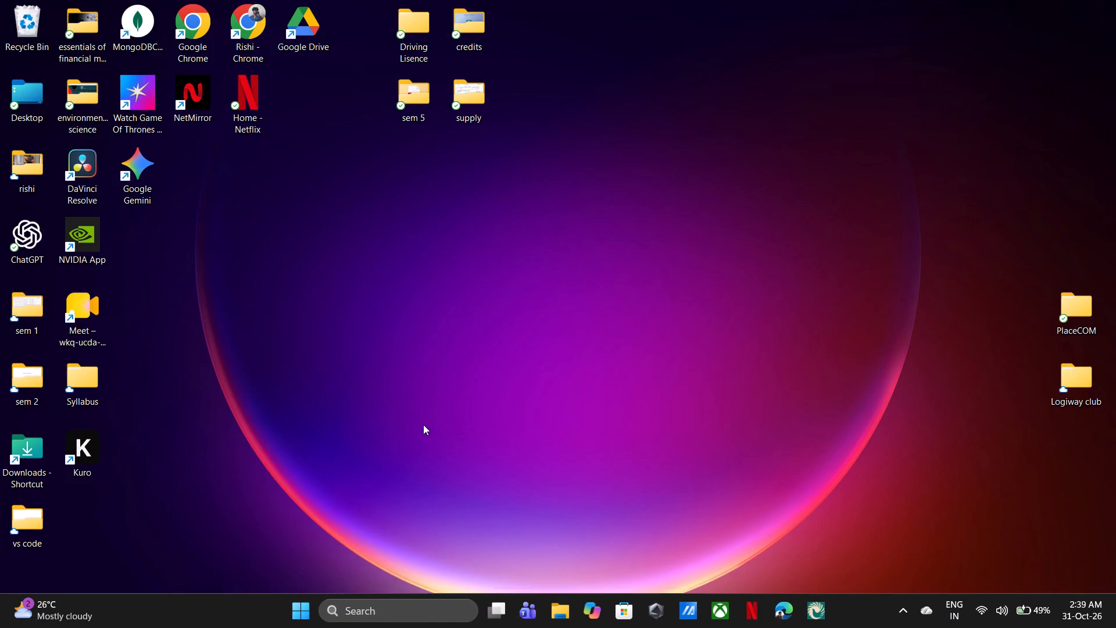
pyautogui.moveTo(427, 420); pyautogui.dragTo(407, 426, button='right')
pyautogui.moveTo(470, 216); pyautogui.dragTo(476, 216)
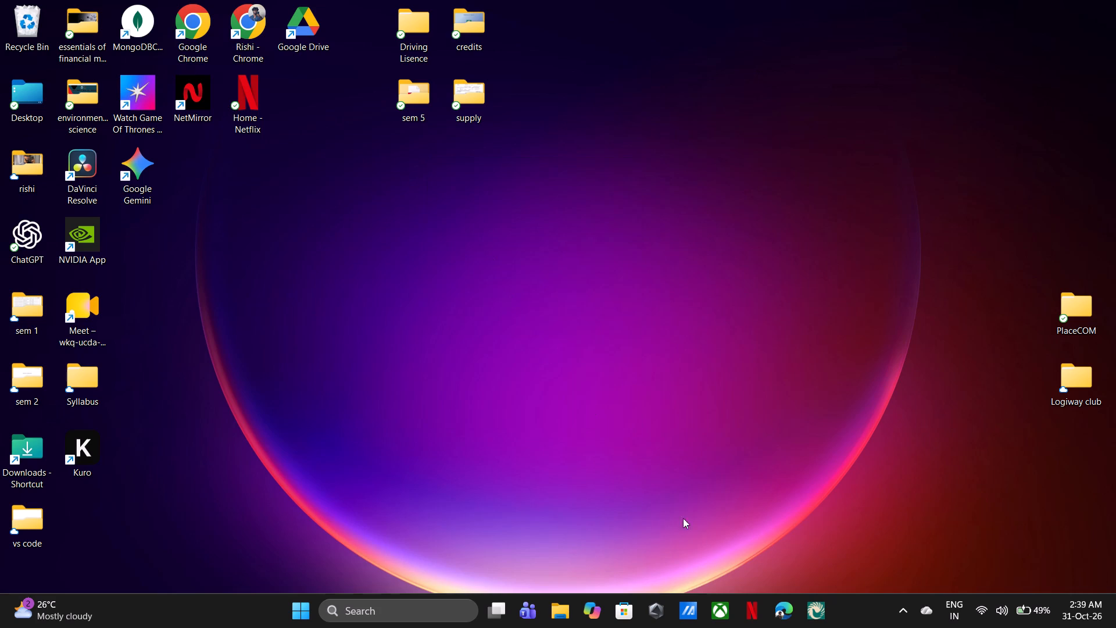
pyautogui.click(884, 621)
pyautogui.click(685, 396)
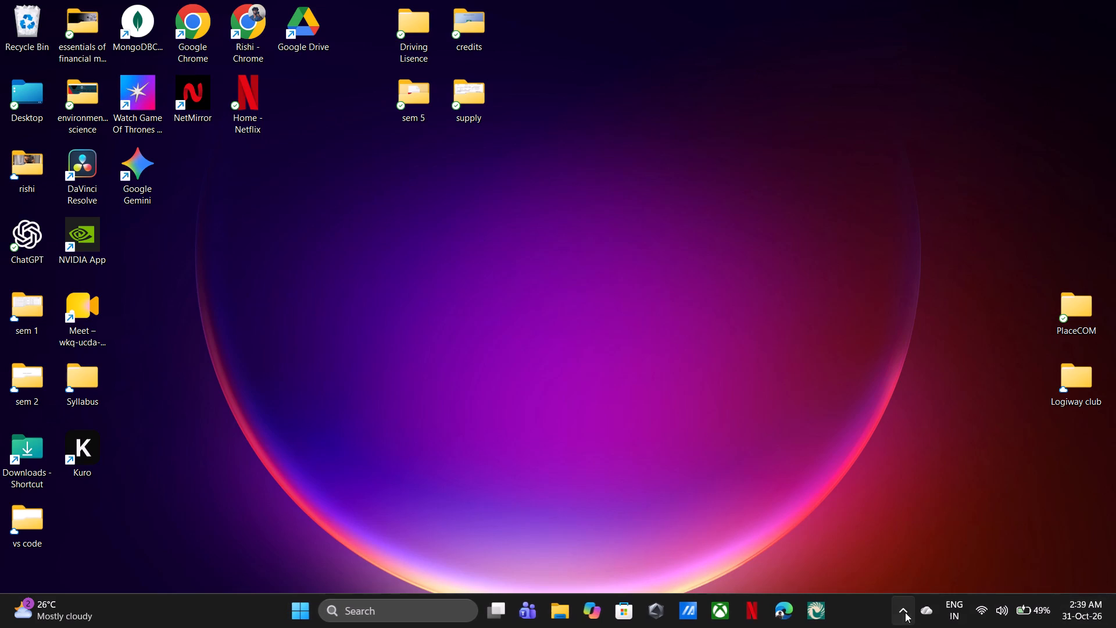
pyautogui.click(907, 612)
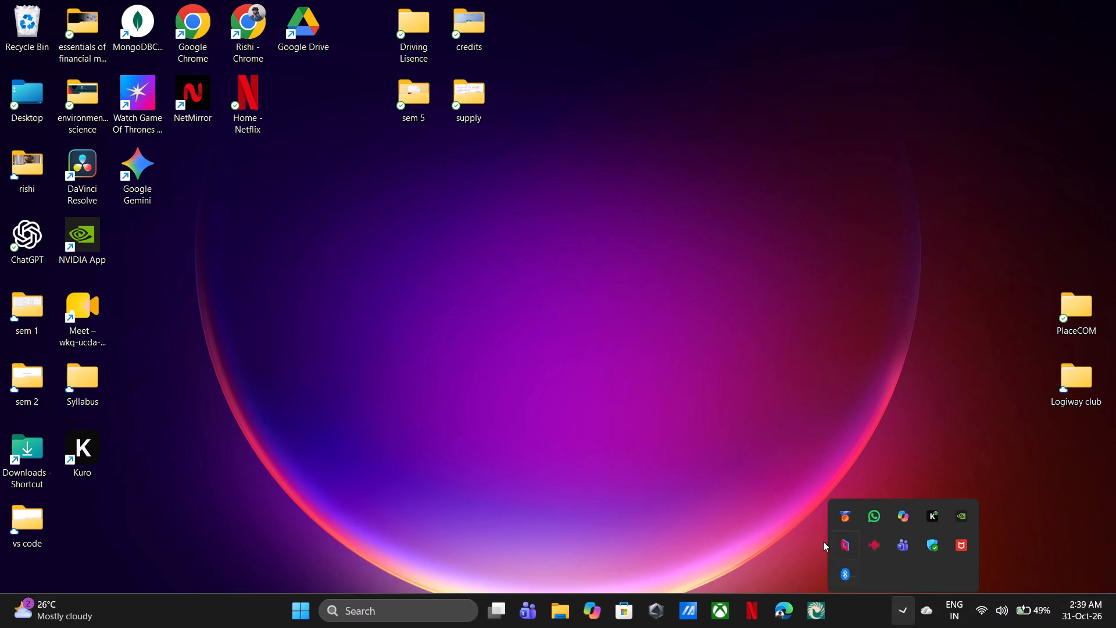